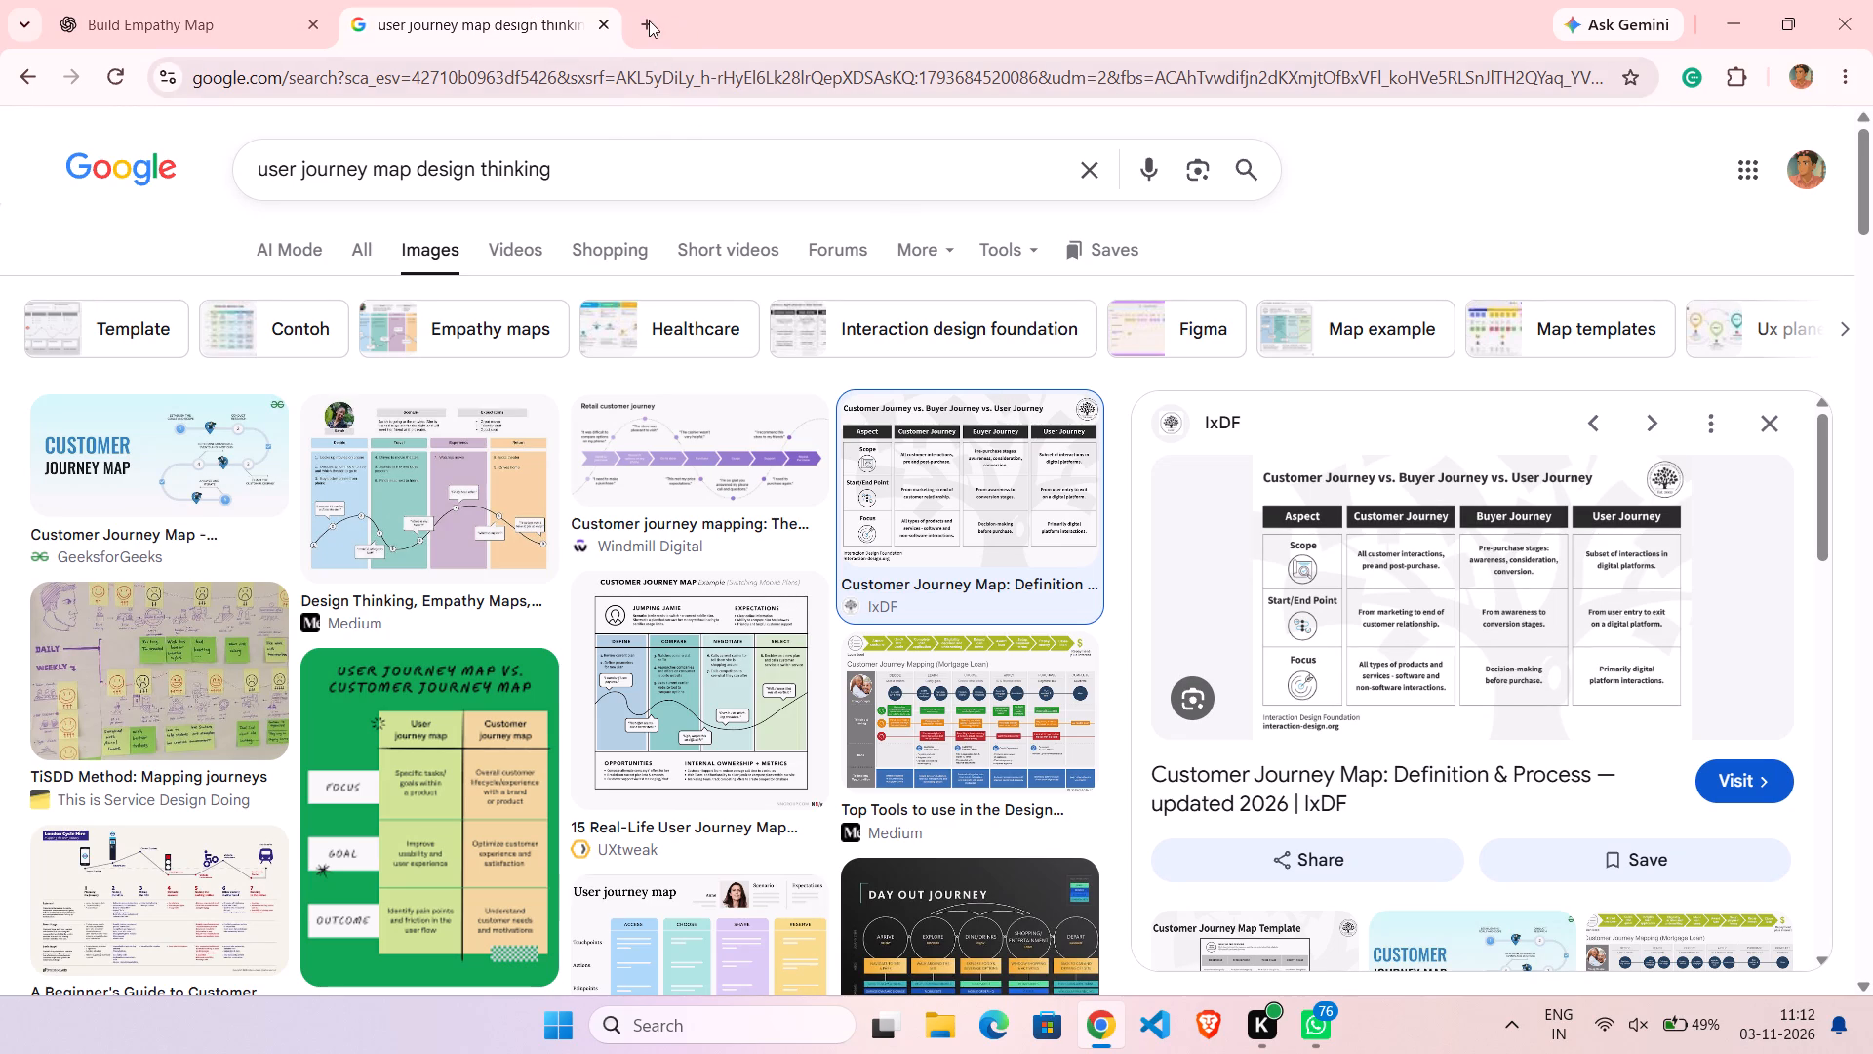
{"action": "left_click", "coordinate": [649, 19]}
{"action": "type", "text": "can"}
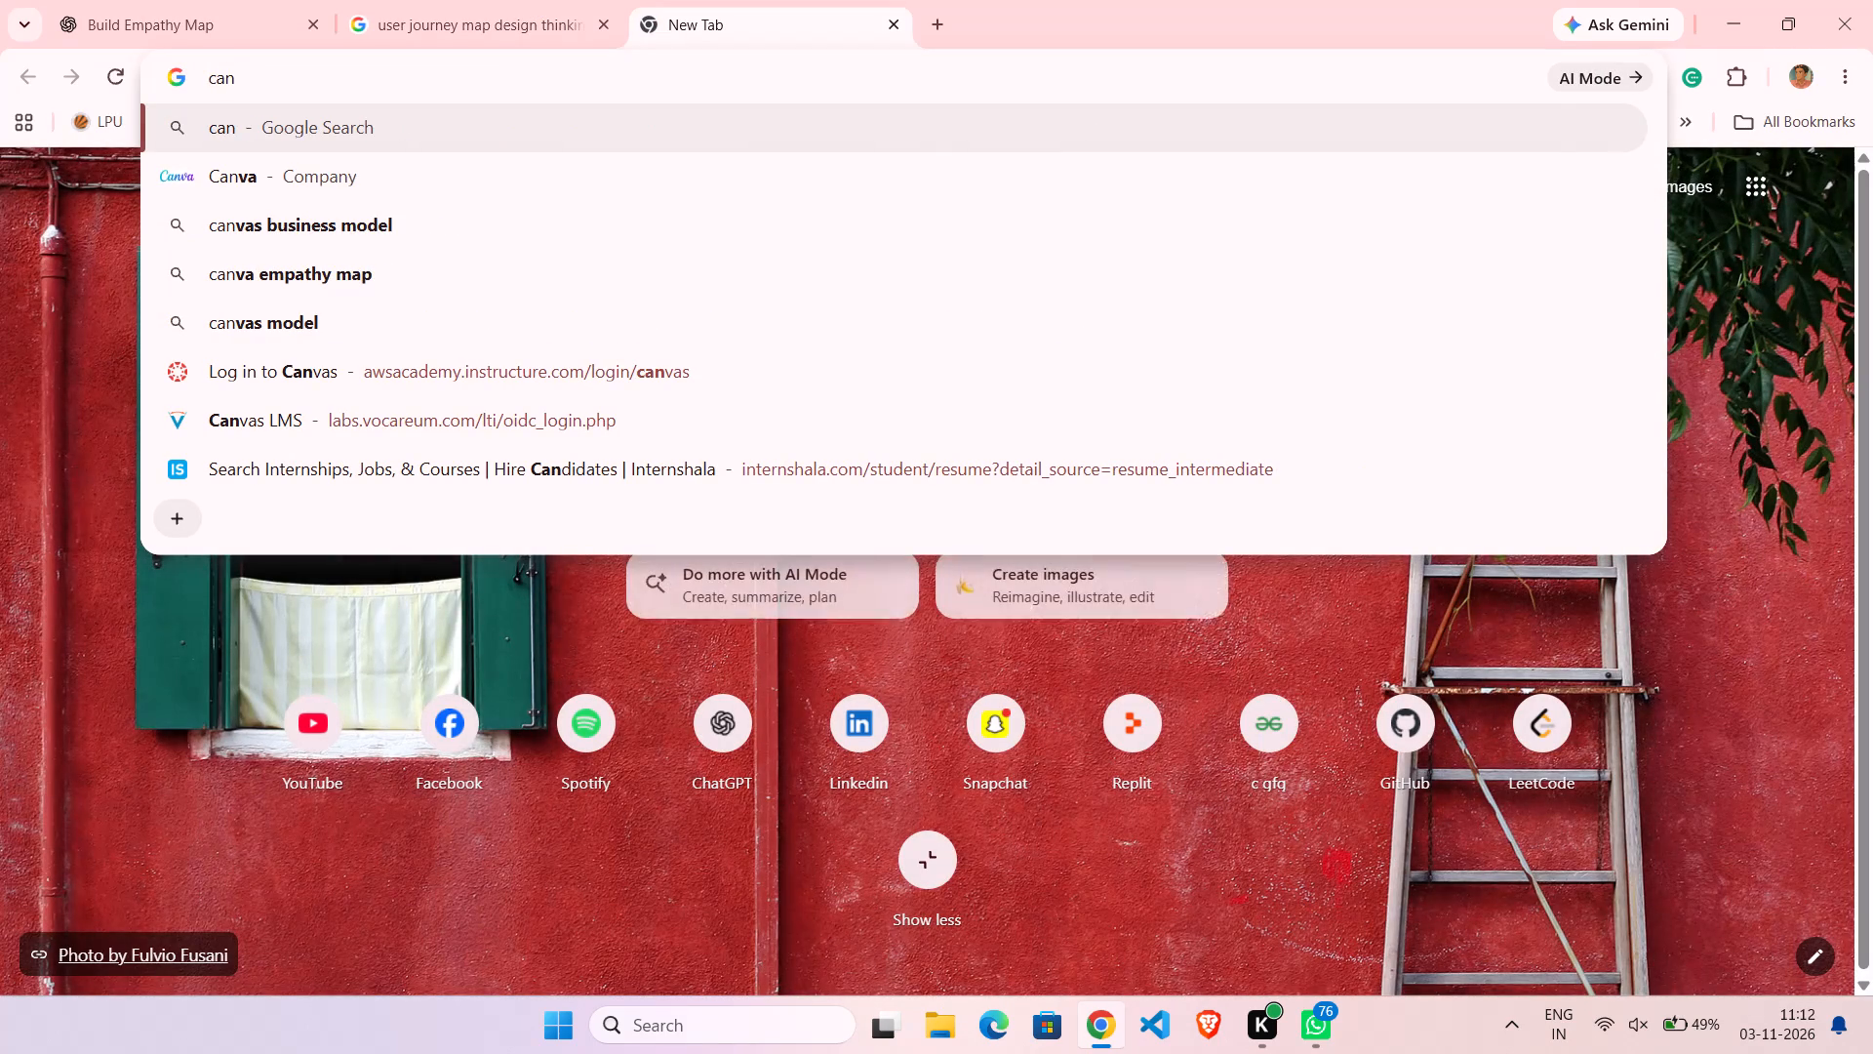
{"action": "key", "text": "Down"}
{"action": "key", "text": "Return"}
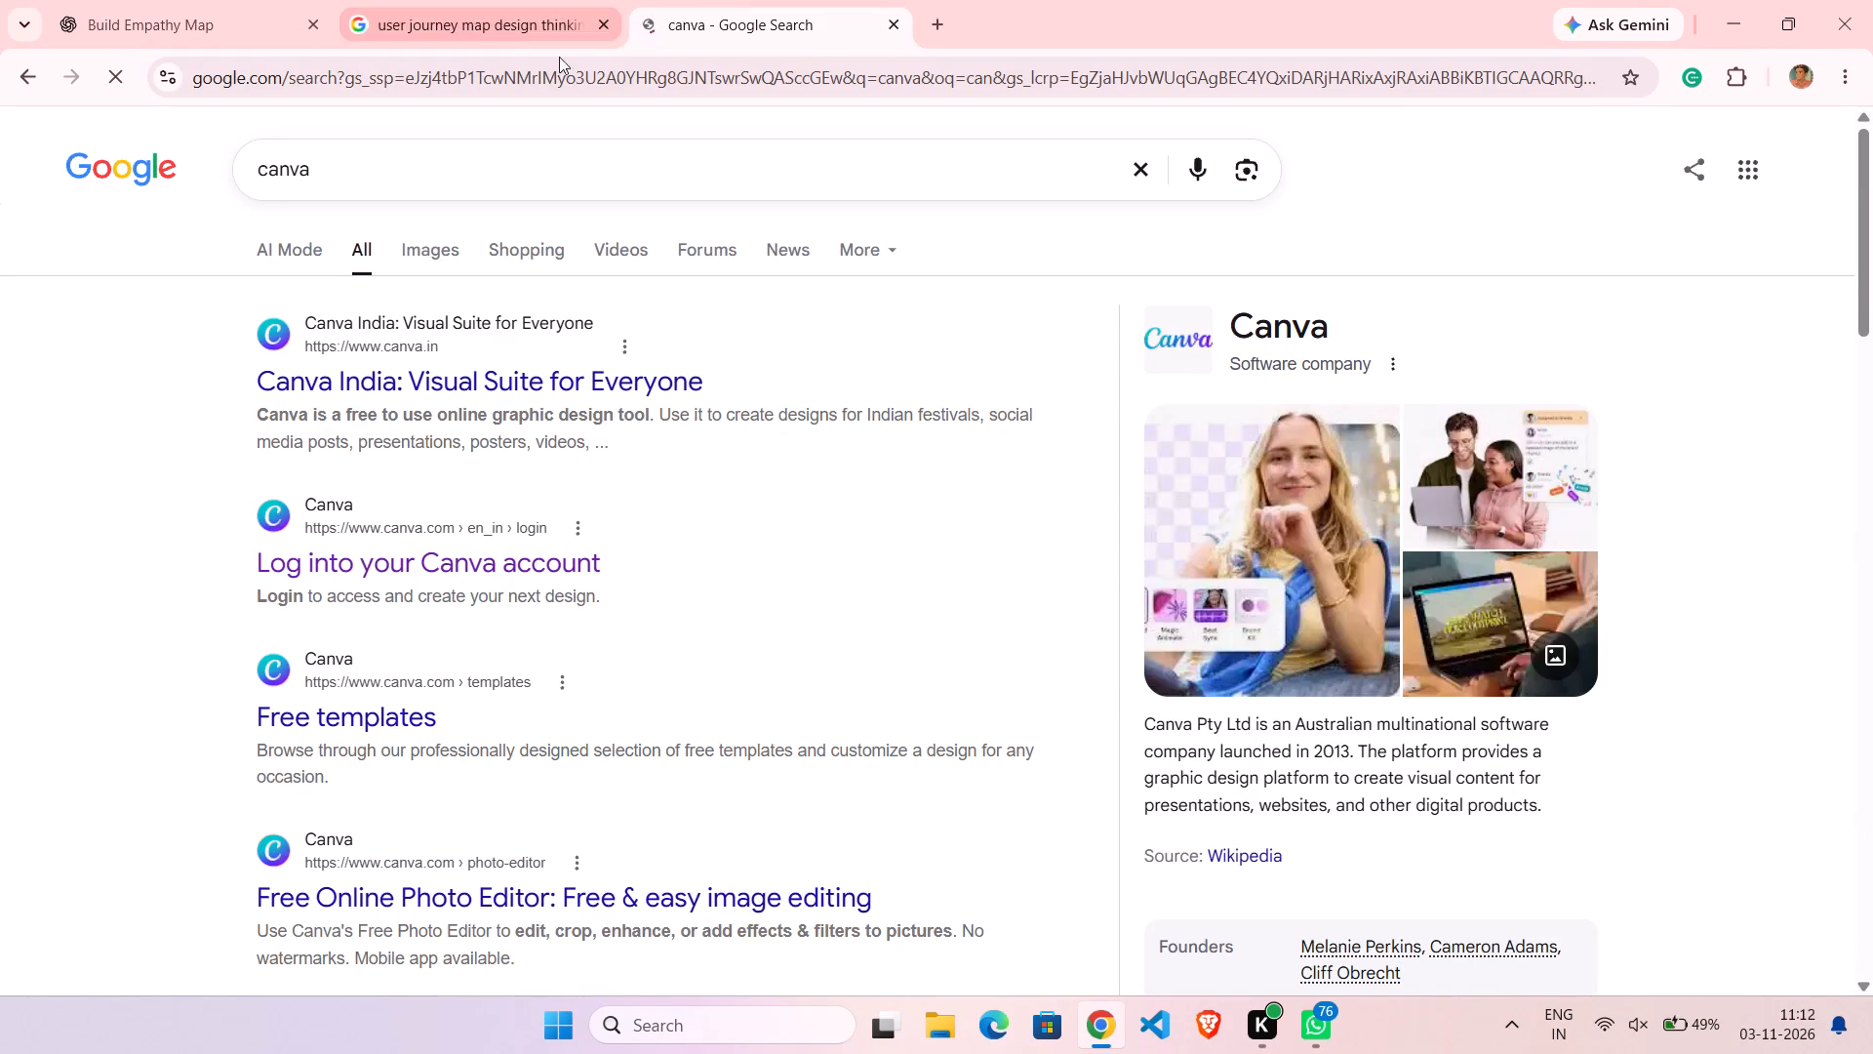
{"action": "left_click", "coordinate": [513, 388]}
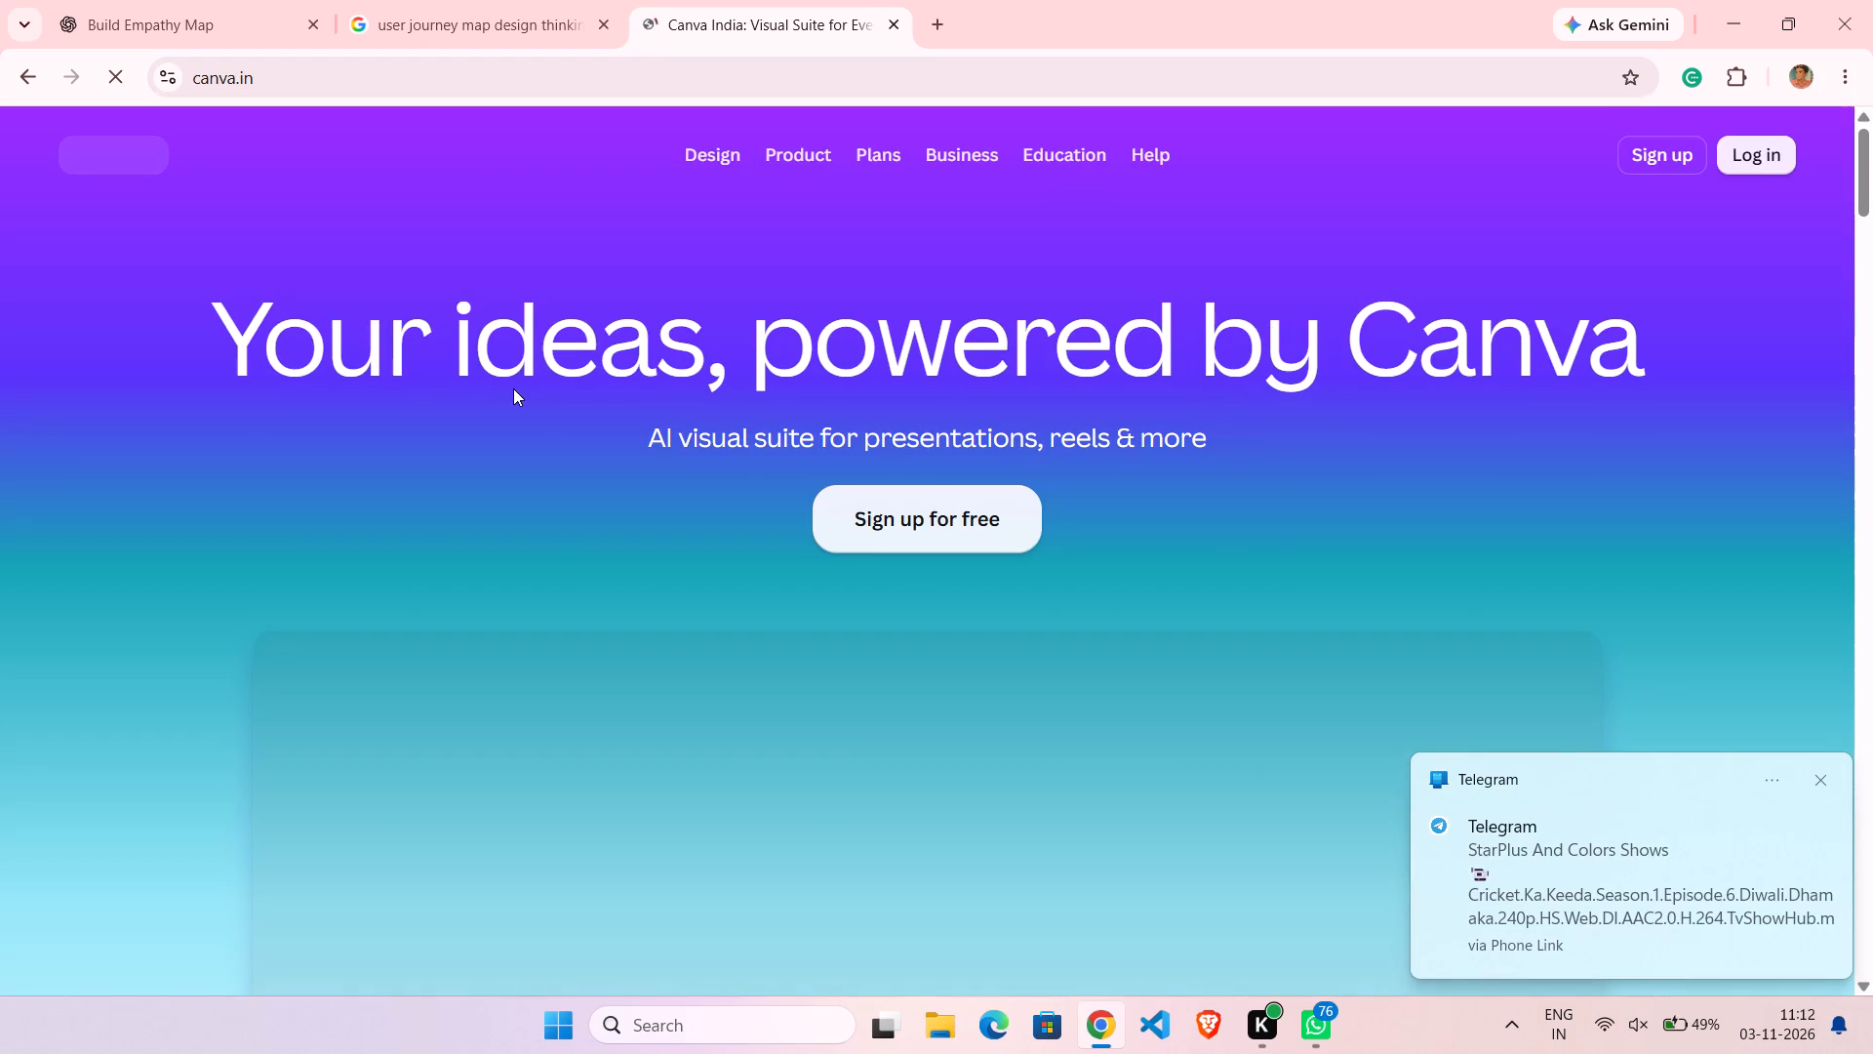
{"action": "left_click", "coordinate": [1751, 160]}
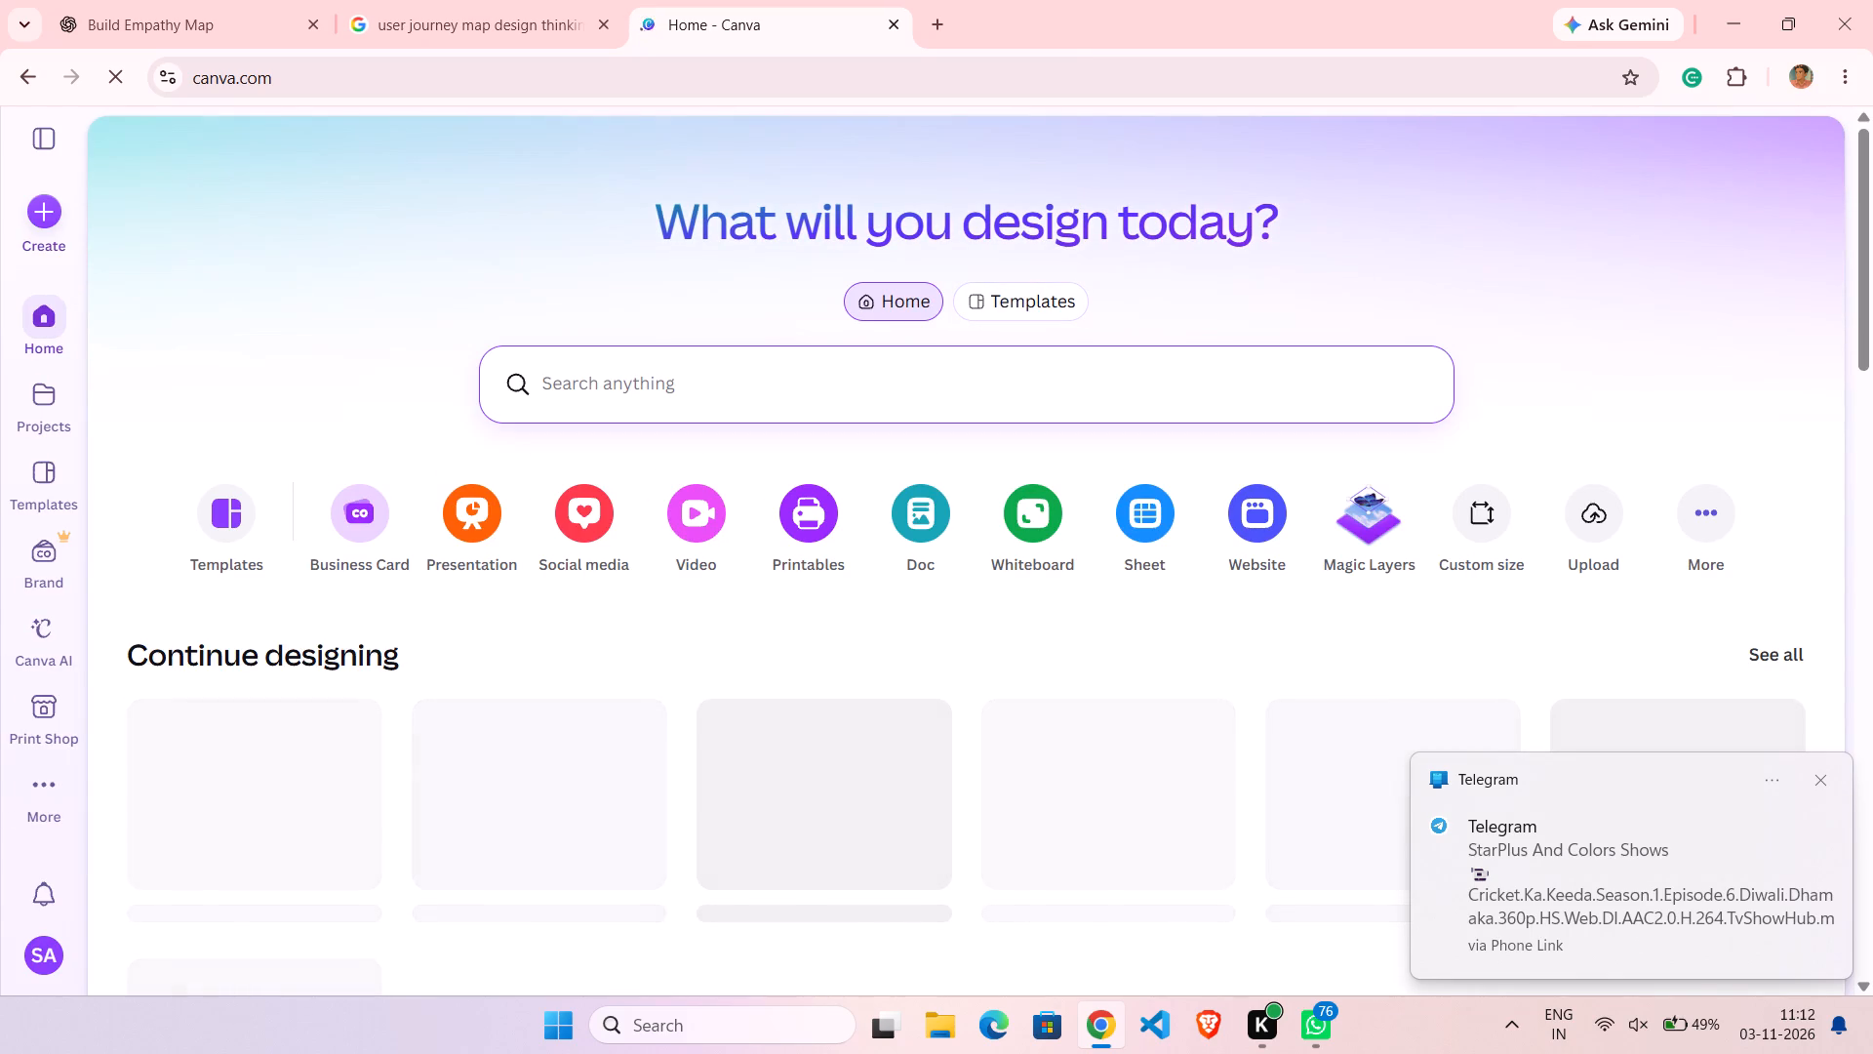
Search Canva for "user journey map" and look through the matching templates and own designs.
{"action": "type", "text": "user journey mao"}
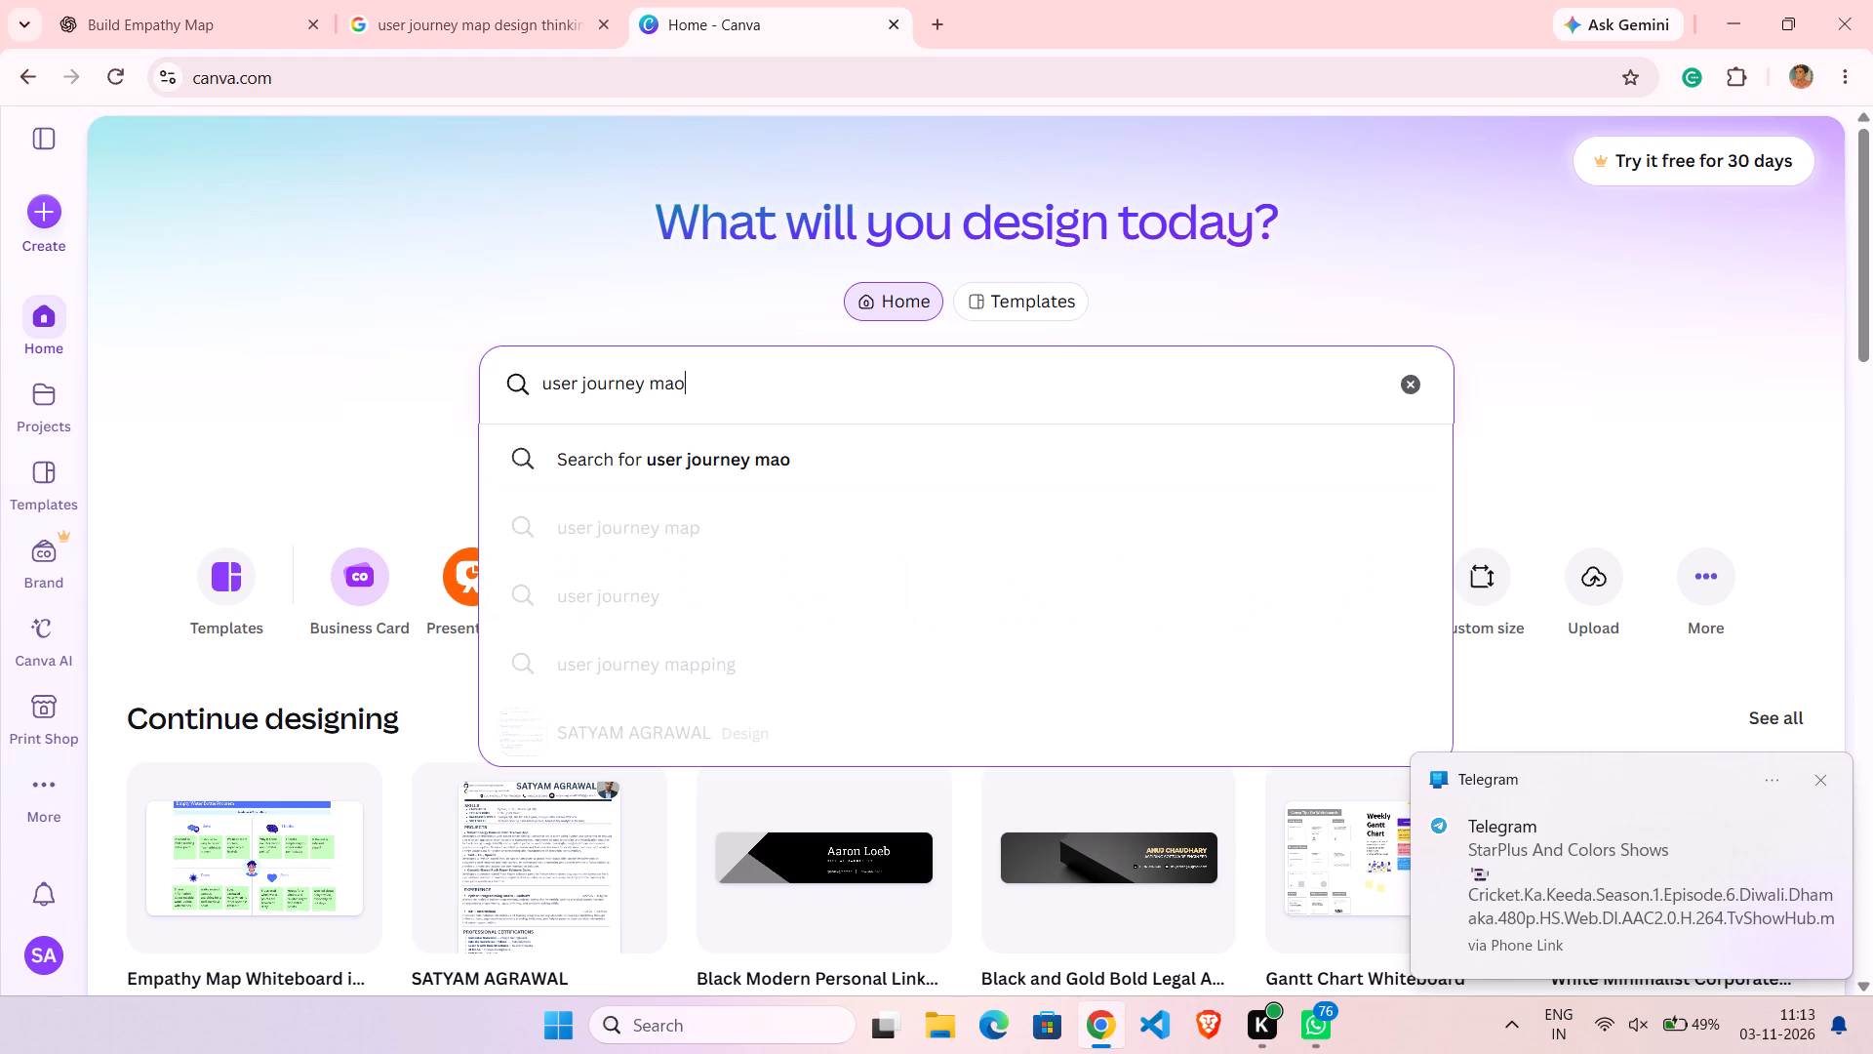
{"action": "key", "text": "BackSpace"}
{"action": "key", "text": "p"}
{"action": "key", "text": "Return"}
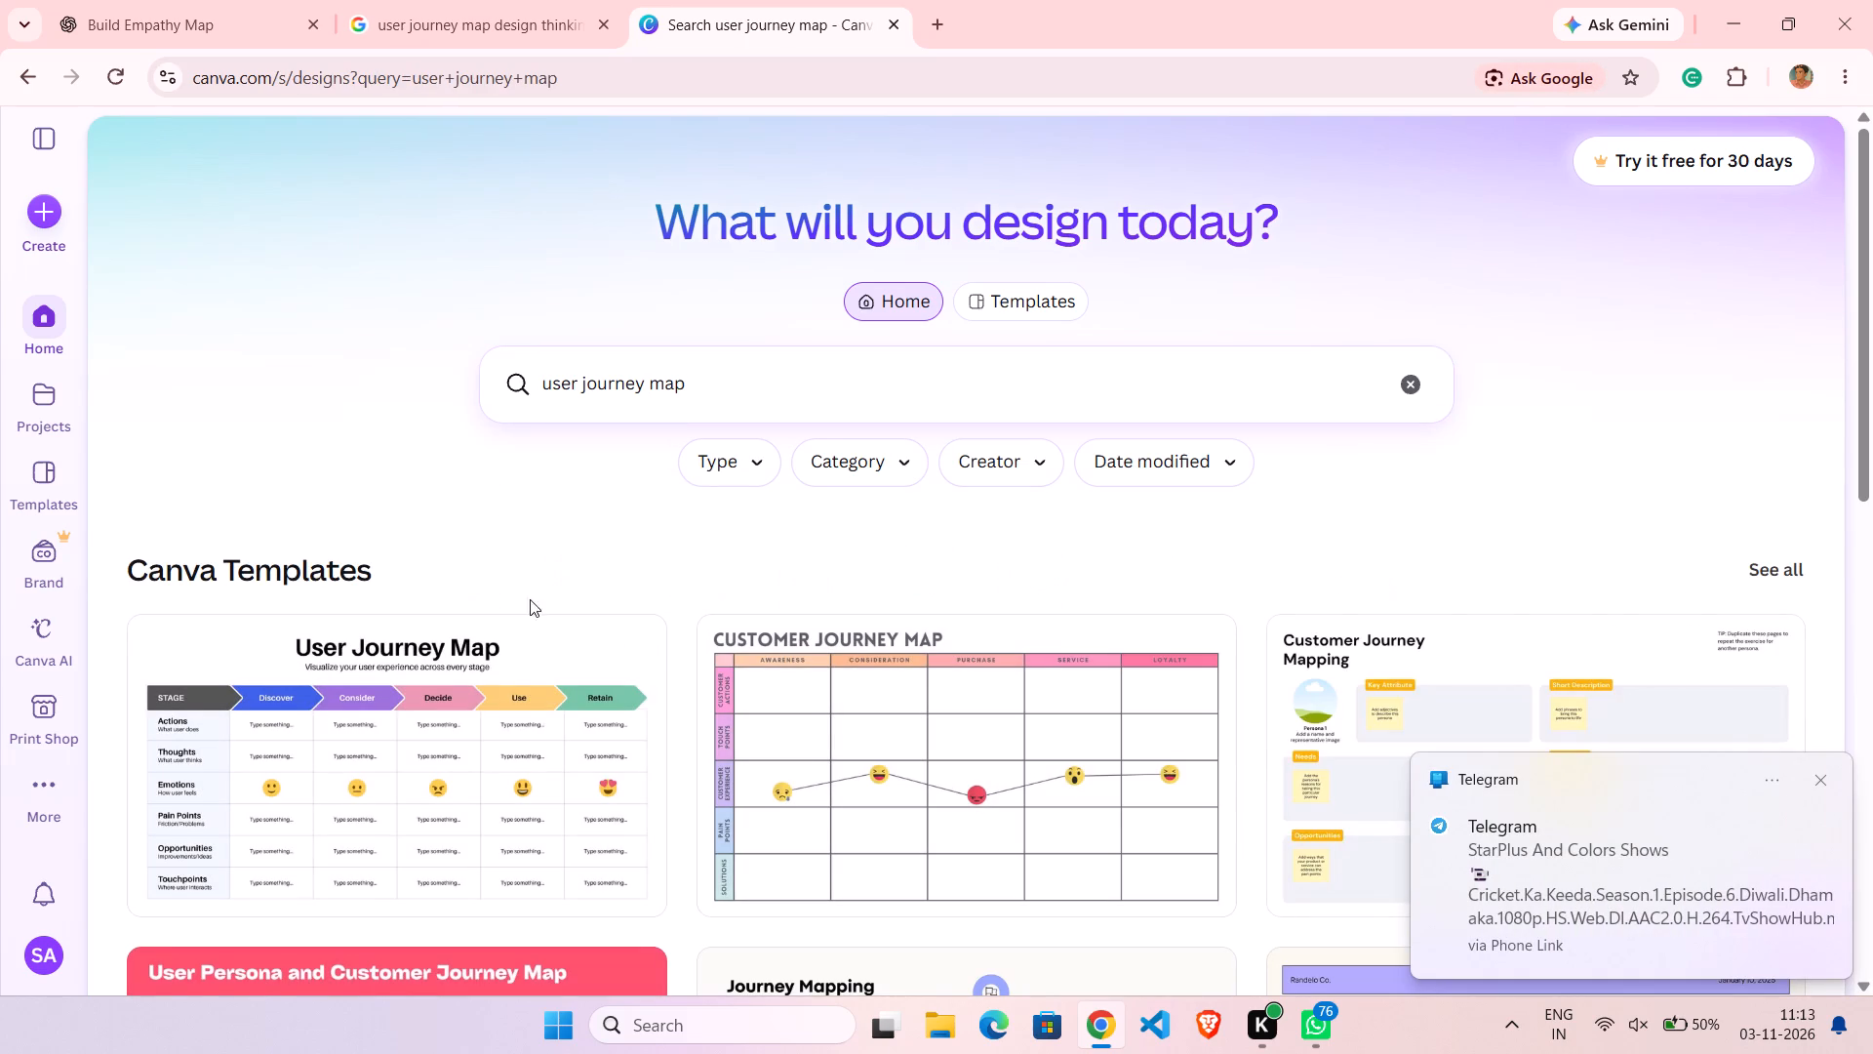
{"action": "scroll", "coordinate": [870, 740], "scroll_direction": "down", "scroll_amount": 2}
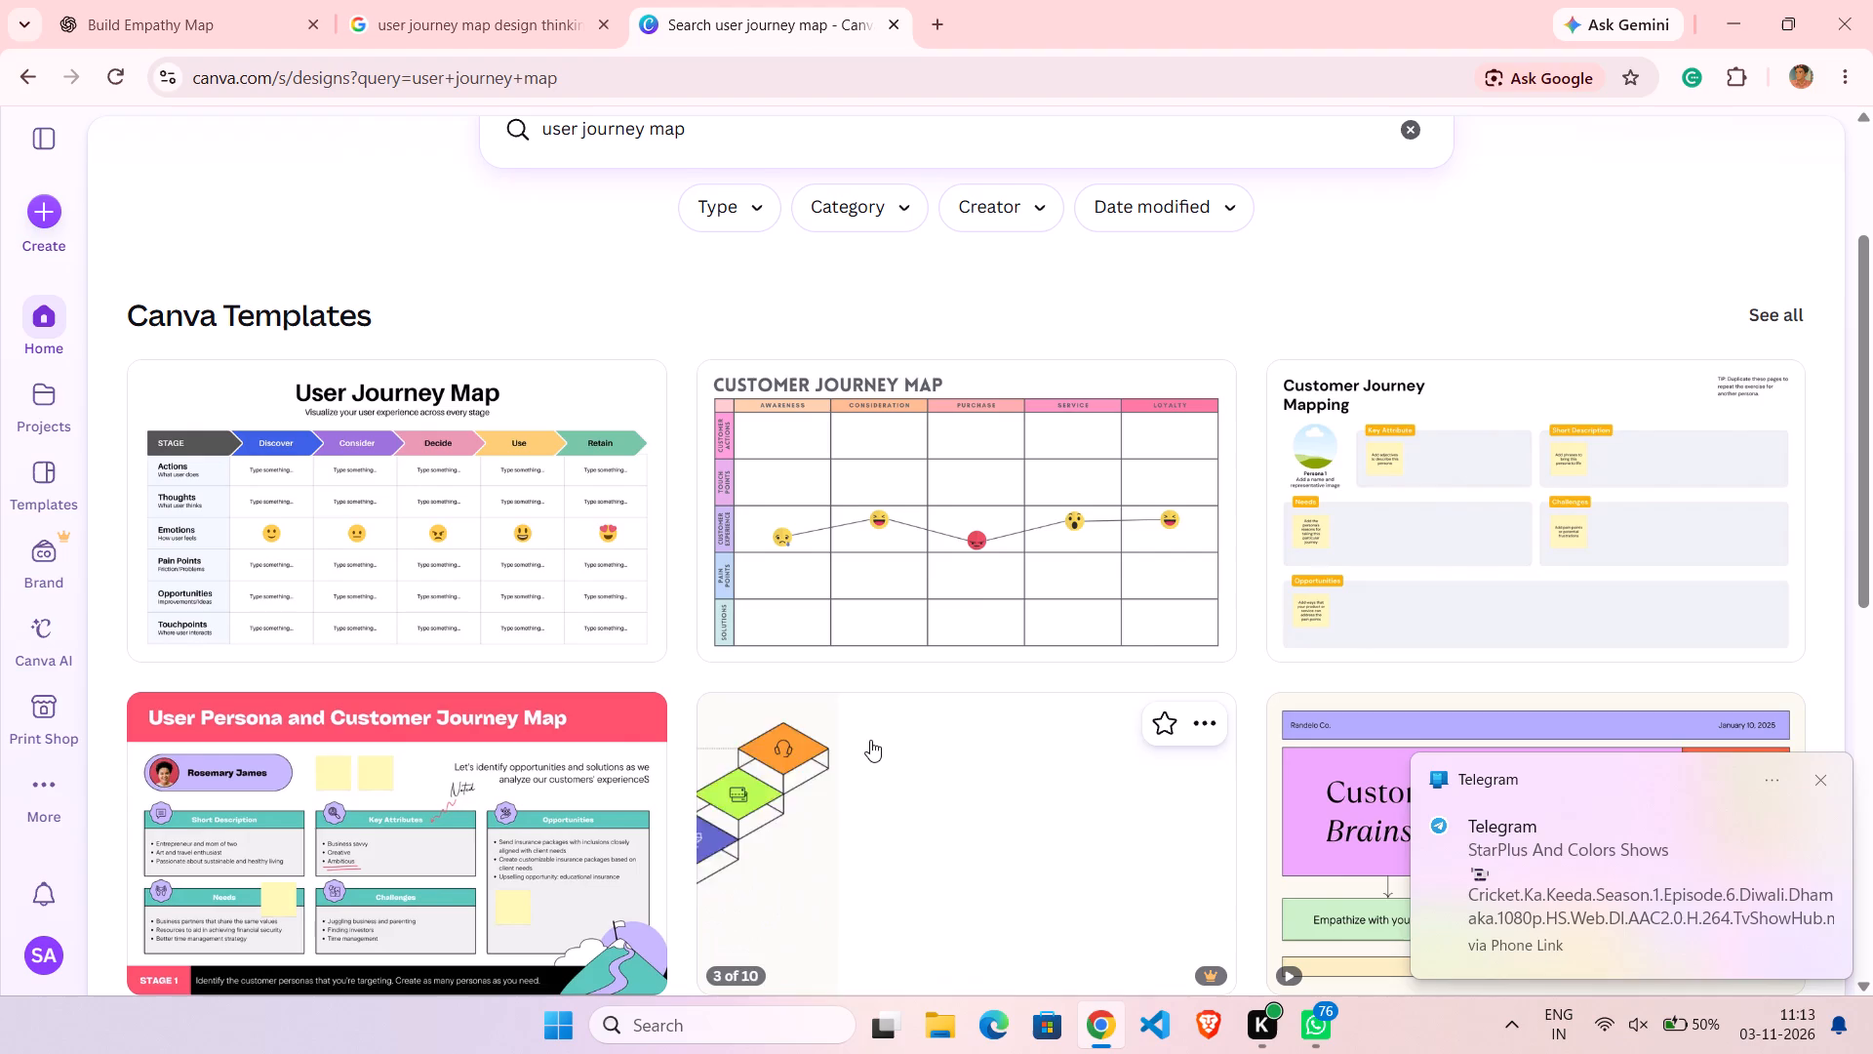
{"action": "scroll", "coordinate": [425, 510], "scroll_direction": "down", "scroll_amount": 3}
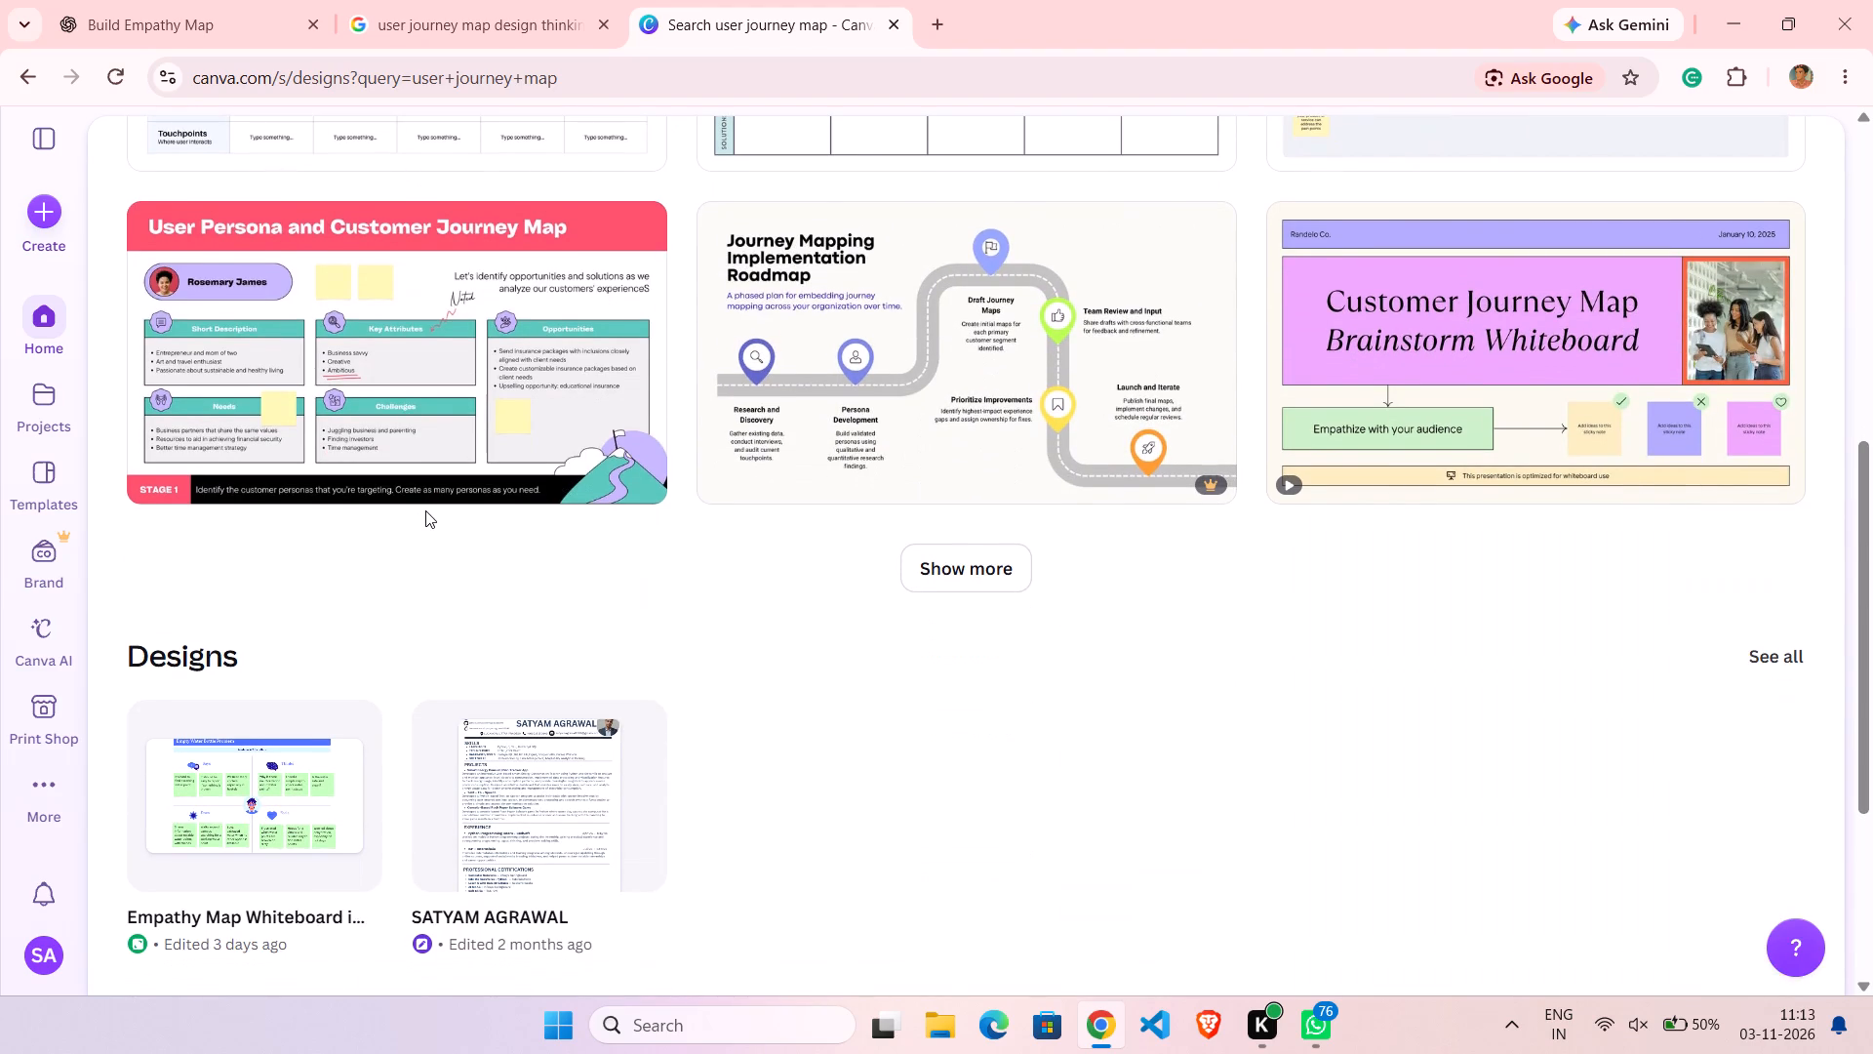
{"action": "scroll", "coordinate": [425, 510], "scroll_direction": "down", "scroll_amount": 5}
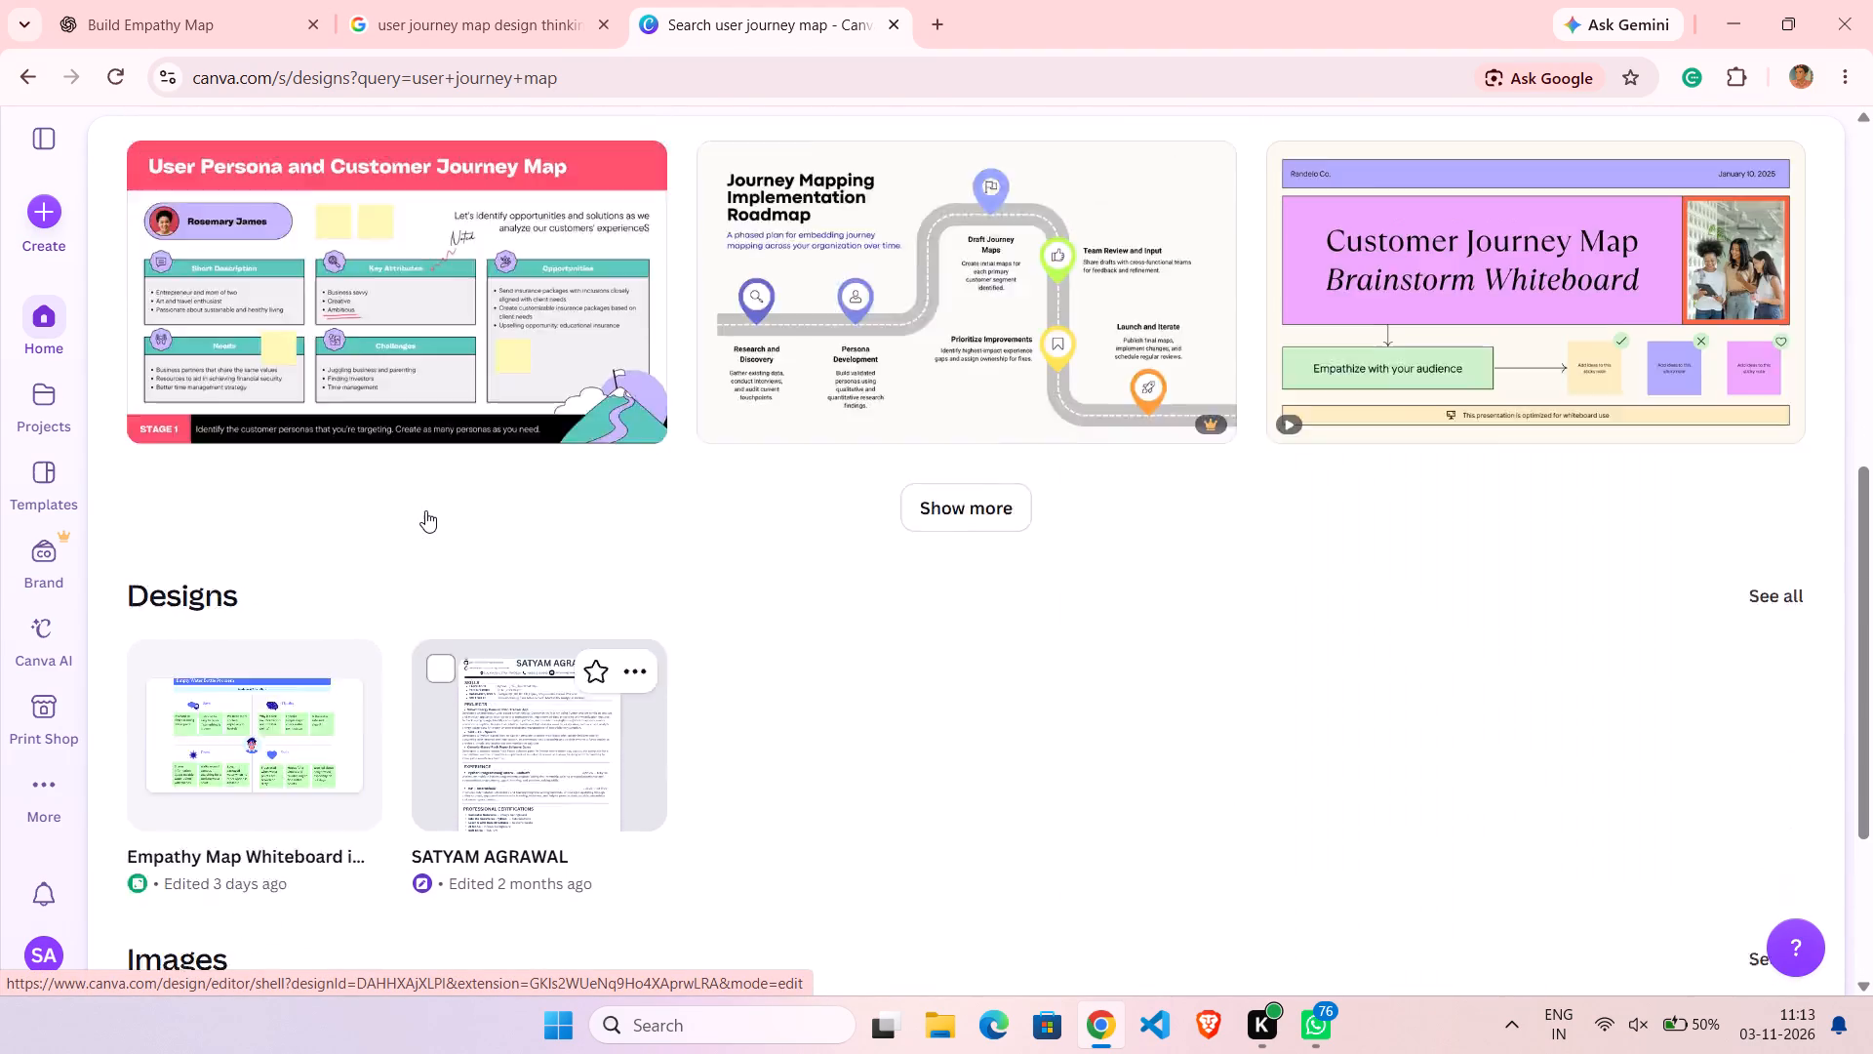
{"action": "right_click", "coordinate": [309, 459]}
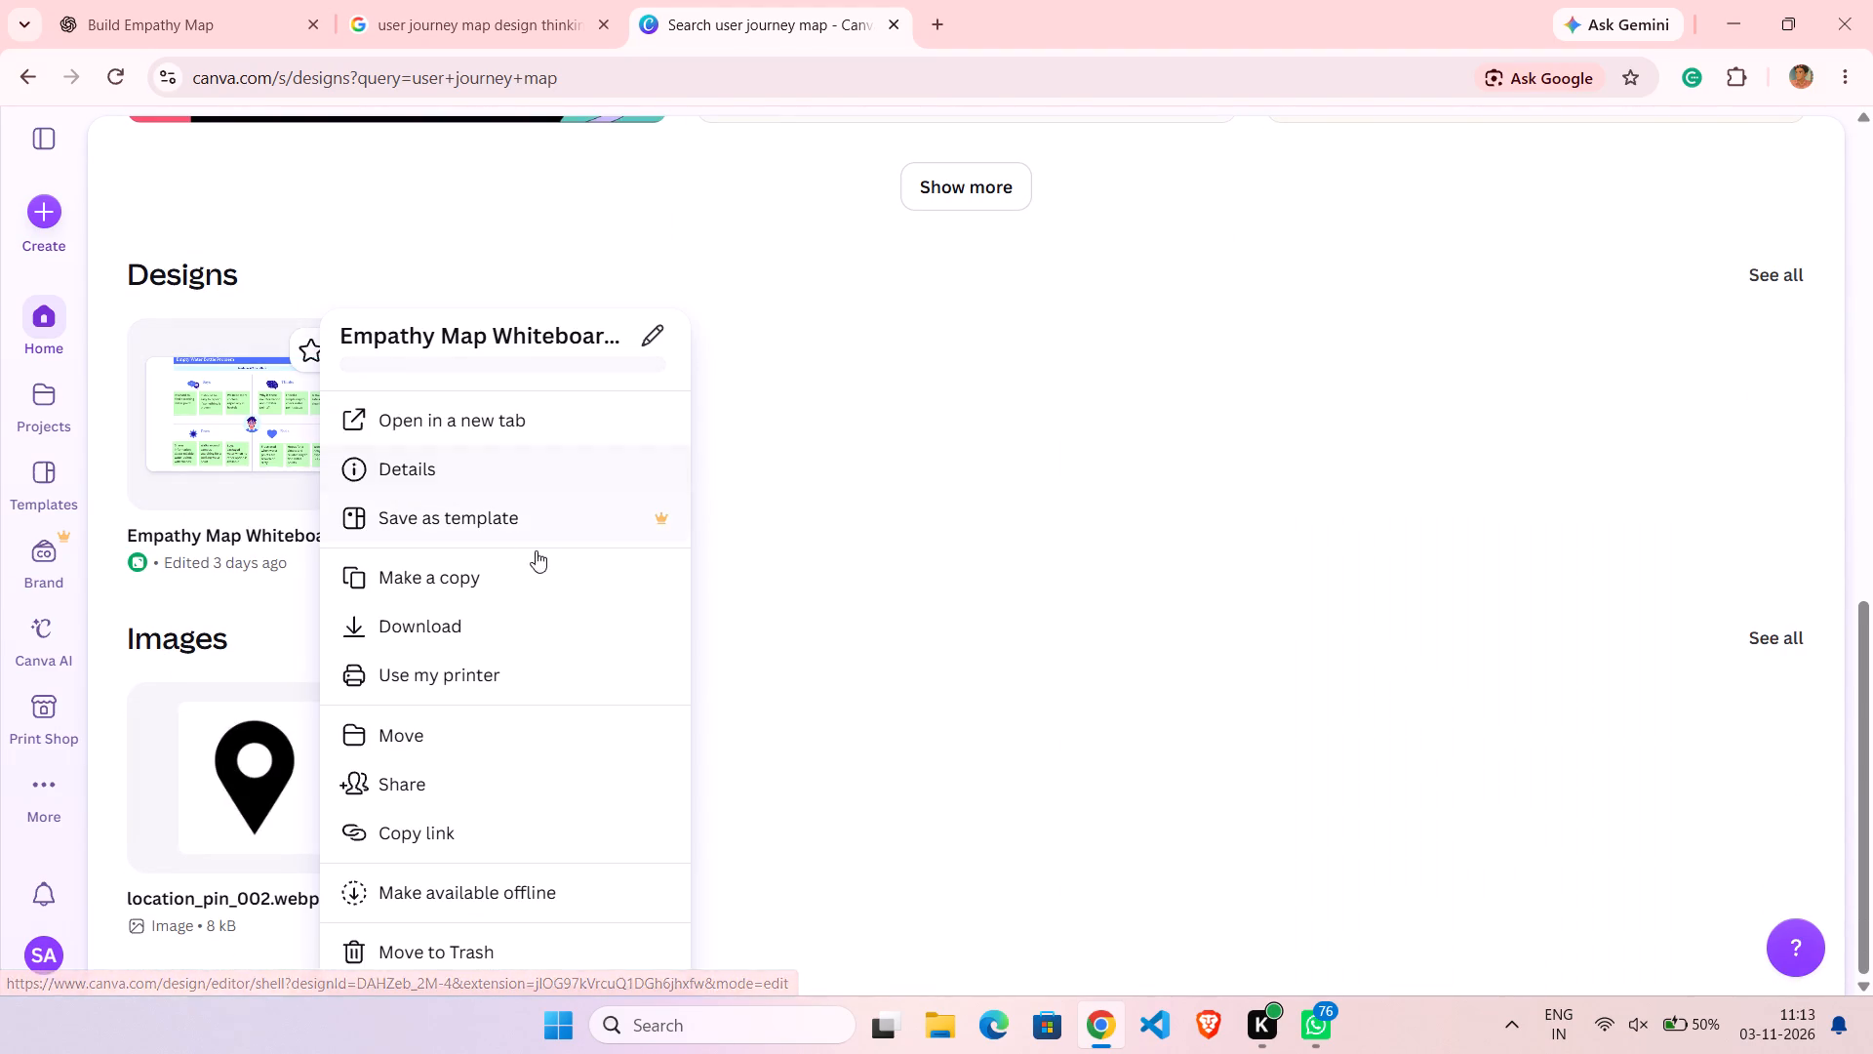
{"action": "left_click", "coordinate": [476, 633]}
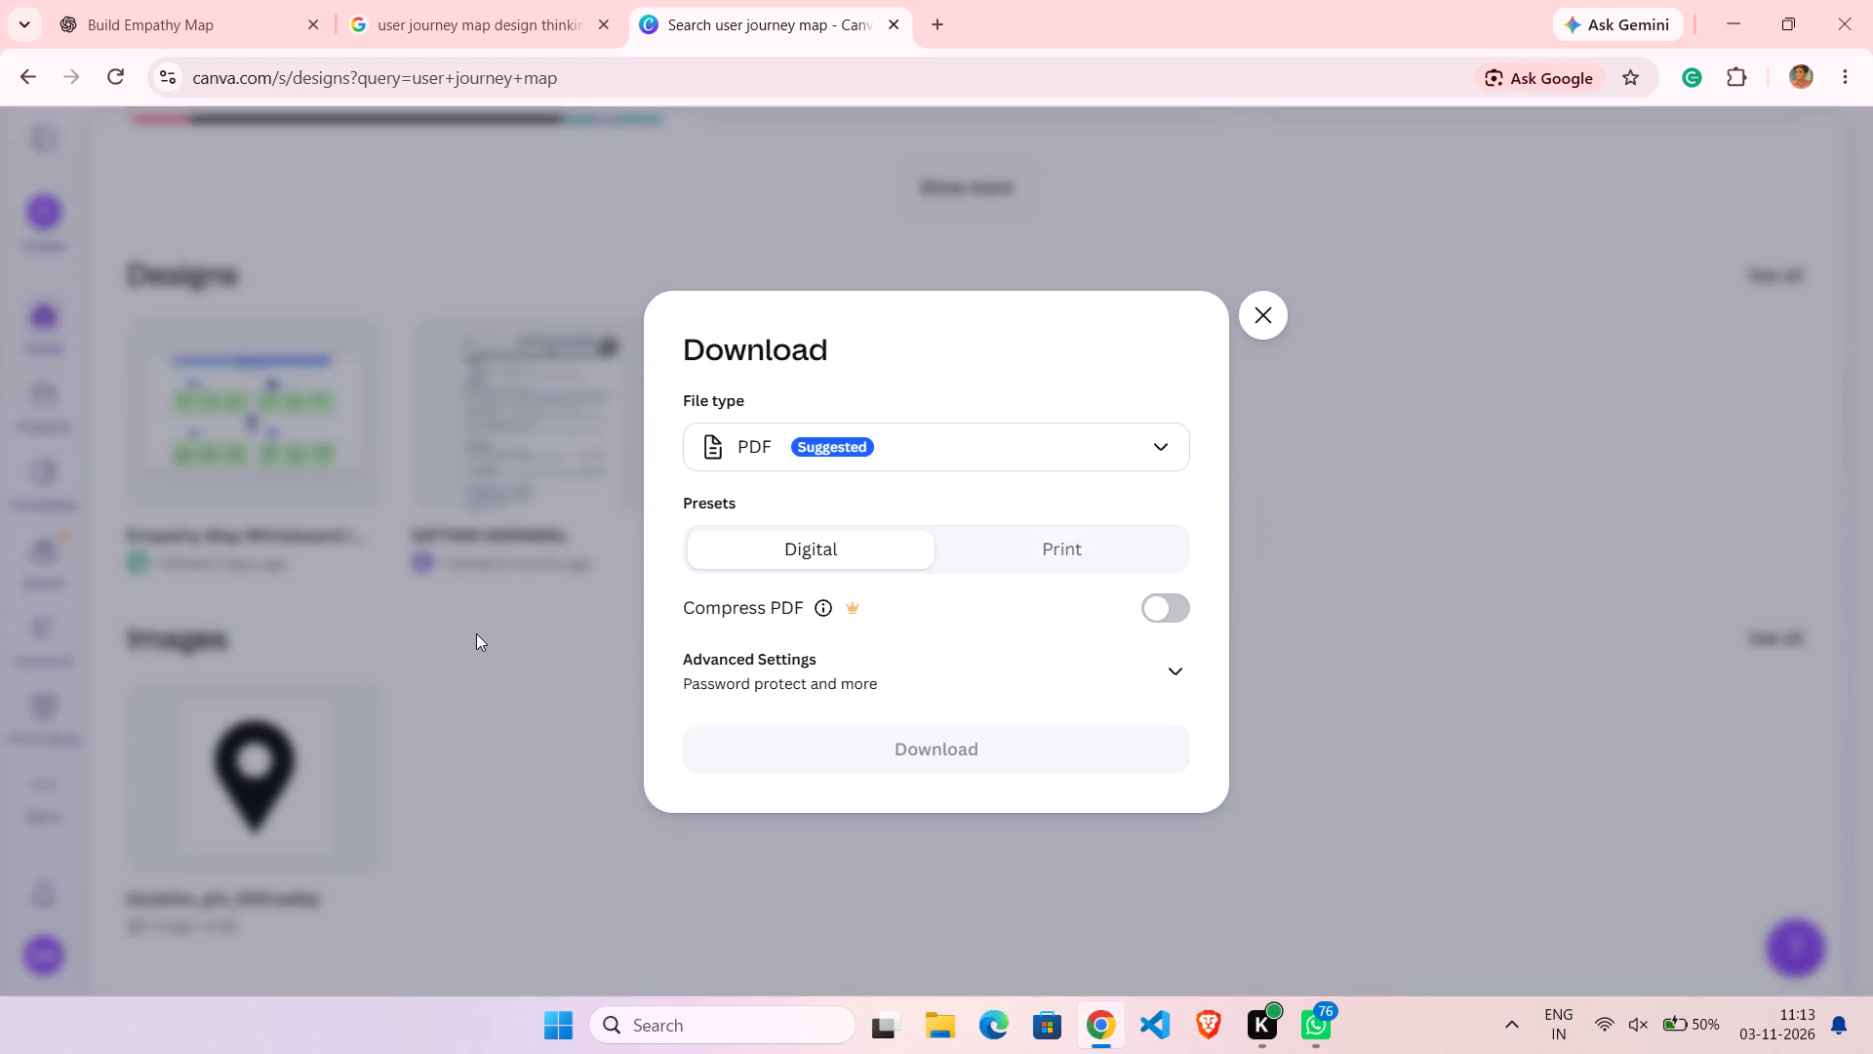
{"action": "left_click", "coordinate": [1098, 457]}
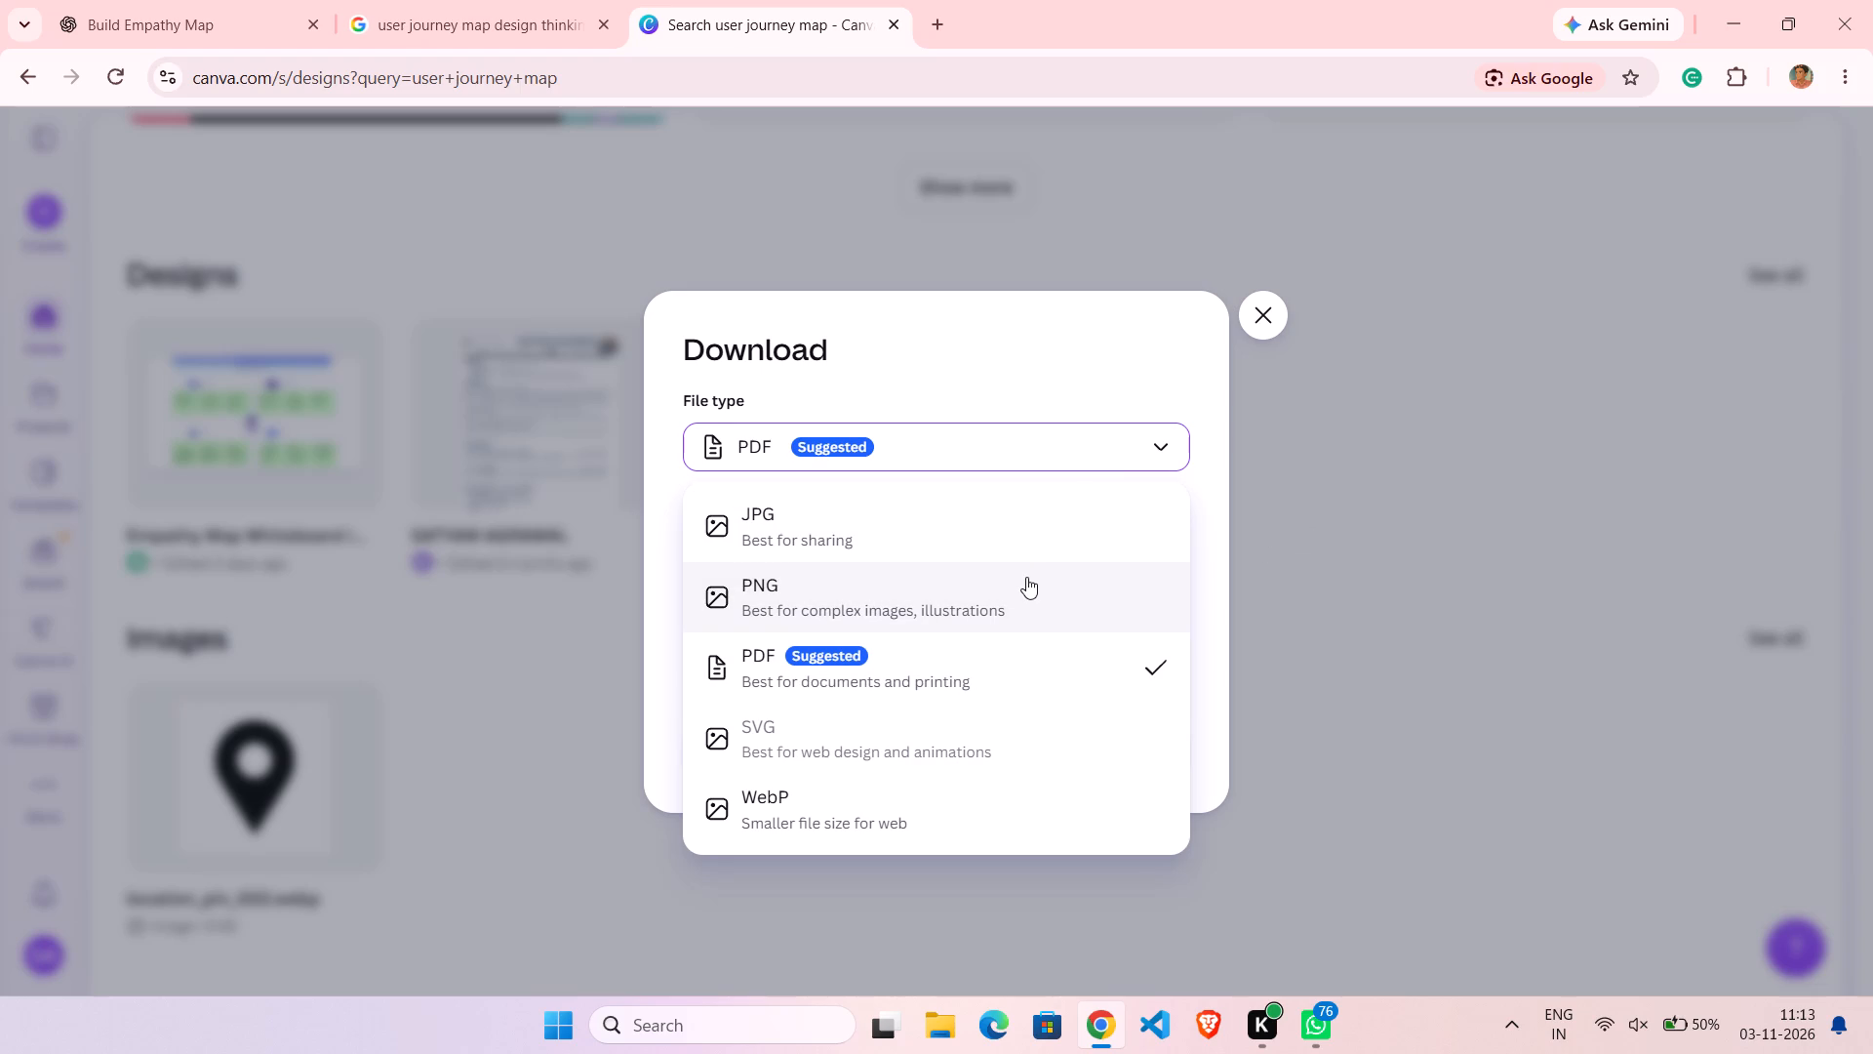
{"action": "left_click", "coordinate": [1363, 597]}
Download the Empathy Map Whiteboard design as a PDF with the Digital preset and open the downloaded file.
{"action": "right_click", "coordinate": [299, 393]}
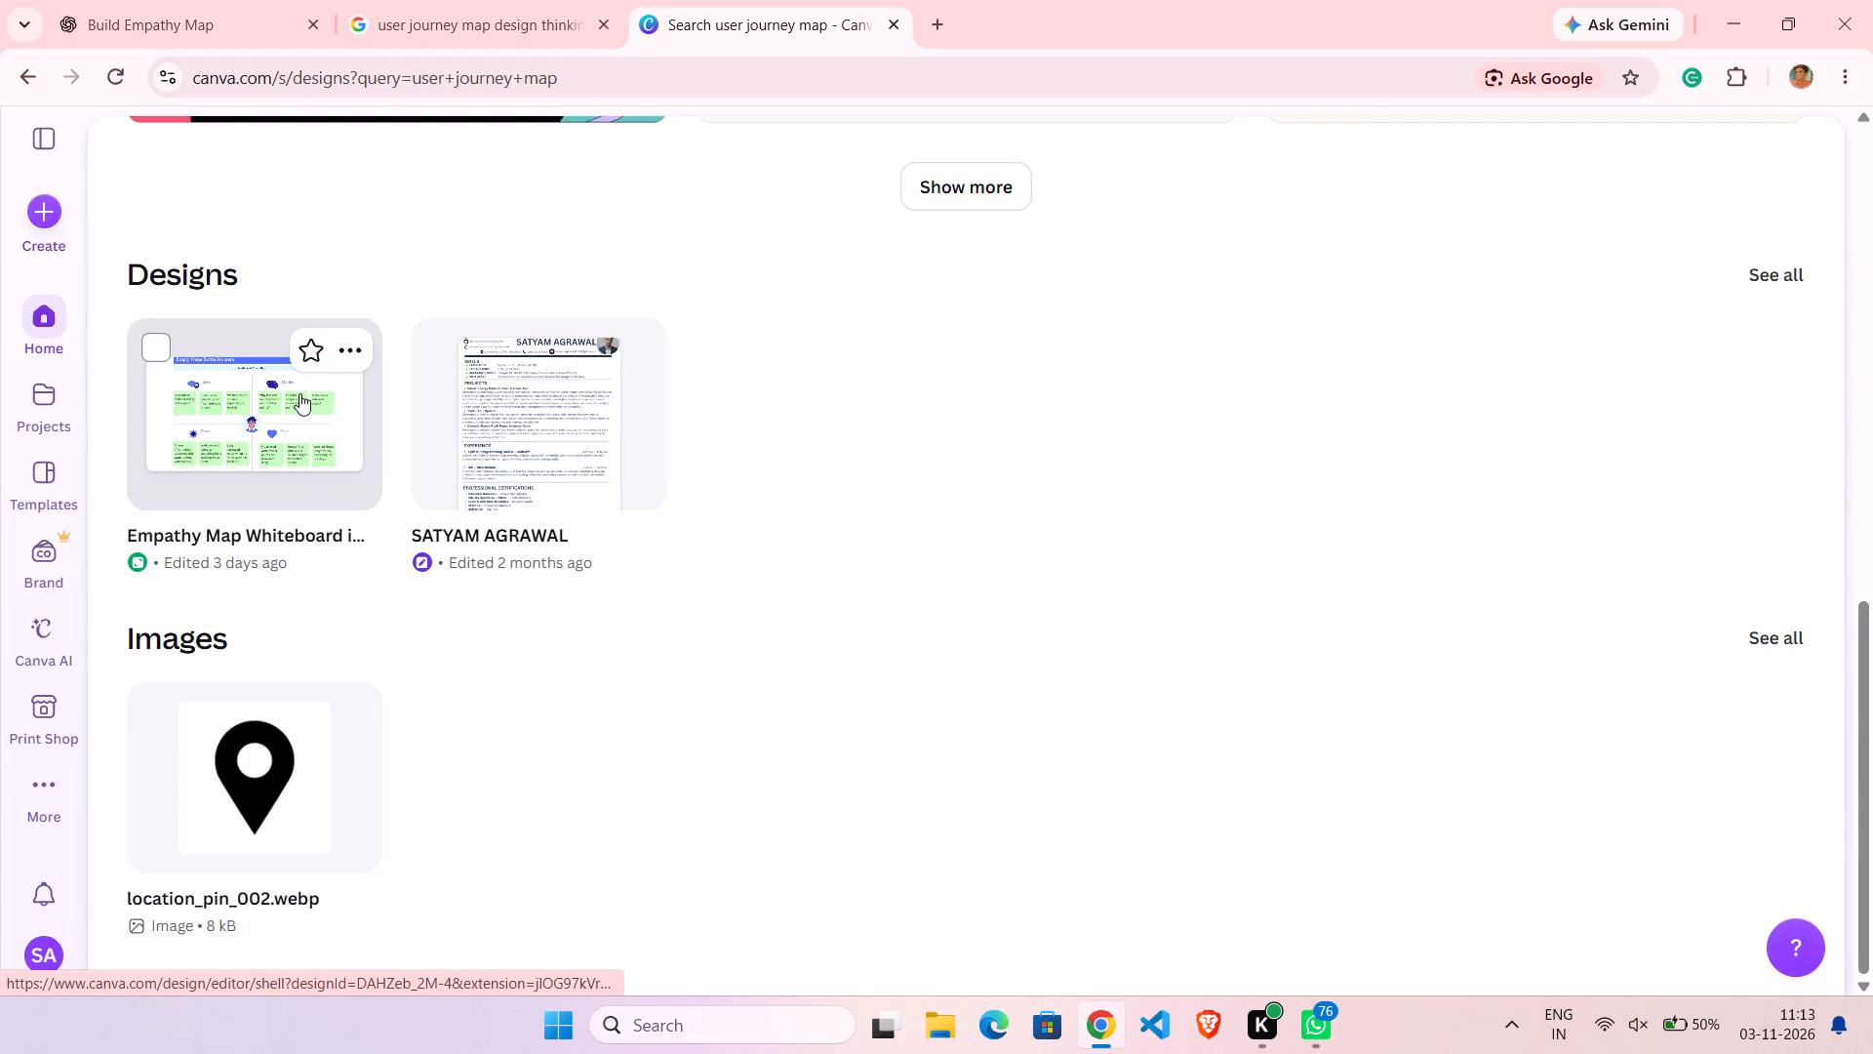
{"action": "left_click", "coordinate": [436, 618]}
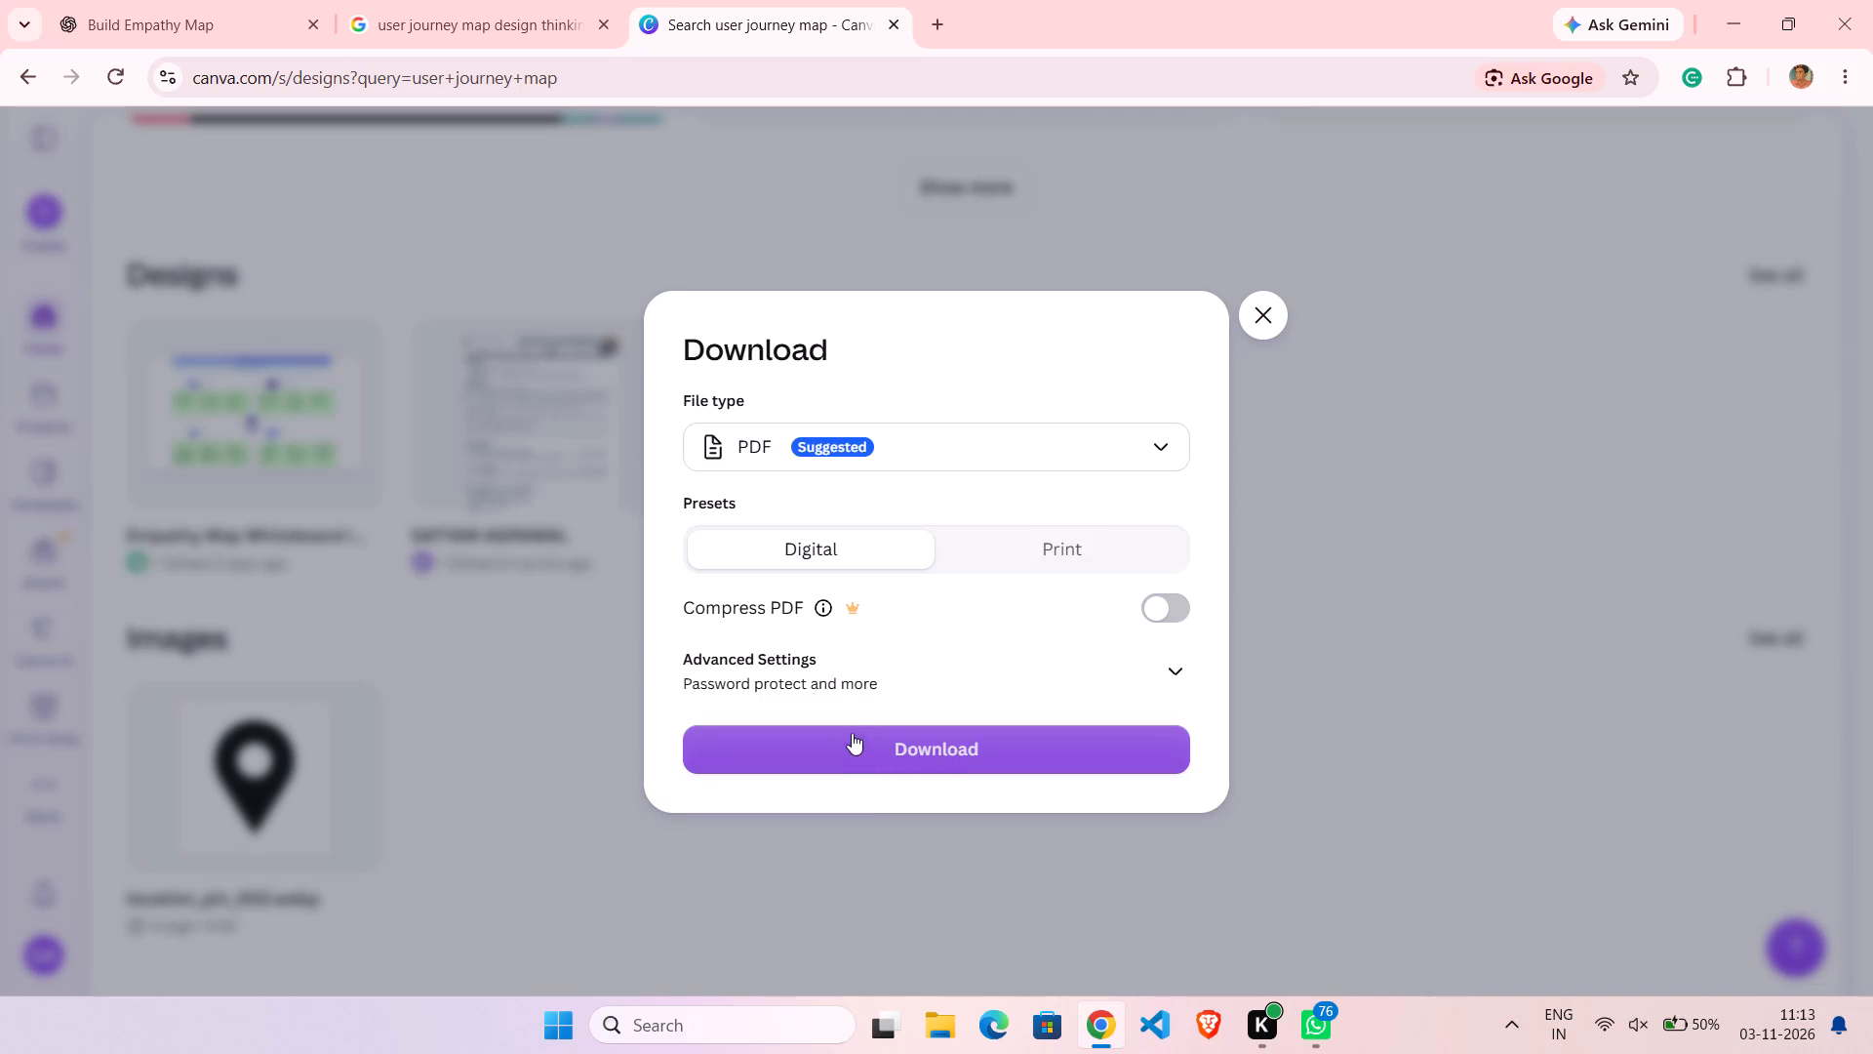
{"action": "left_click", "coordinate": [965, 749]}
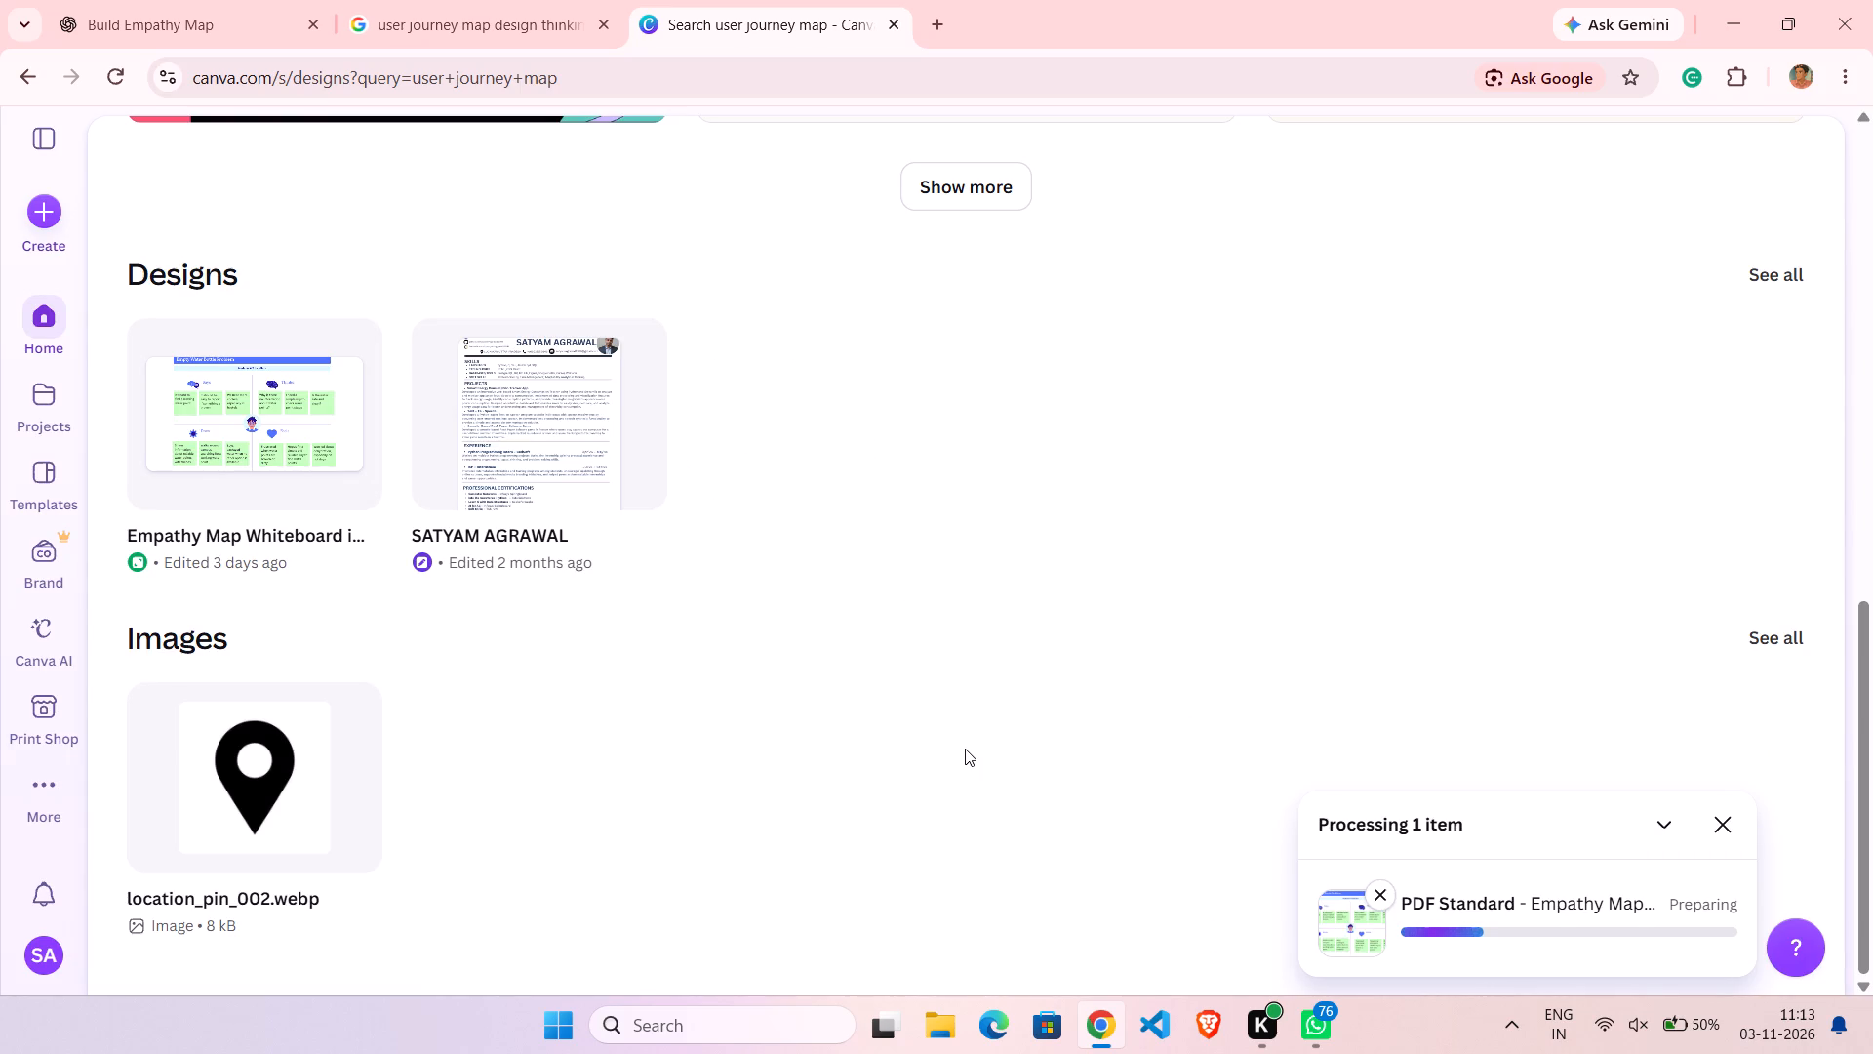
{"action": "left_click", "coordinate": [1747, 133]}
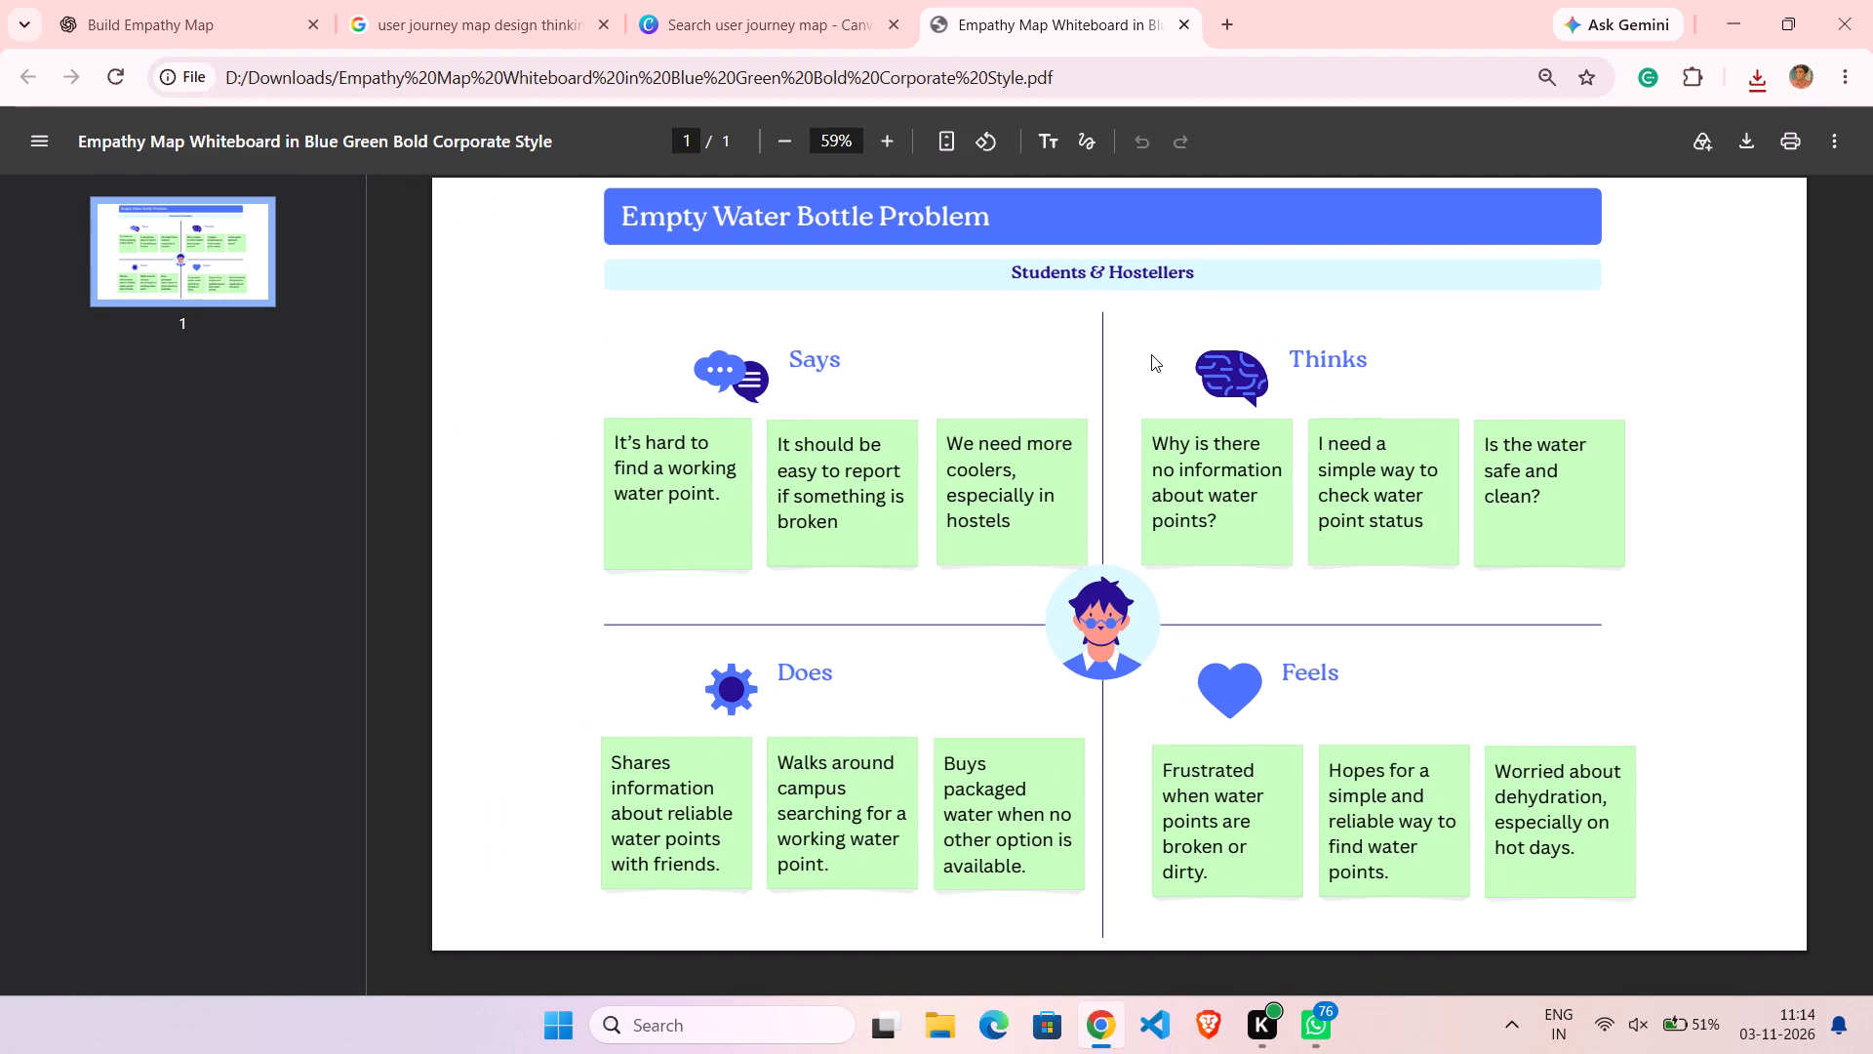
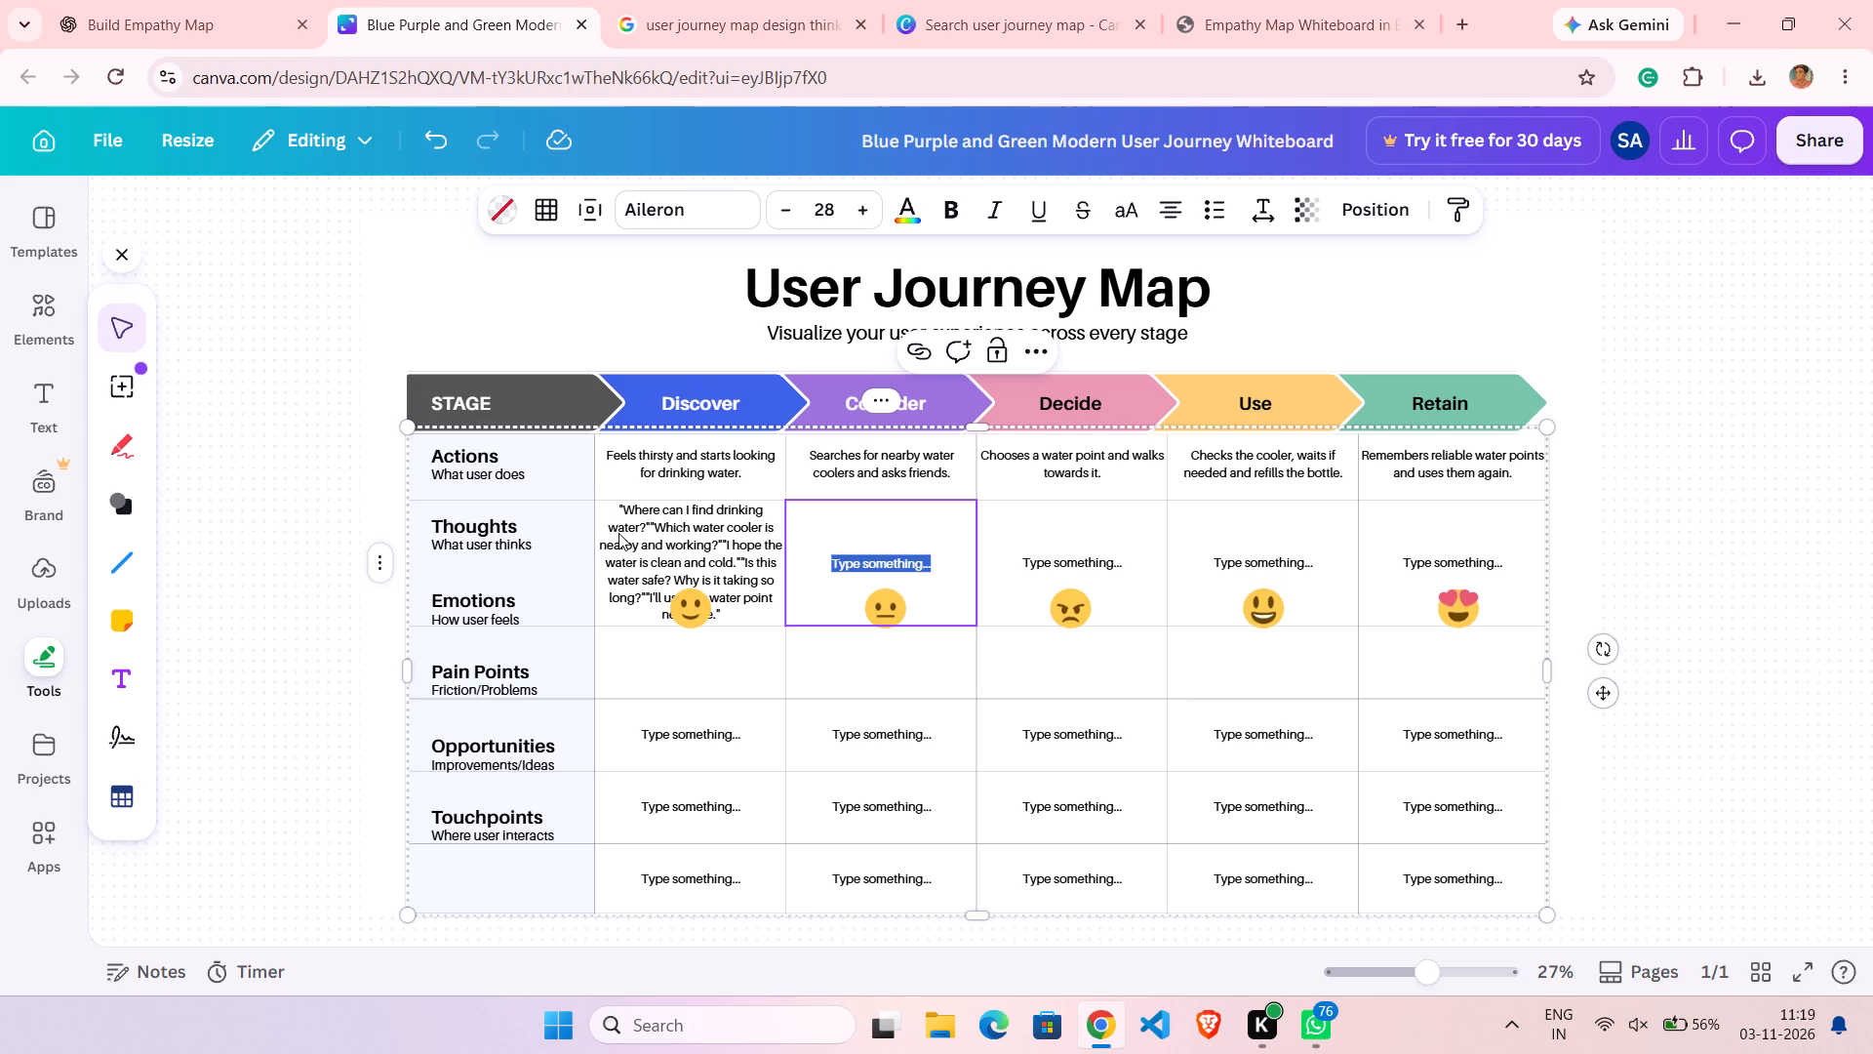
{"action": "left_click", "coordinate": [685, 565]}
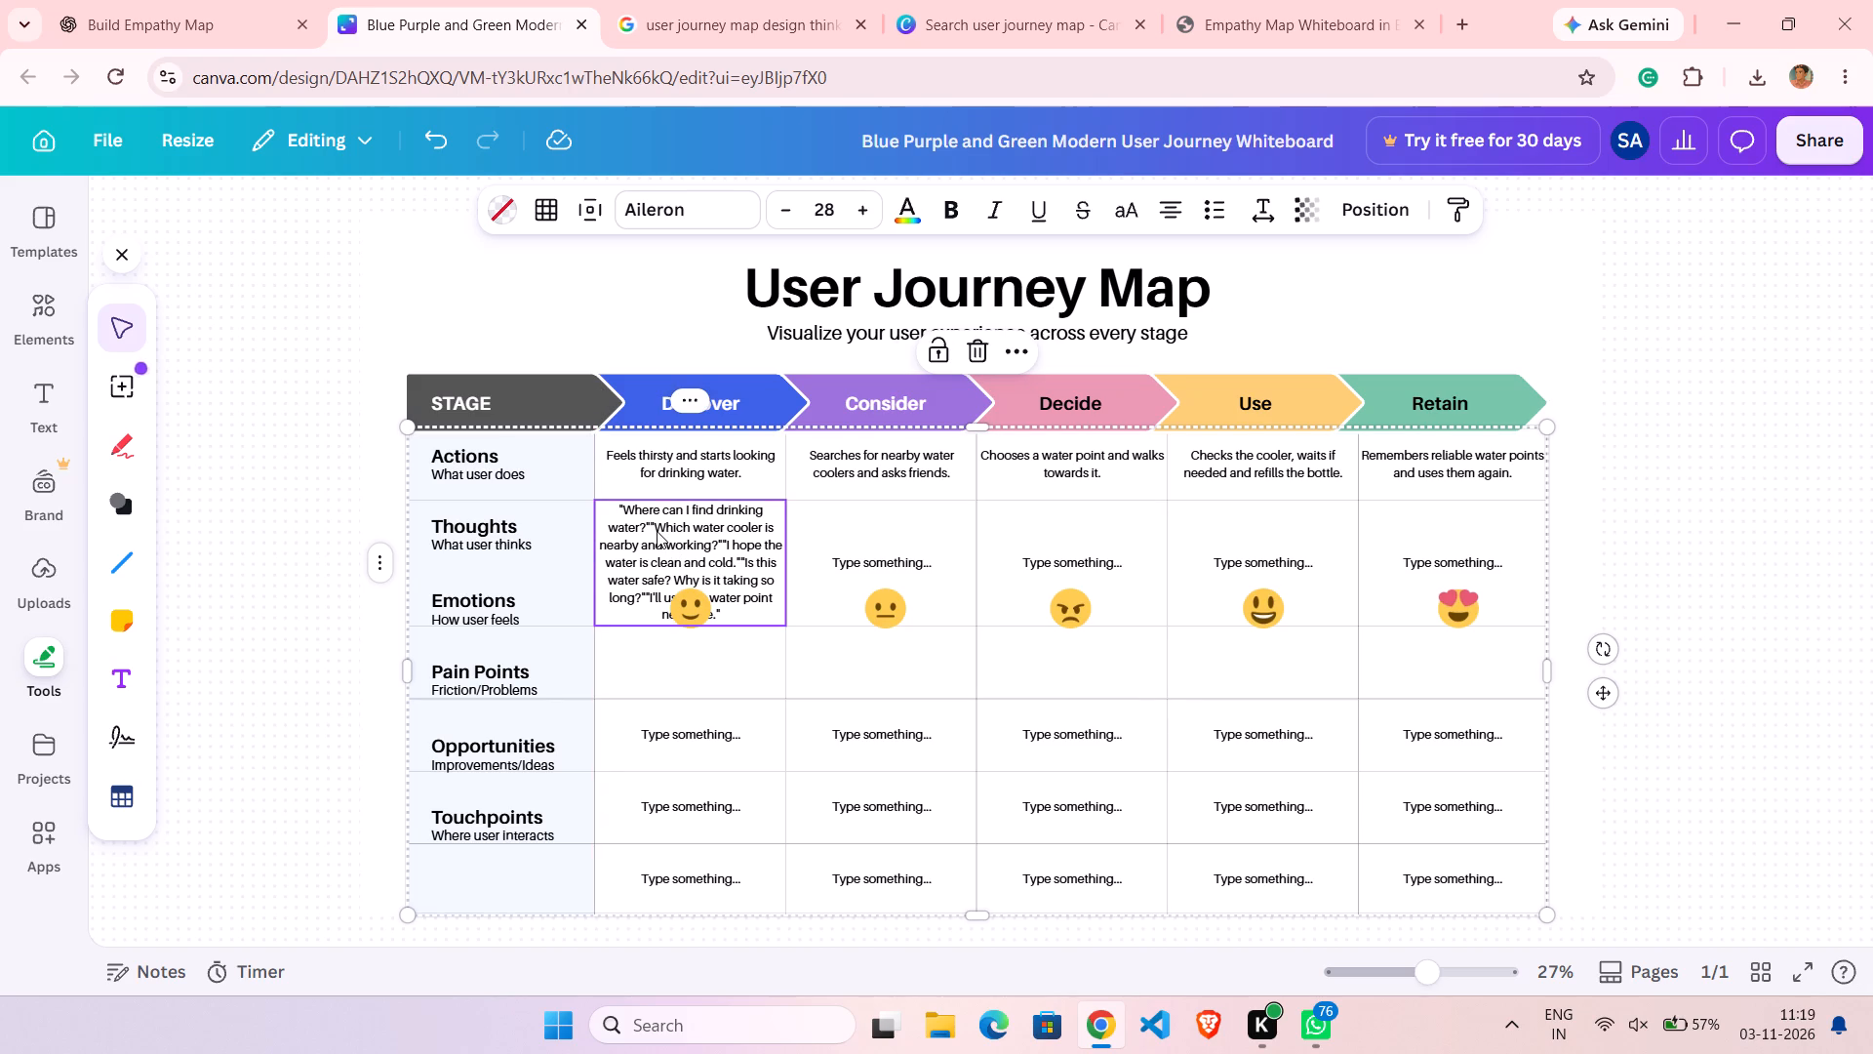
{"action": "double_click", "coordinate": [657, 531]}
{"action": "left_click", "coordinate": [642, 520]}
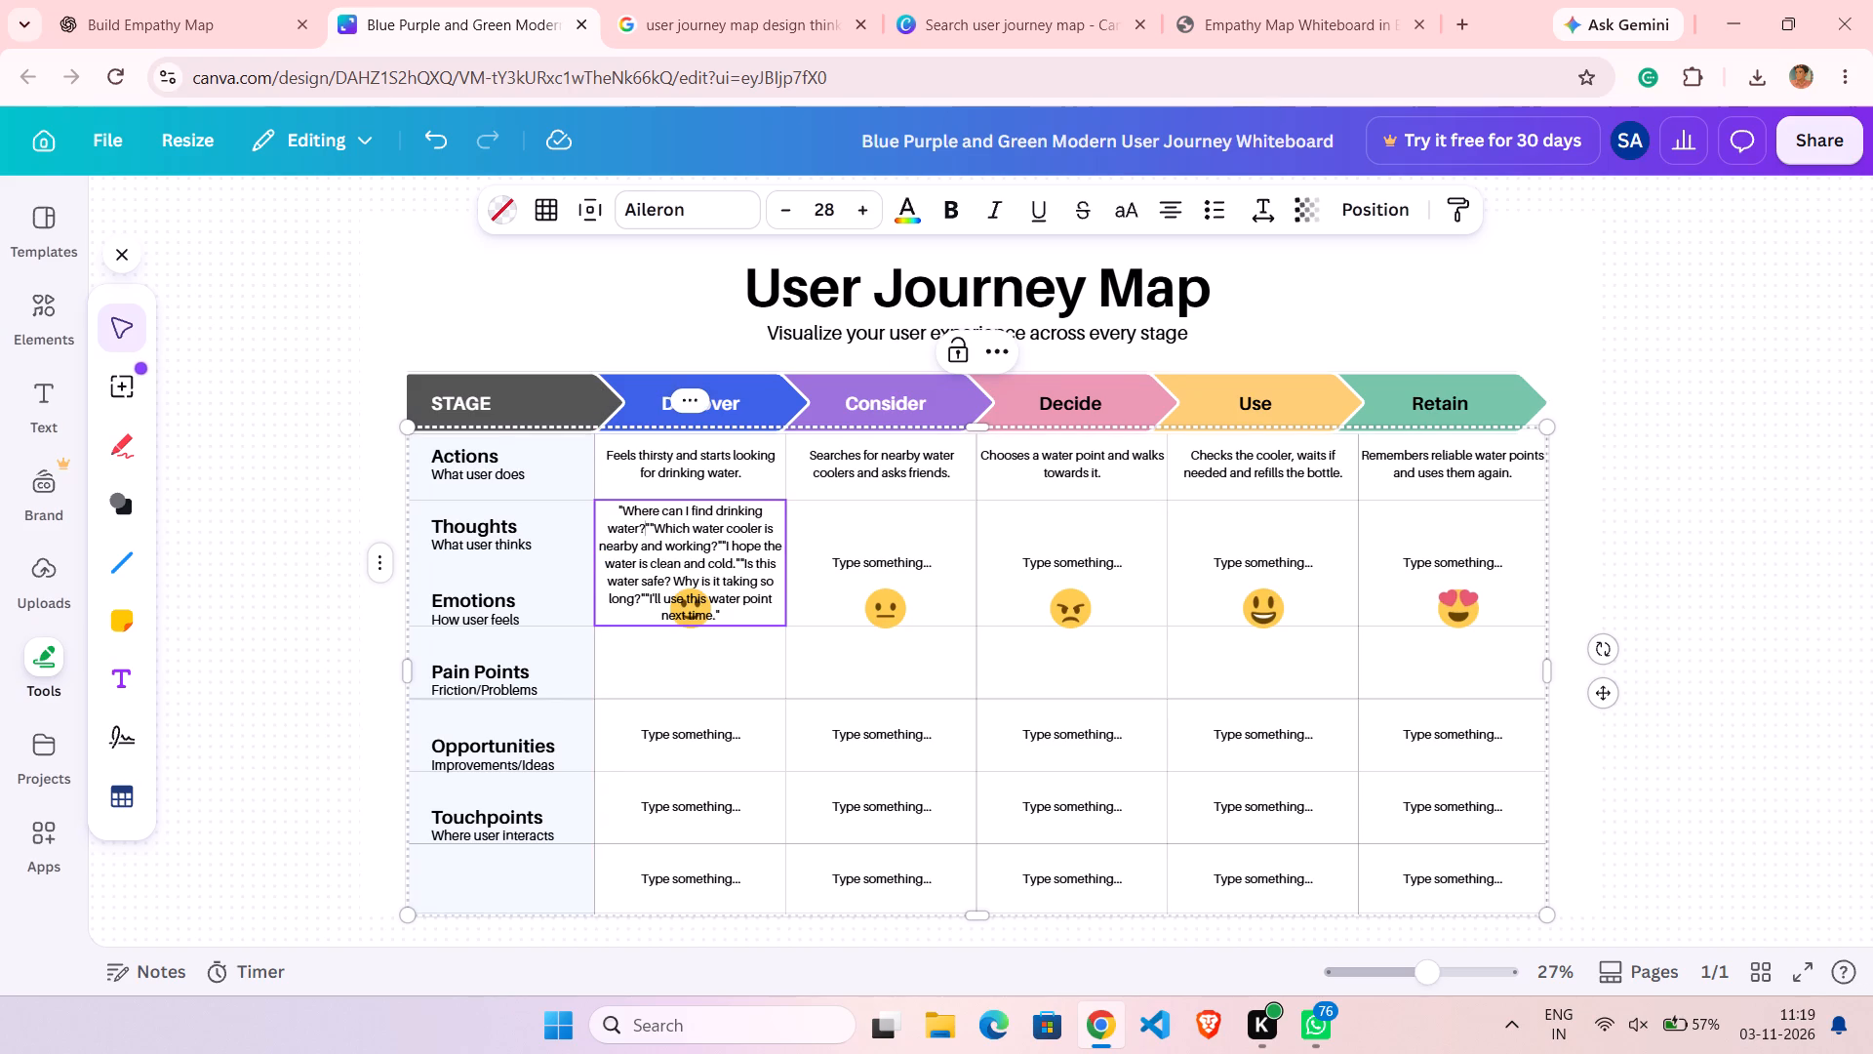
{"action": "left_click_drag", "start_coordinate": [644, 520], "coordinate": [710, 616]}
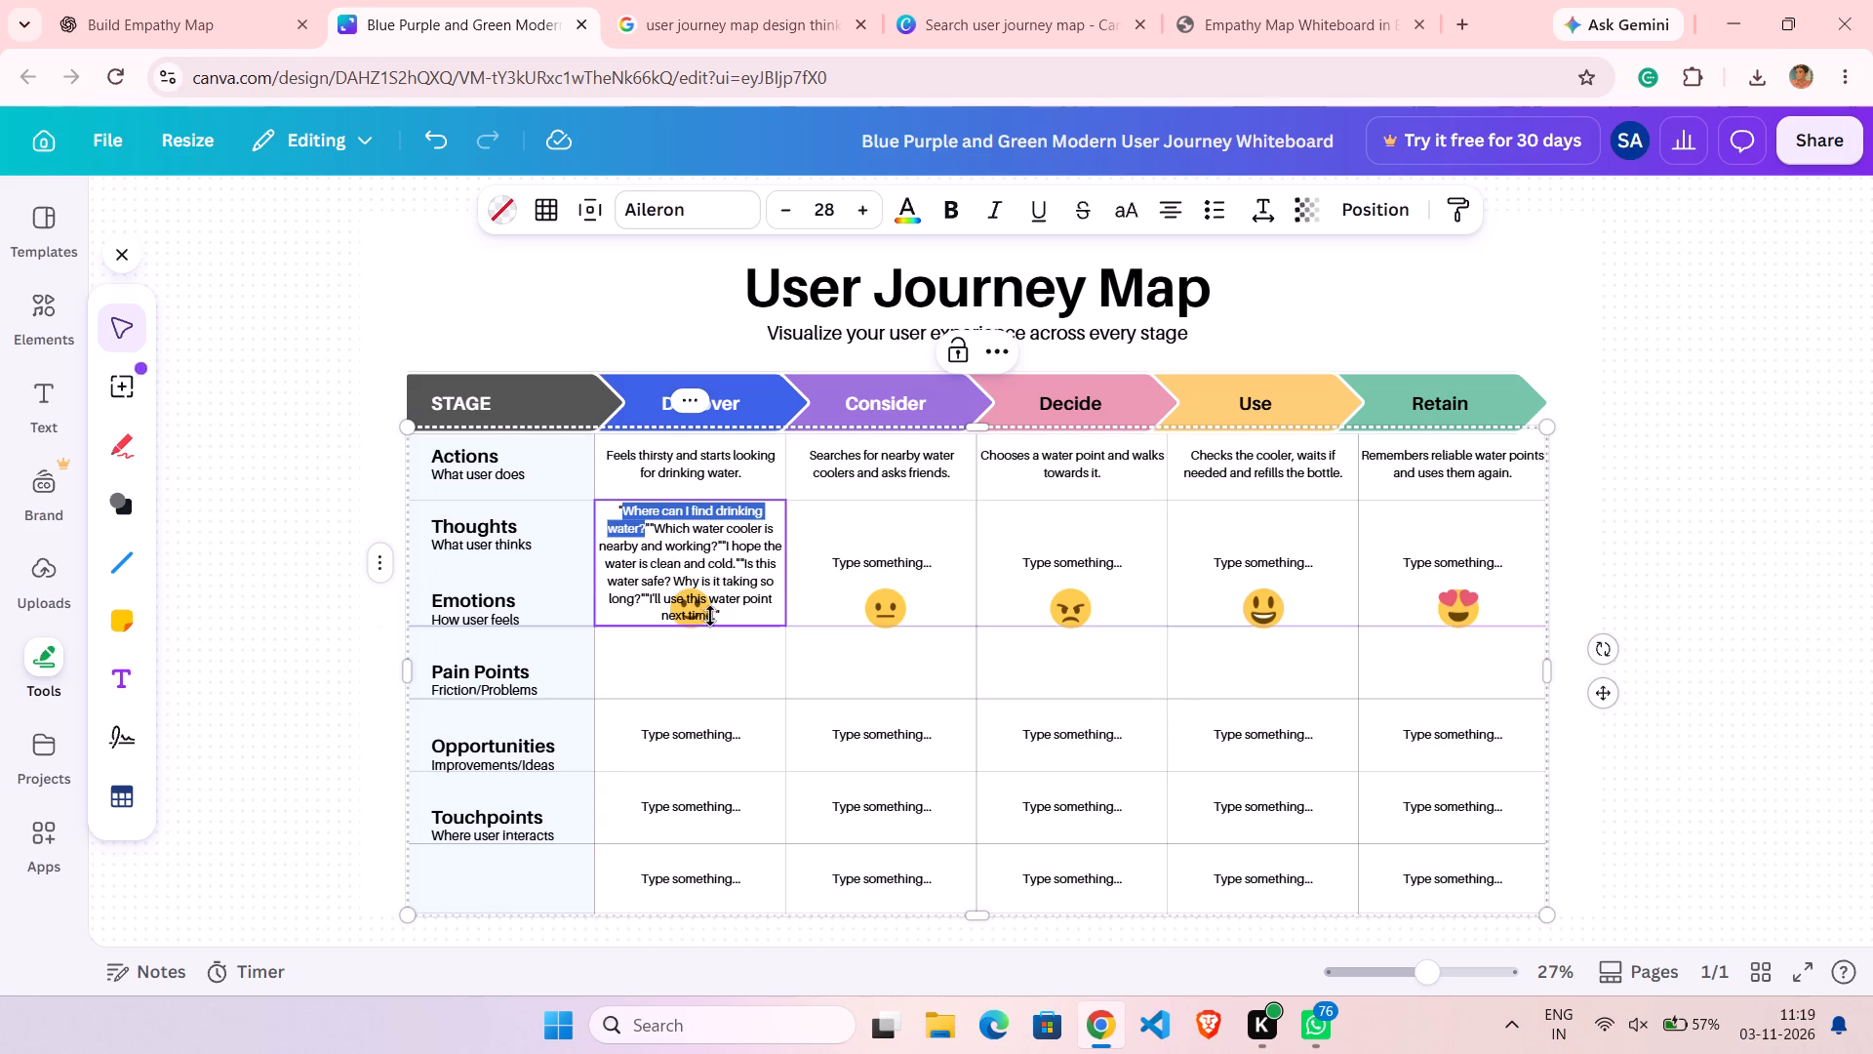
{"action": "left_click_drag", "start_coordinate": [710, 616], "coordinate": [728, 610]}
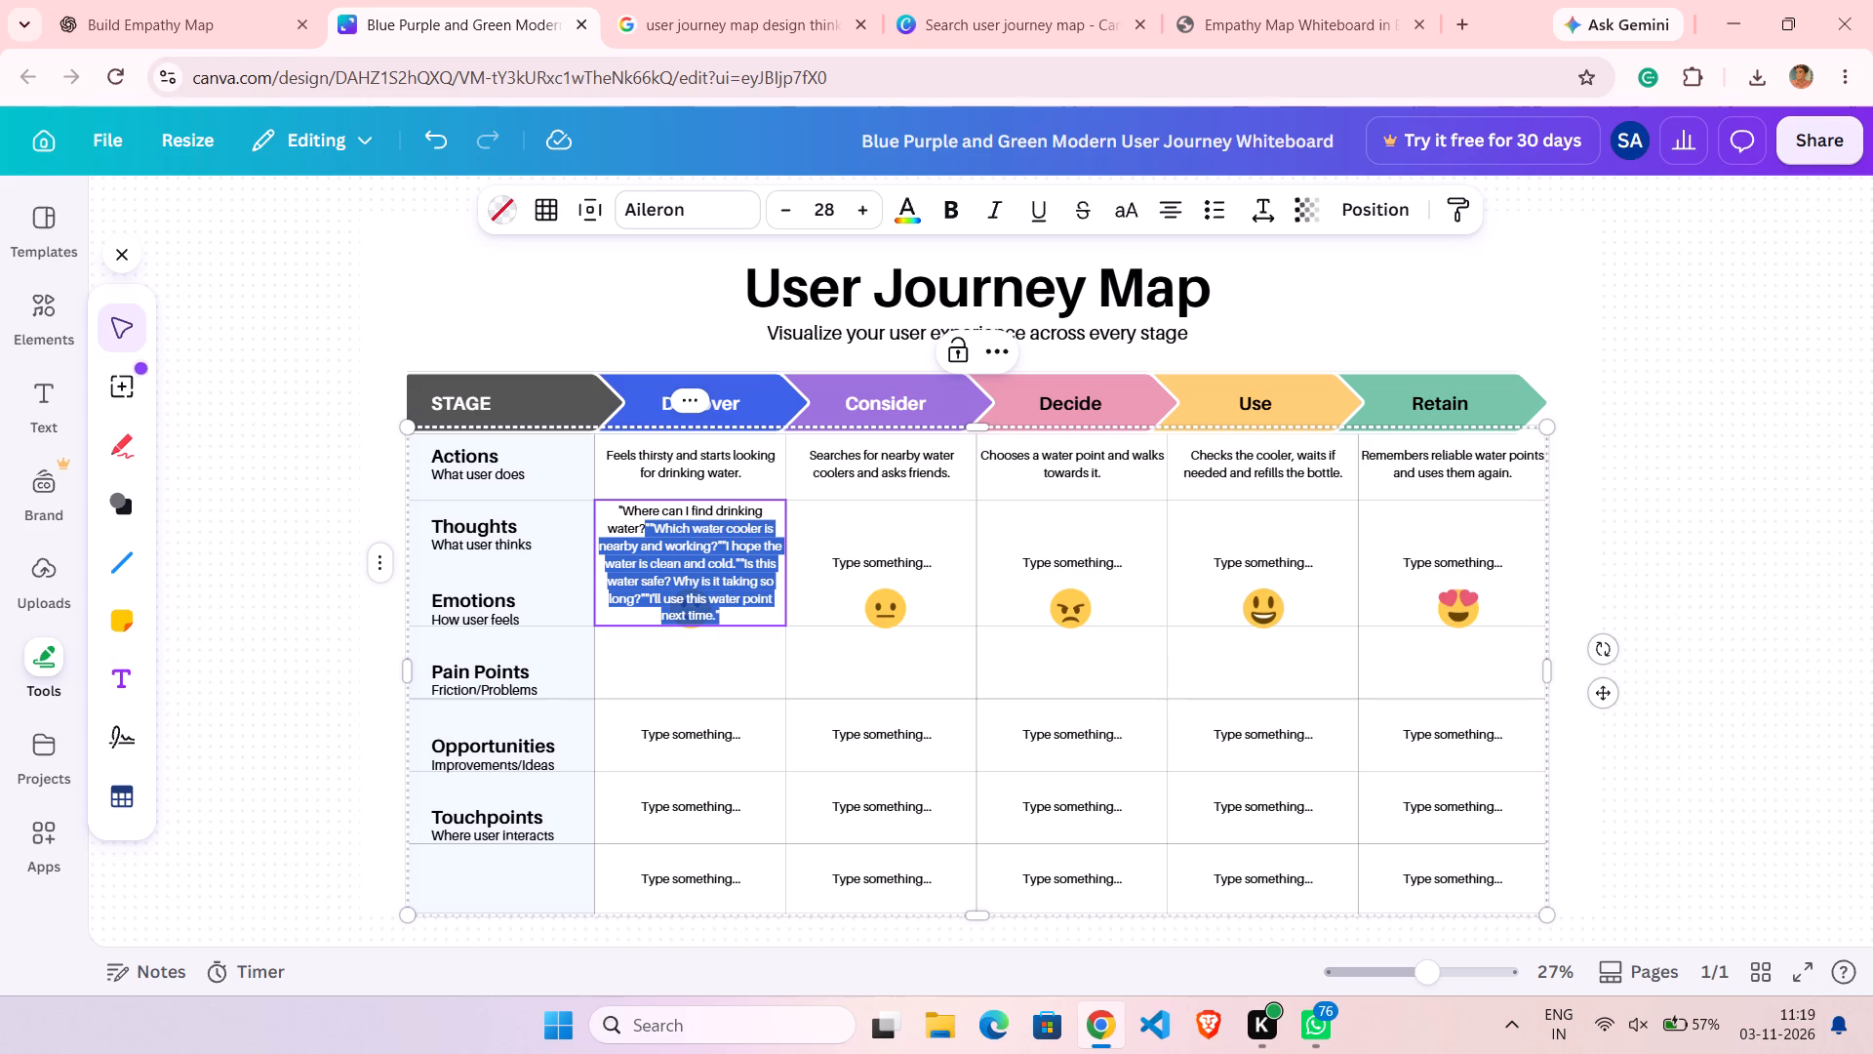
{"action": "left_click_drag", "start_coordinate": [728, 610], "coordinate": [730, 610]}
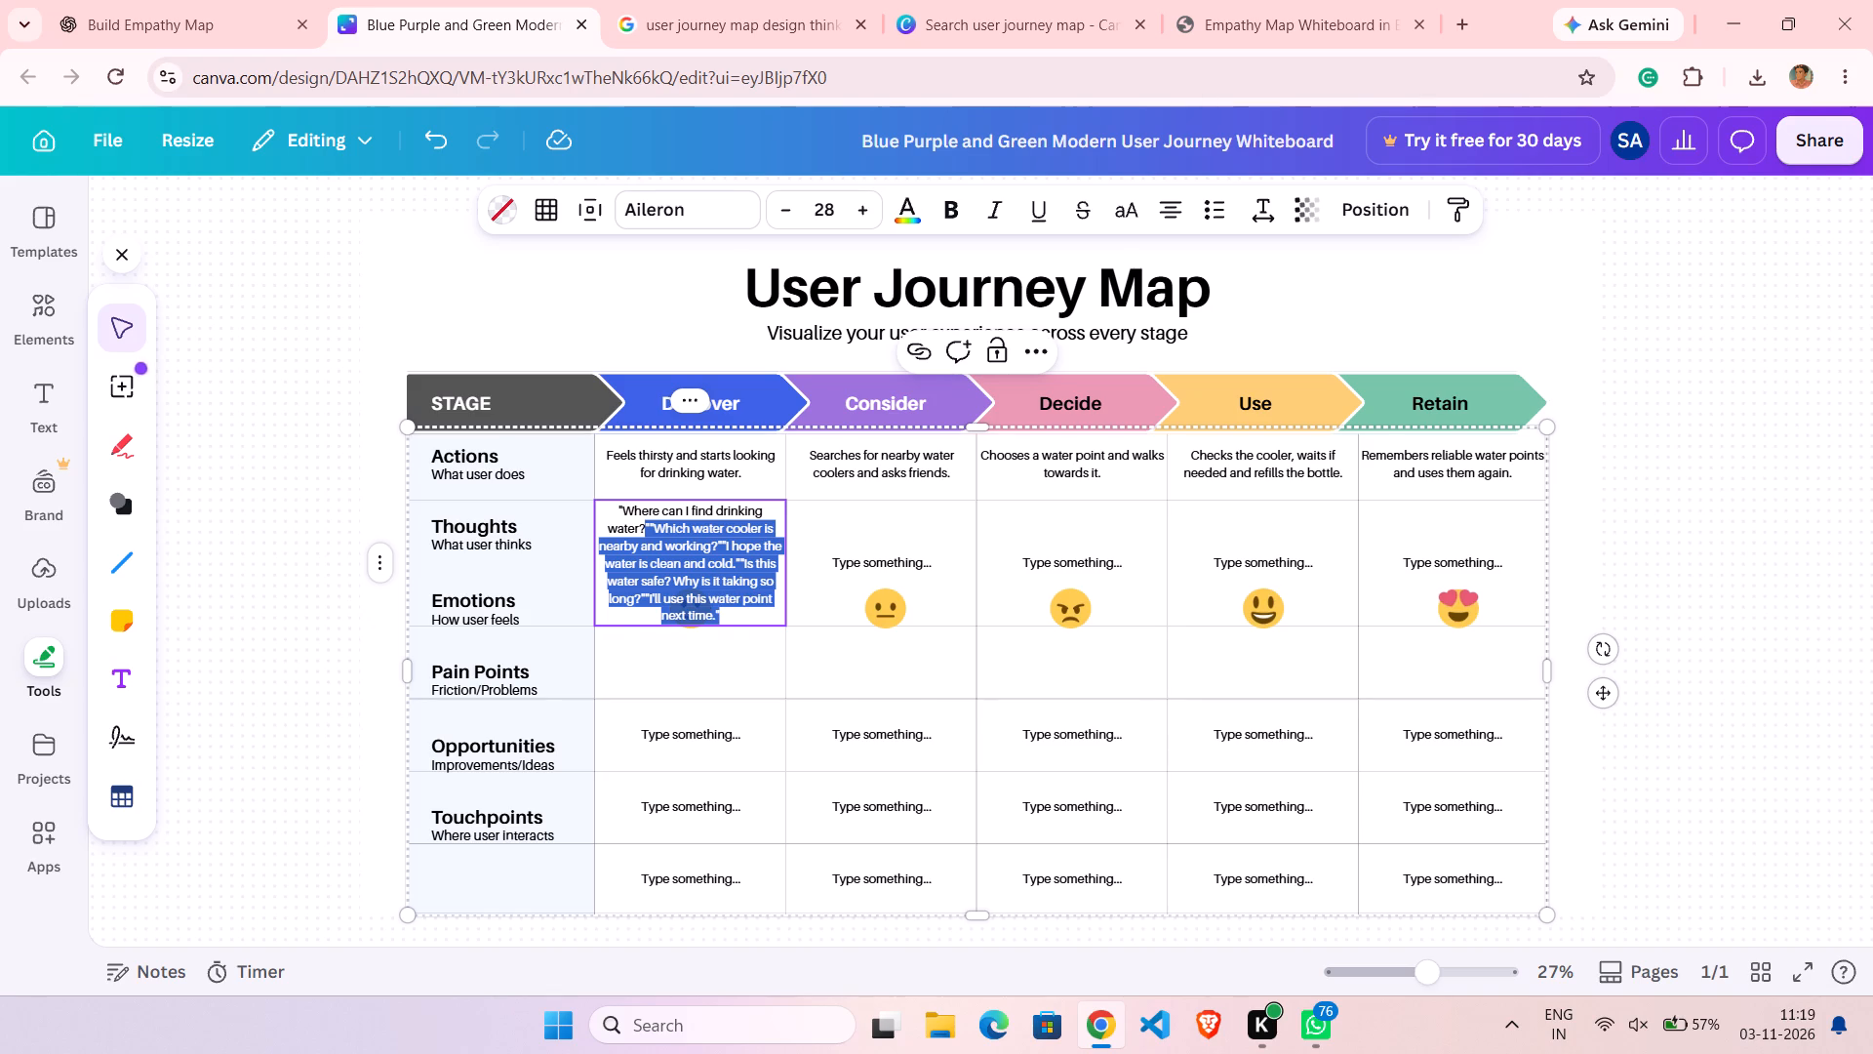
{"action": "key", "text": "ctrl+x"}
{"action": "left_click", "coordinate": [872, 549]}
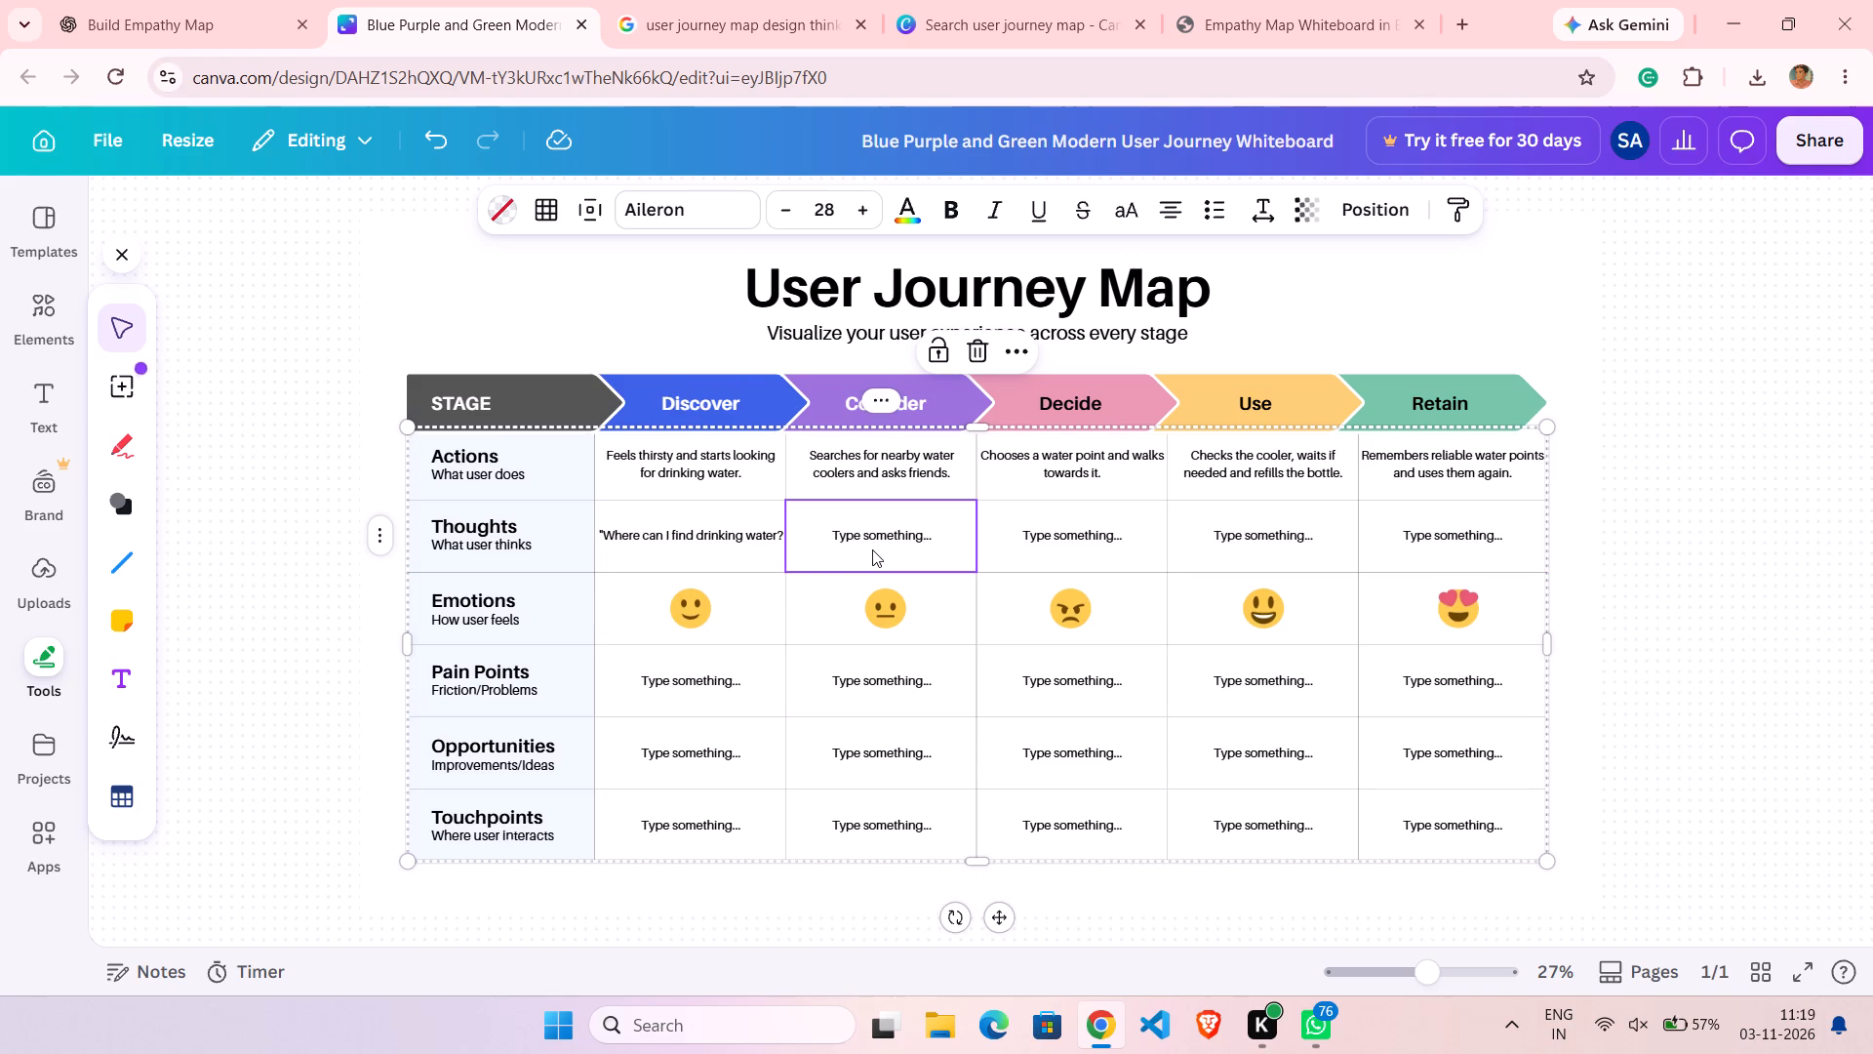
{"action": "double_click", "coordinate": [872, 549]}
{"action": "double_click", "coordinate": [906, 517]}
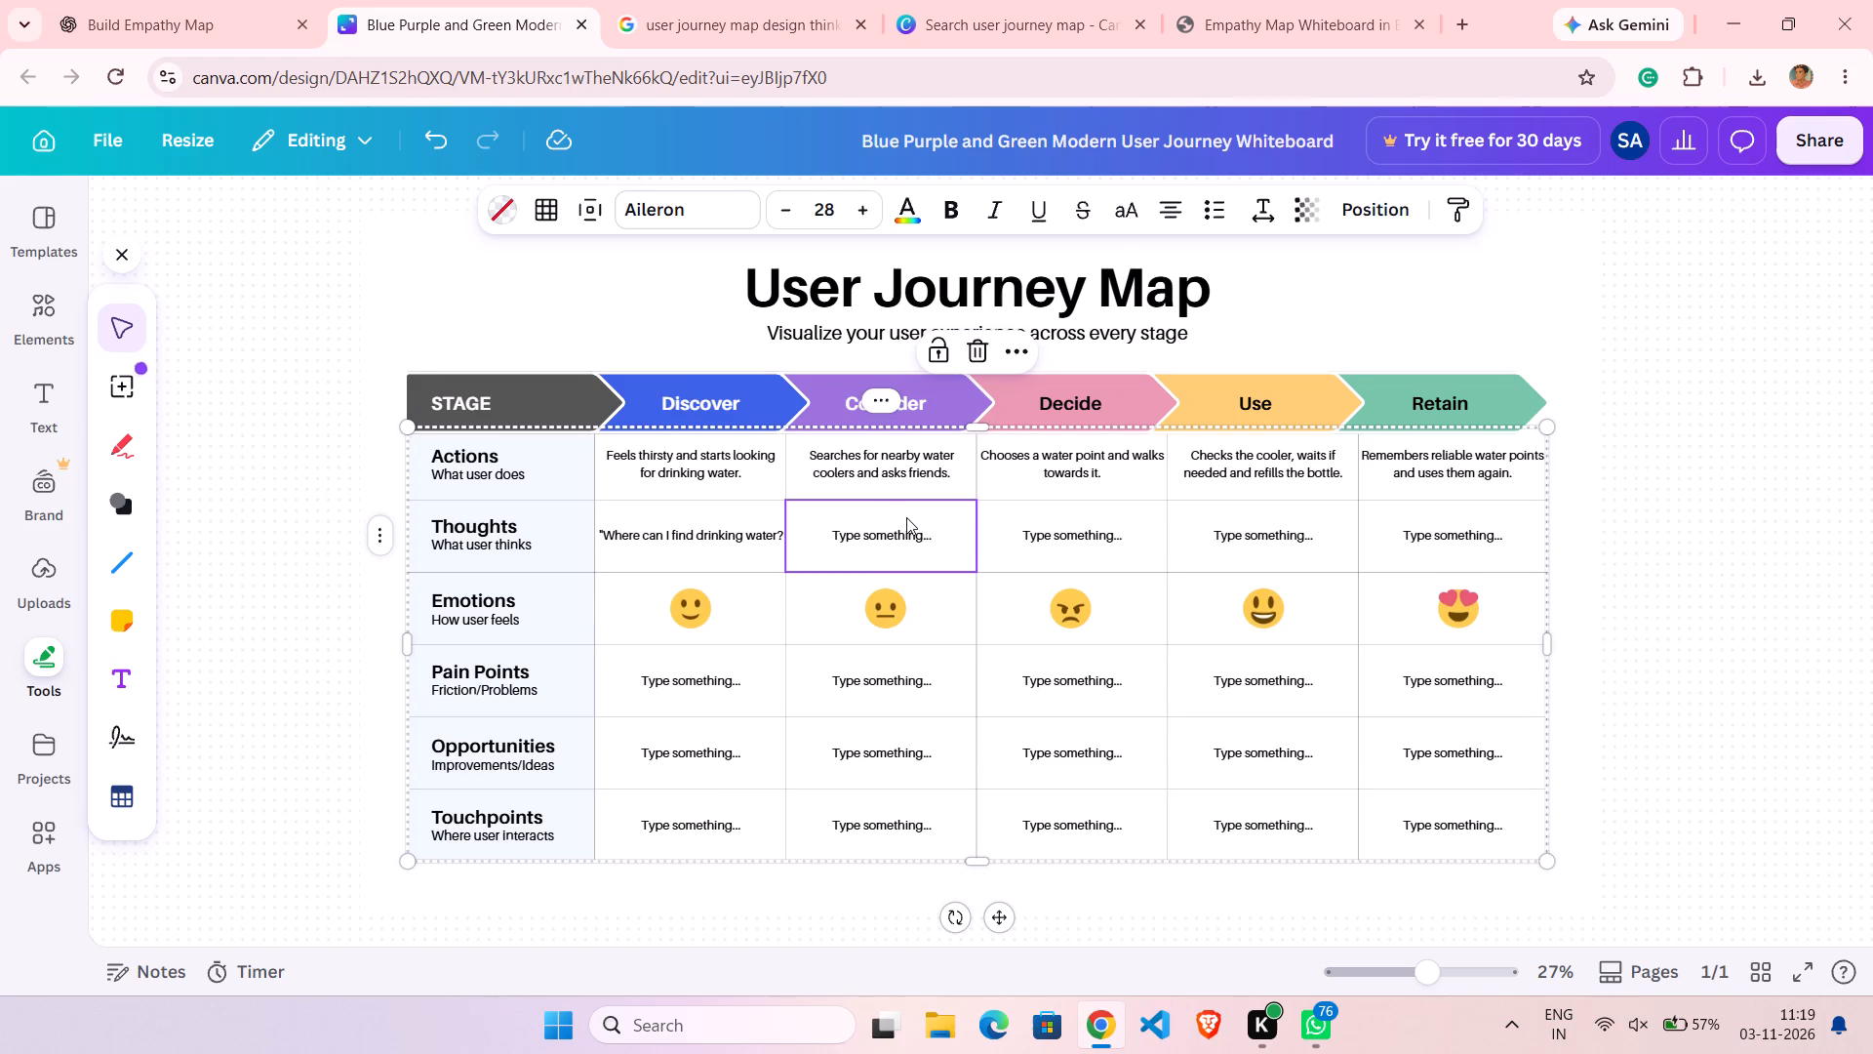
{"action": "key", "text": "BackSpace"}
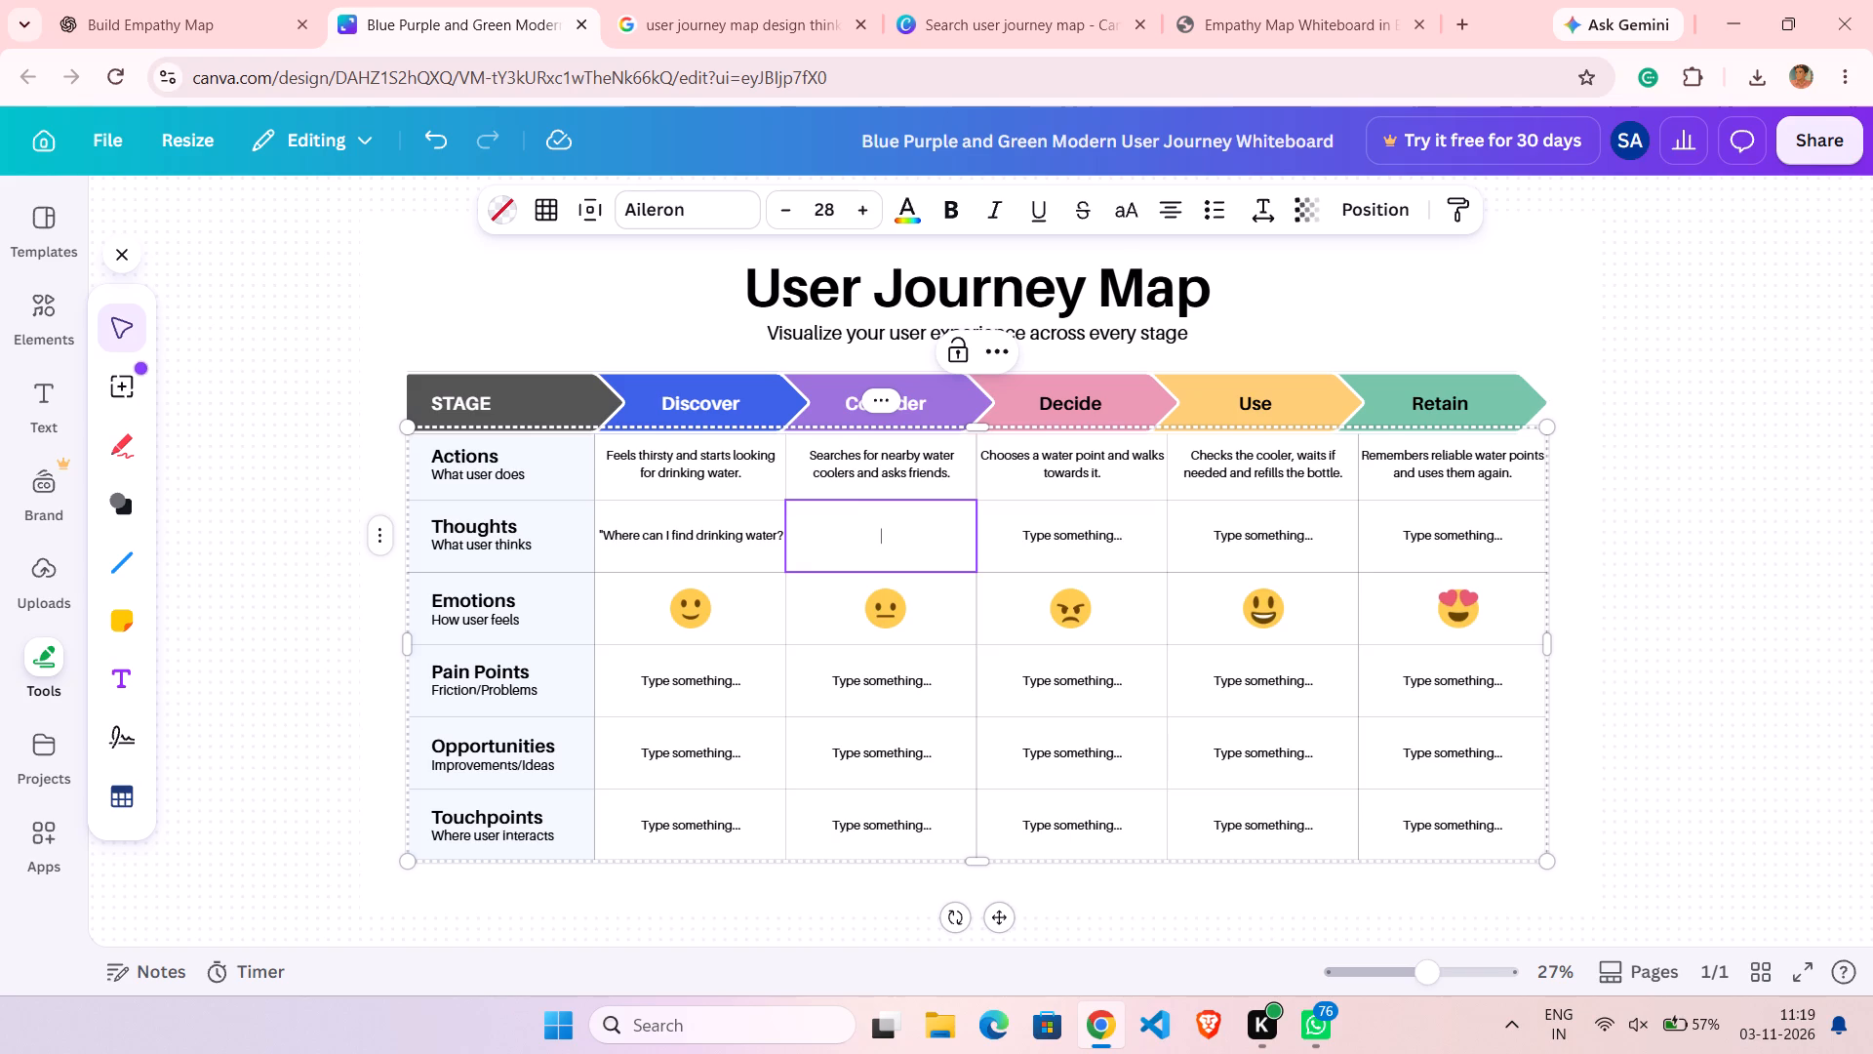
{"action": "key", "text": "ctrl+v"}
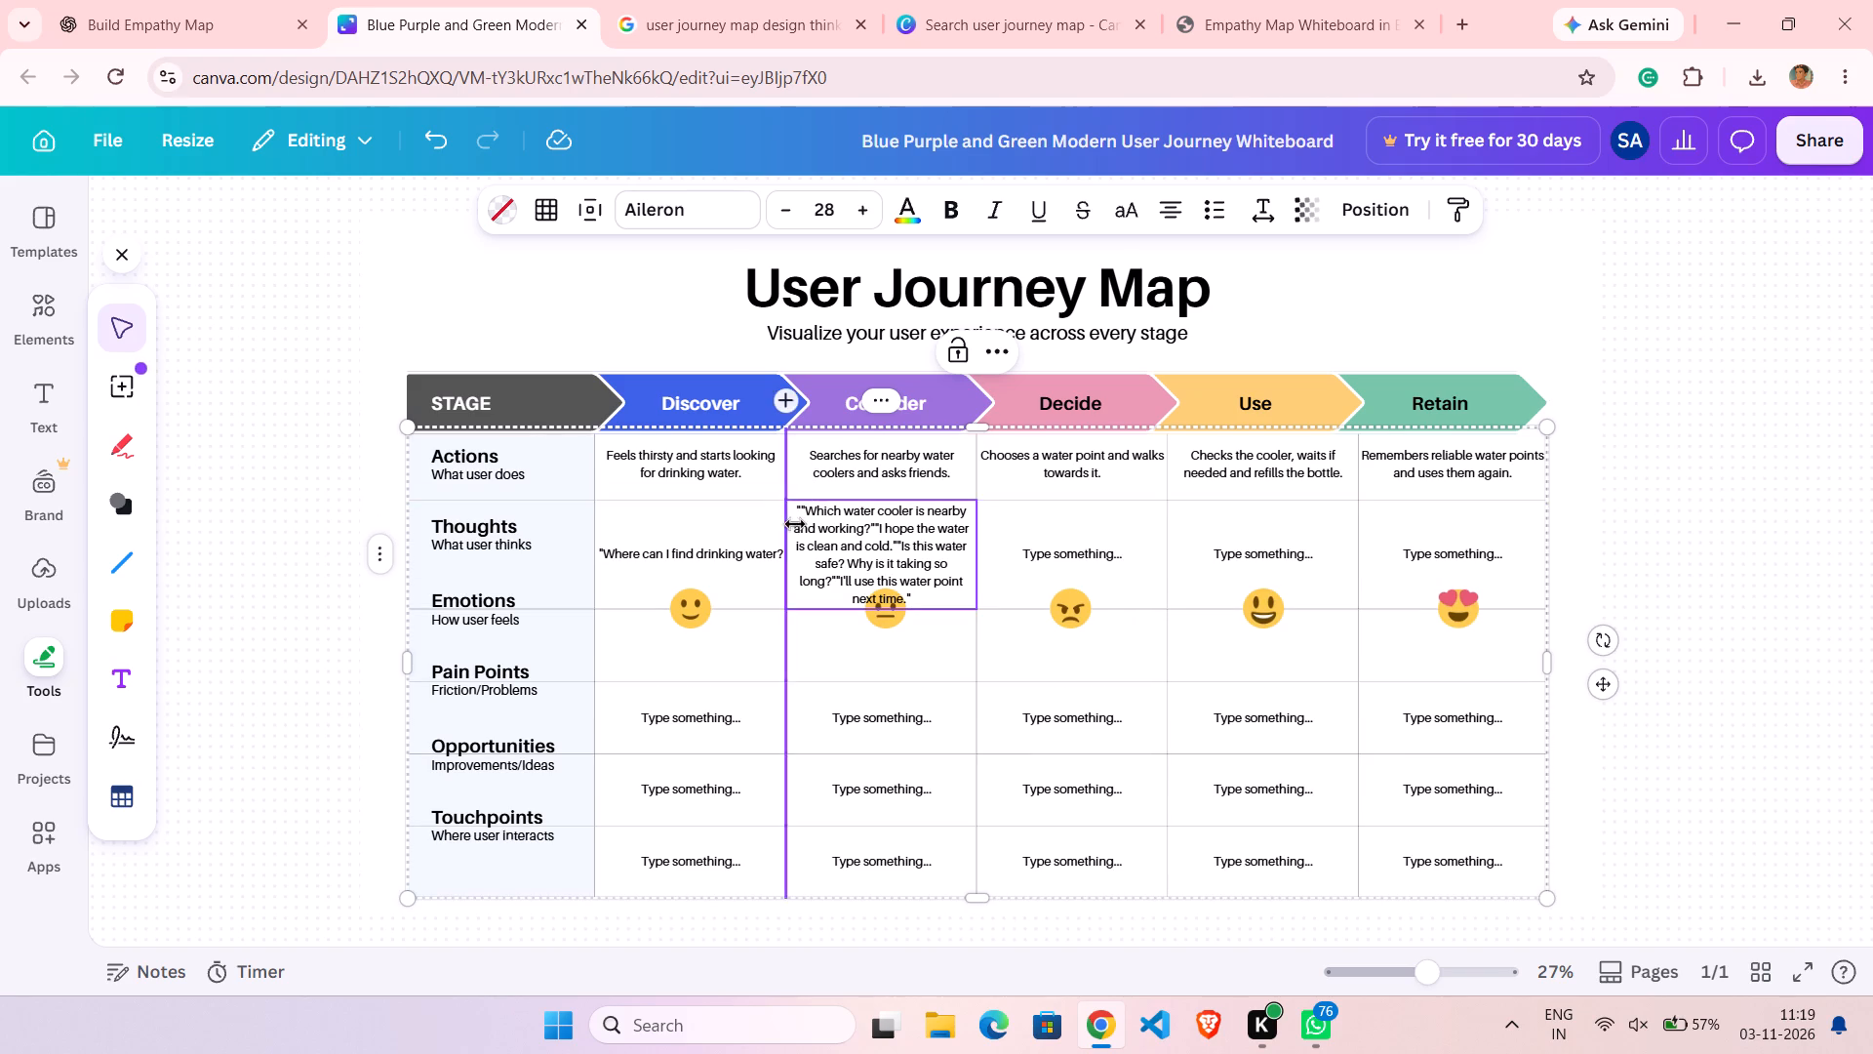
Delete the quotation marks before "Which water cooler is nearby" in the Consider column's Thoughts cell.
{"action": "left_click", "coordinate": [814, 511]}
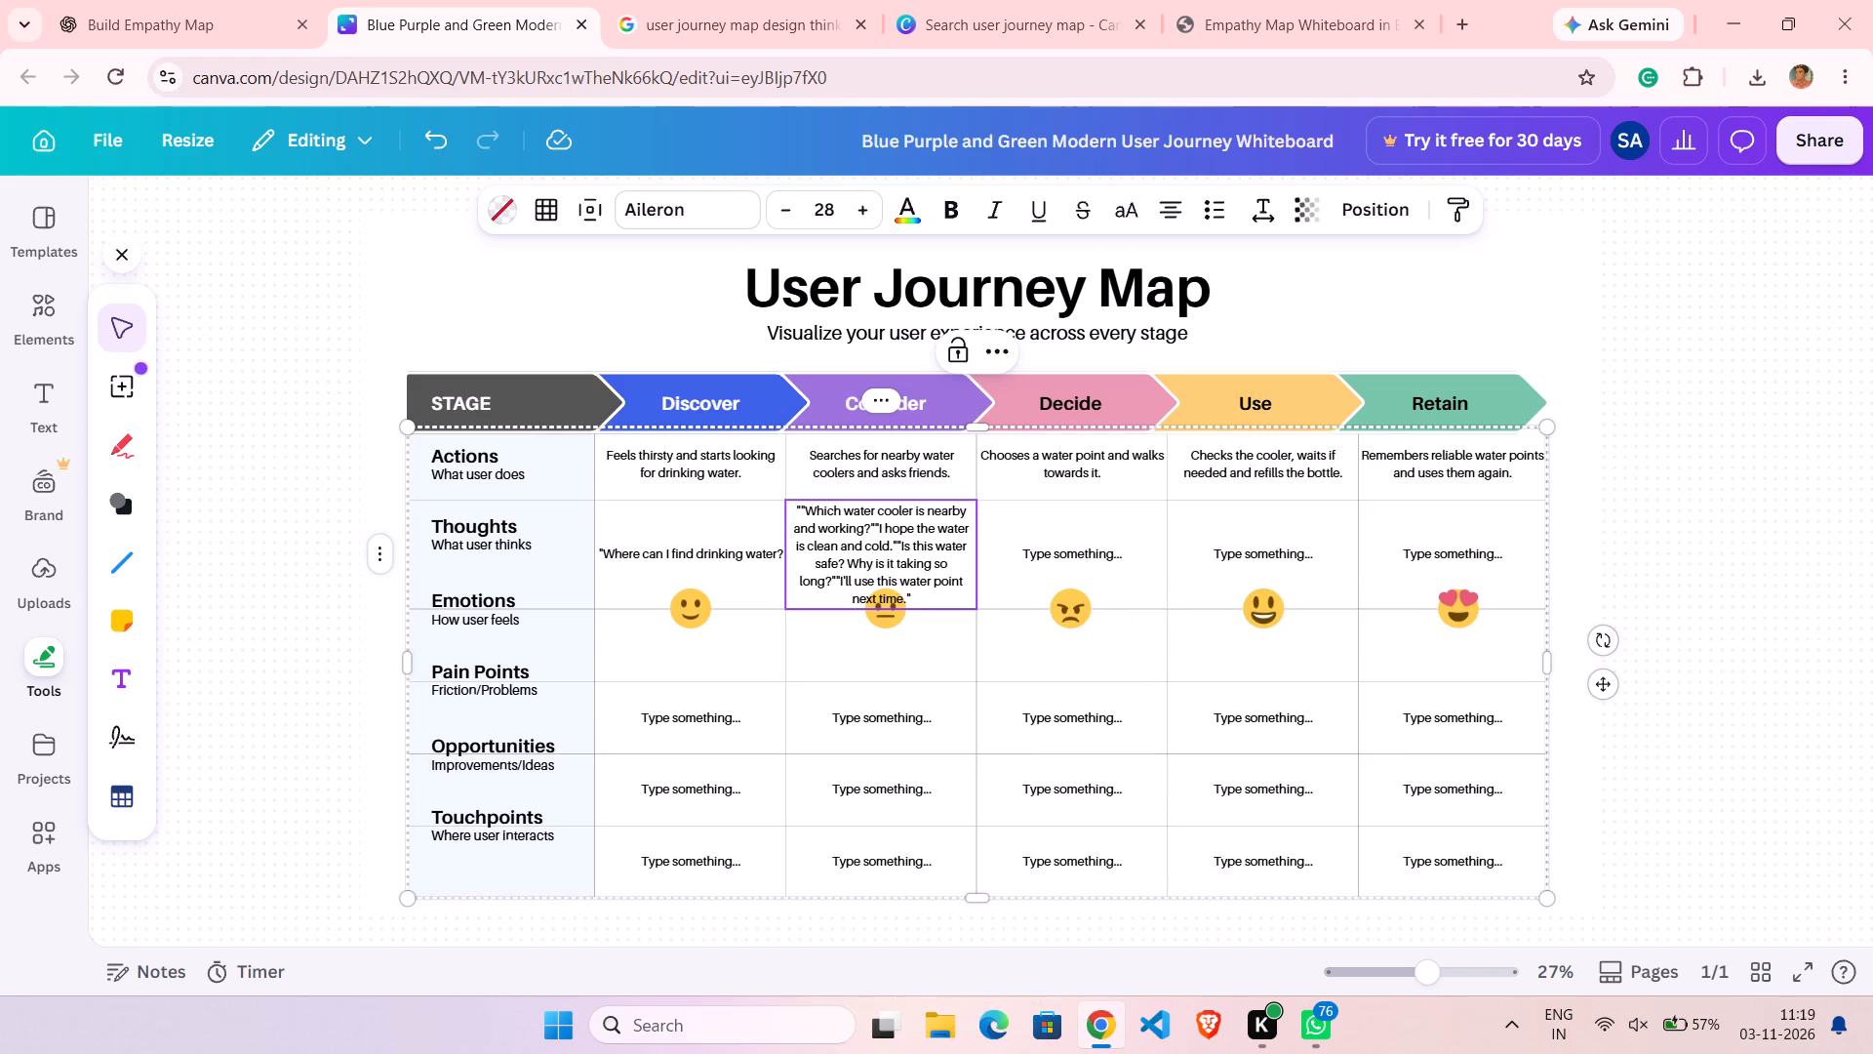
{"action": "double_click", "coordinate": [833, 524]}
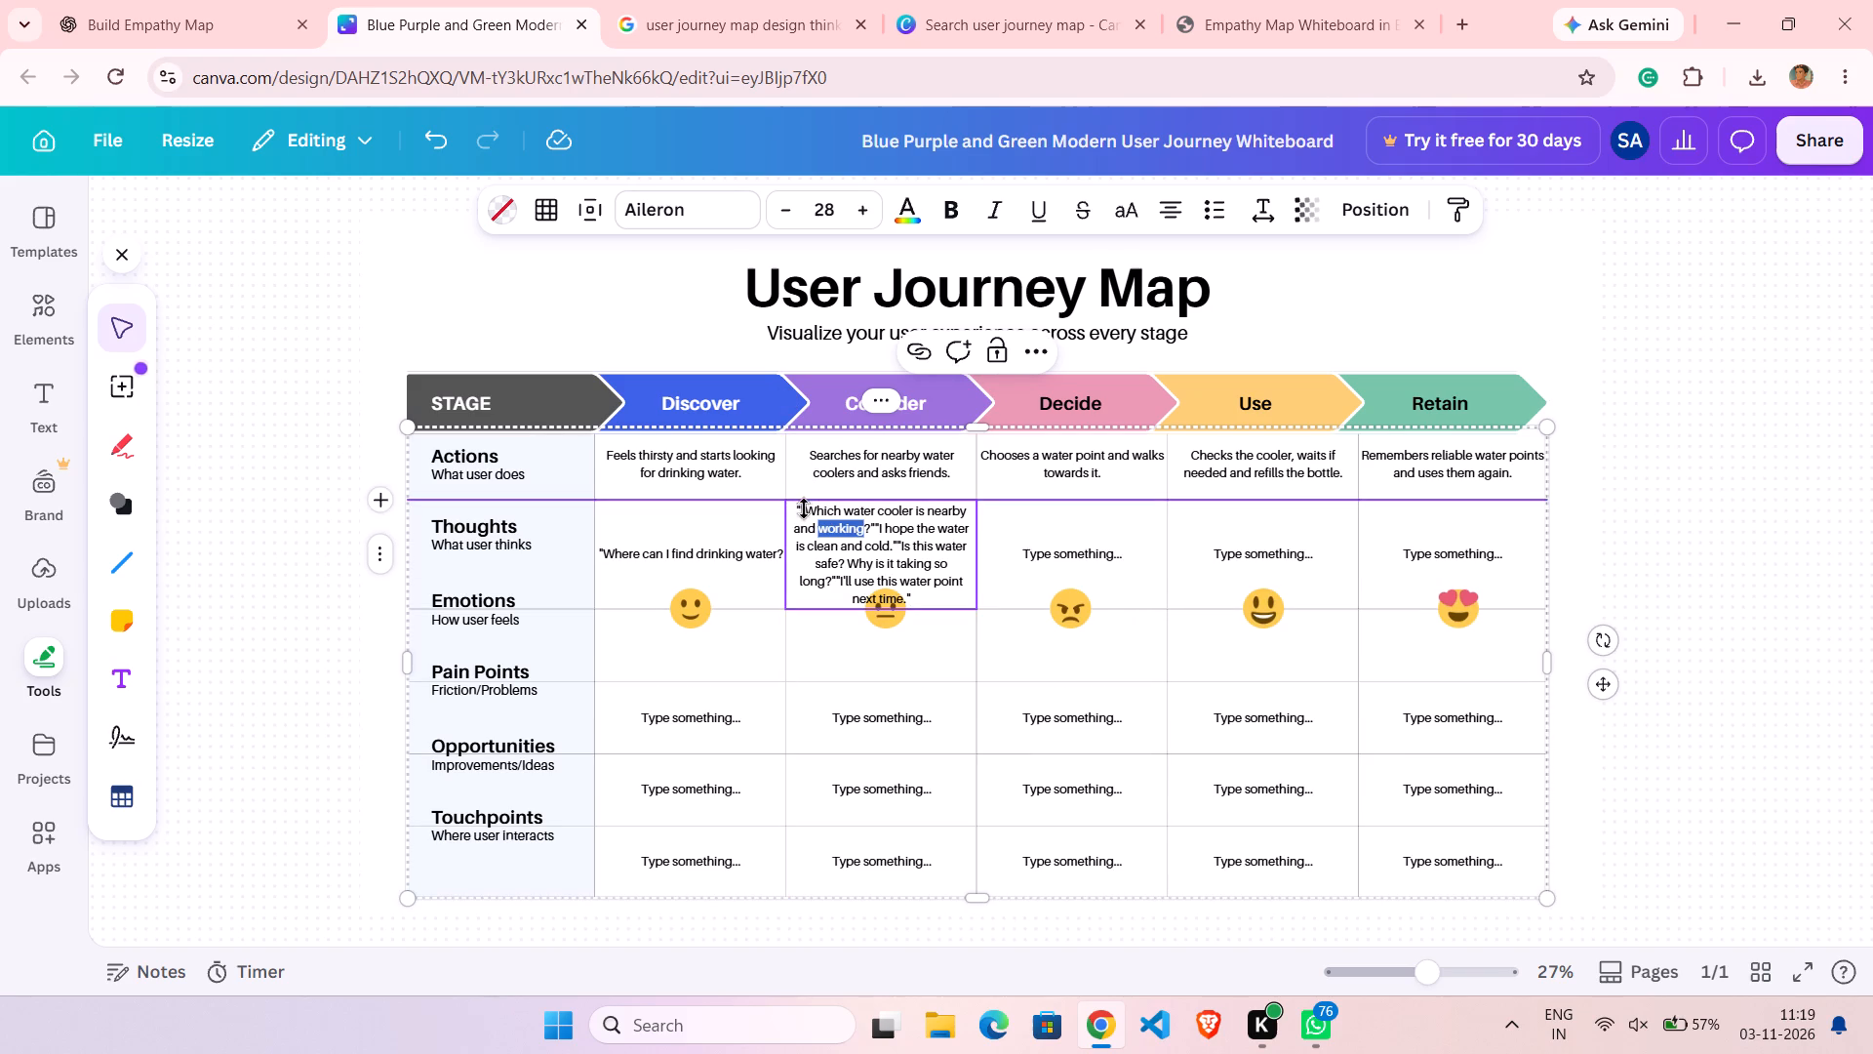
{"action": "key", "text": "Up"}
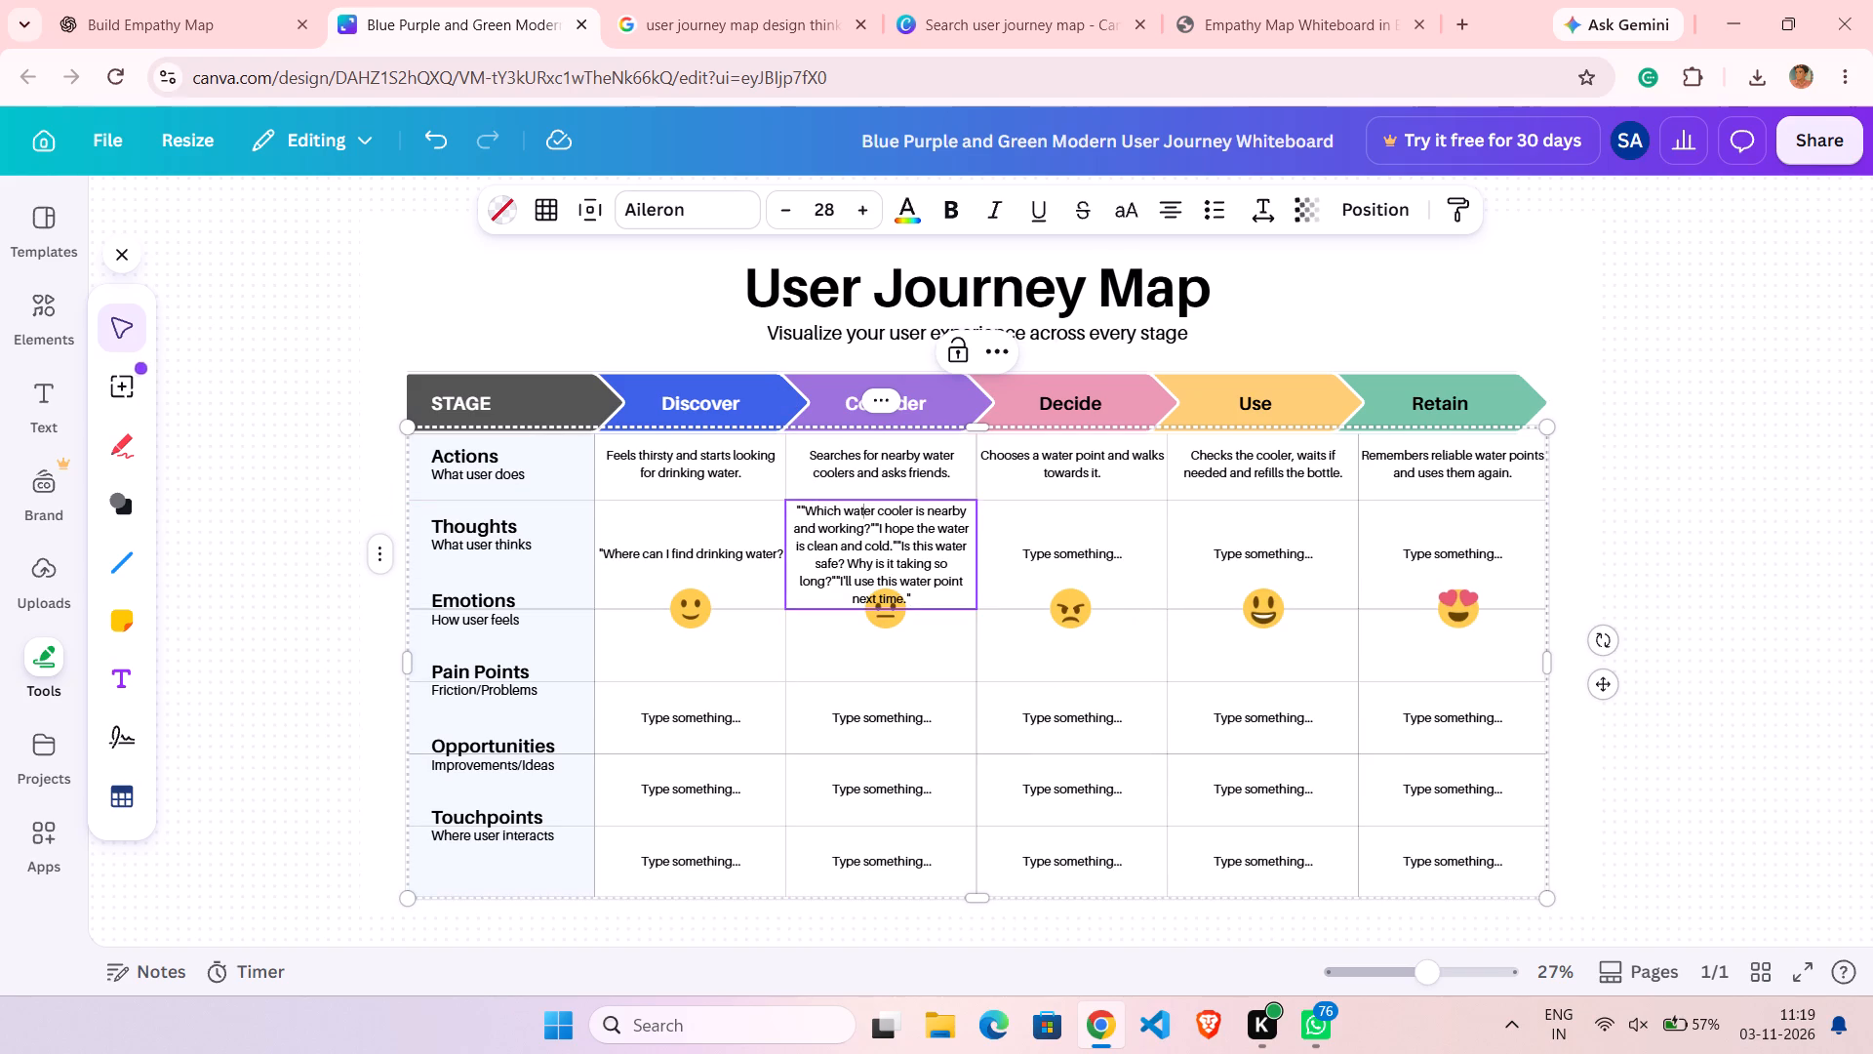
{"action": "key", "text": "Left"}
{"action": "key", "text": "Left"}
{"action": "key", "text": "Left"}
{"action": "key", "text": "Left"}
{"action": "key", "text": "Left"}
{"action": "key", "text": "Left"}
{"action": "key", "text": "Left"}
{"action": "key", "text": "Left"}
{"action": "key", "text": "Left"}
{"action": "key", "text": "BackSpace"}
{"action": "key", "text": "BackSpace"}
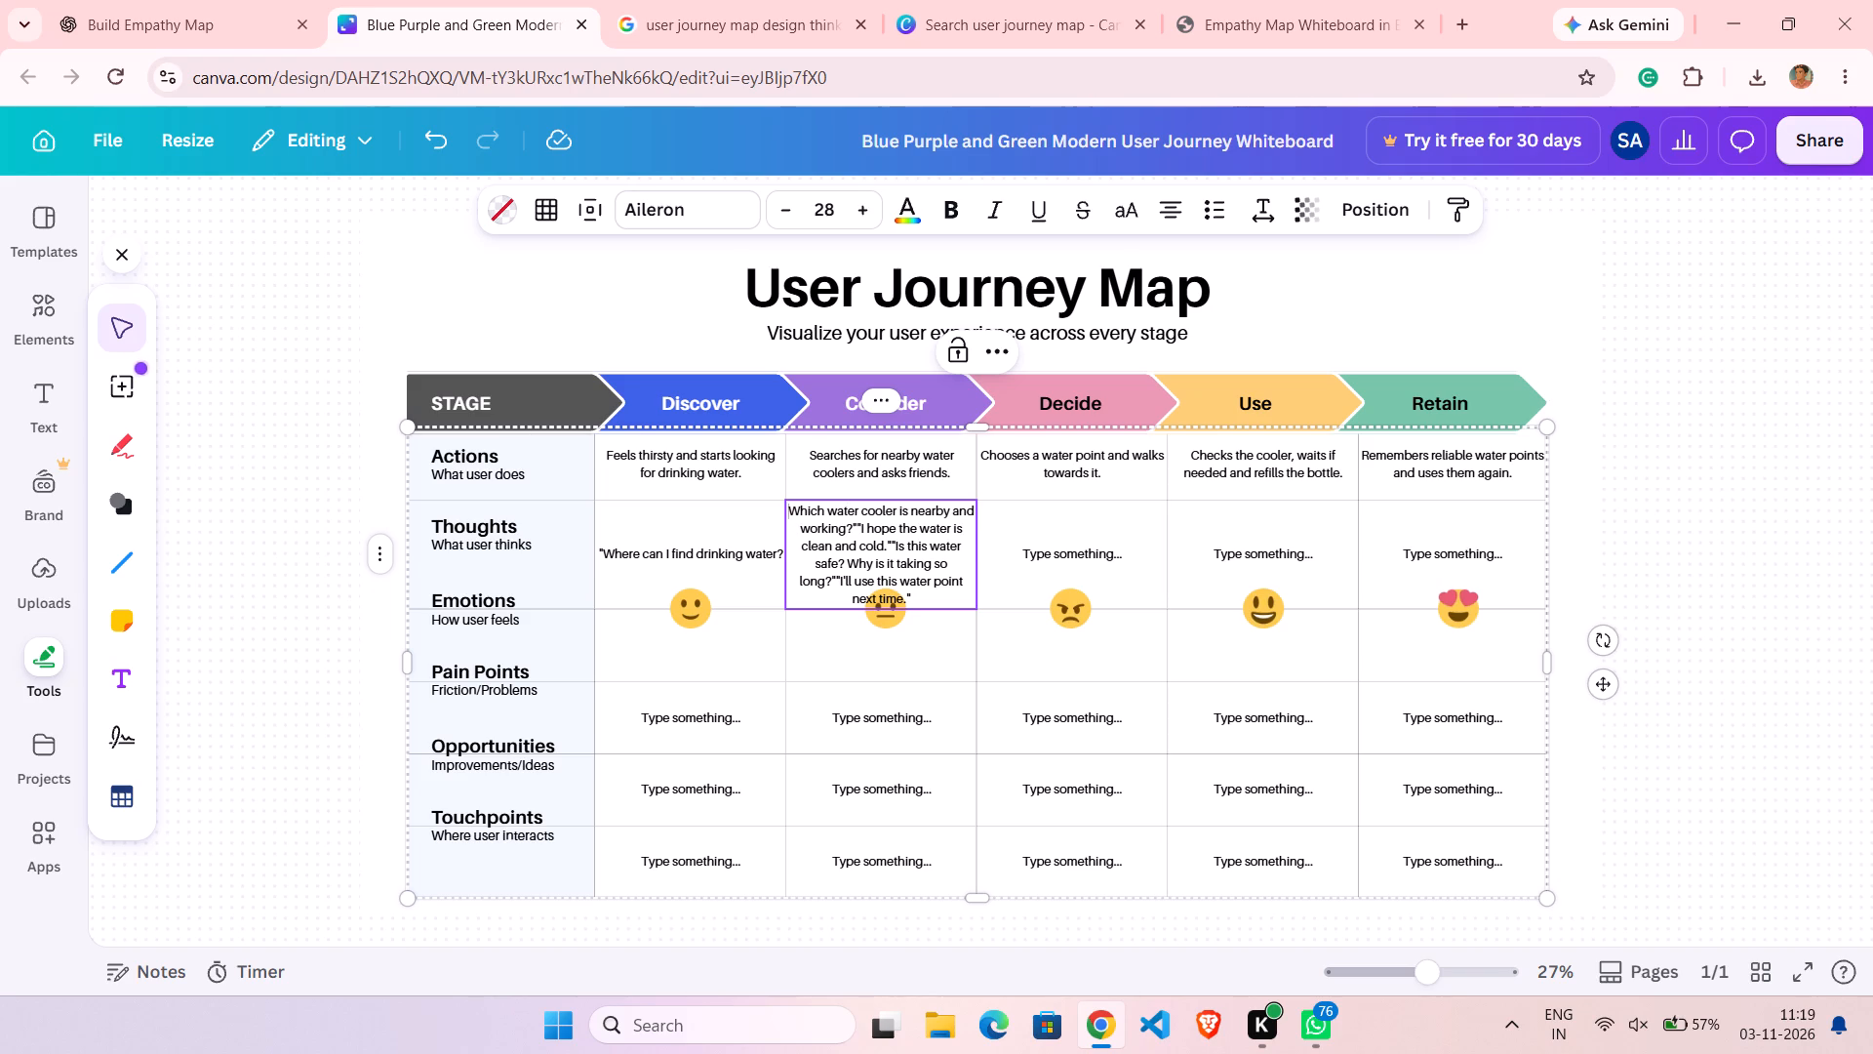
Delete the quotation marks between "working?" and "I hope" in the Consider column's Thoughts cell.
{"action": "key", "text": "Down"}
{"action": "key", "text": "Right"}
{"action": "key", "text": "Right"}
{"action": "key", "text": "Right"}
{"action": "key", "text": "Right"}
{"action": "key", "text": "Right"}
{"action": "key", "text": "Right"}
{"action": "key", "text": "Right"}
{"action": "key", "text": "Right"}
{"action": "key", "text": "Delete"}
{"action": "key", "text": "Delete"}
Cut everything from "I hope the water is clean and cold." through "next time." out of the Consider column's Thoughts cell.
{"action": "left_click_drag", "start_coordinate": [859, 535], "coordinate": [872, 555]}
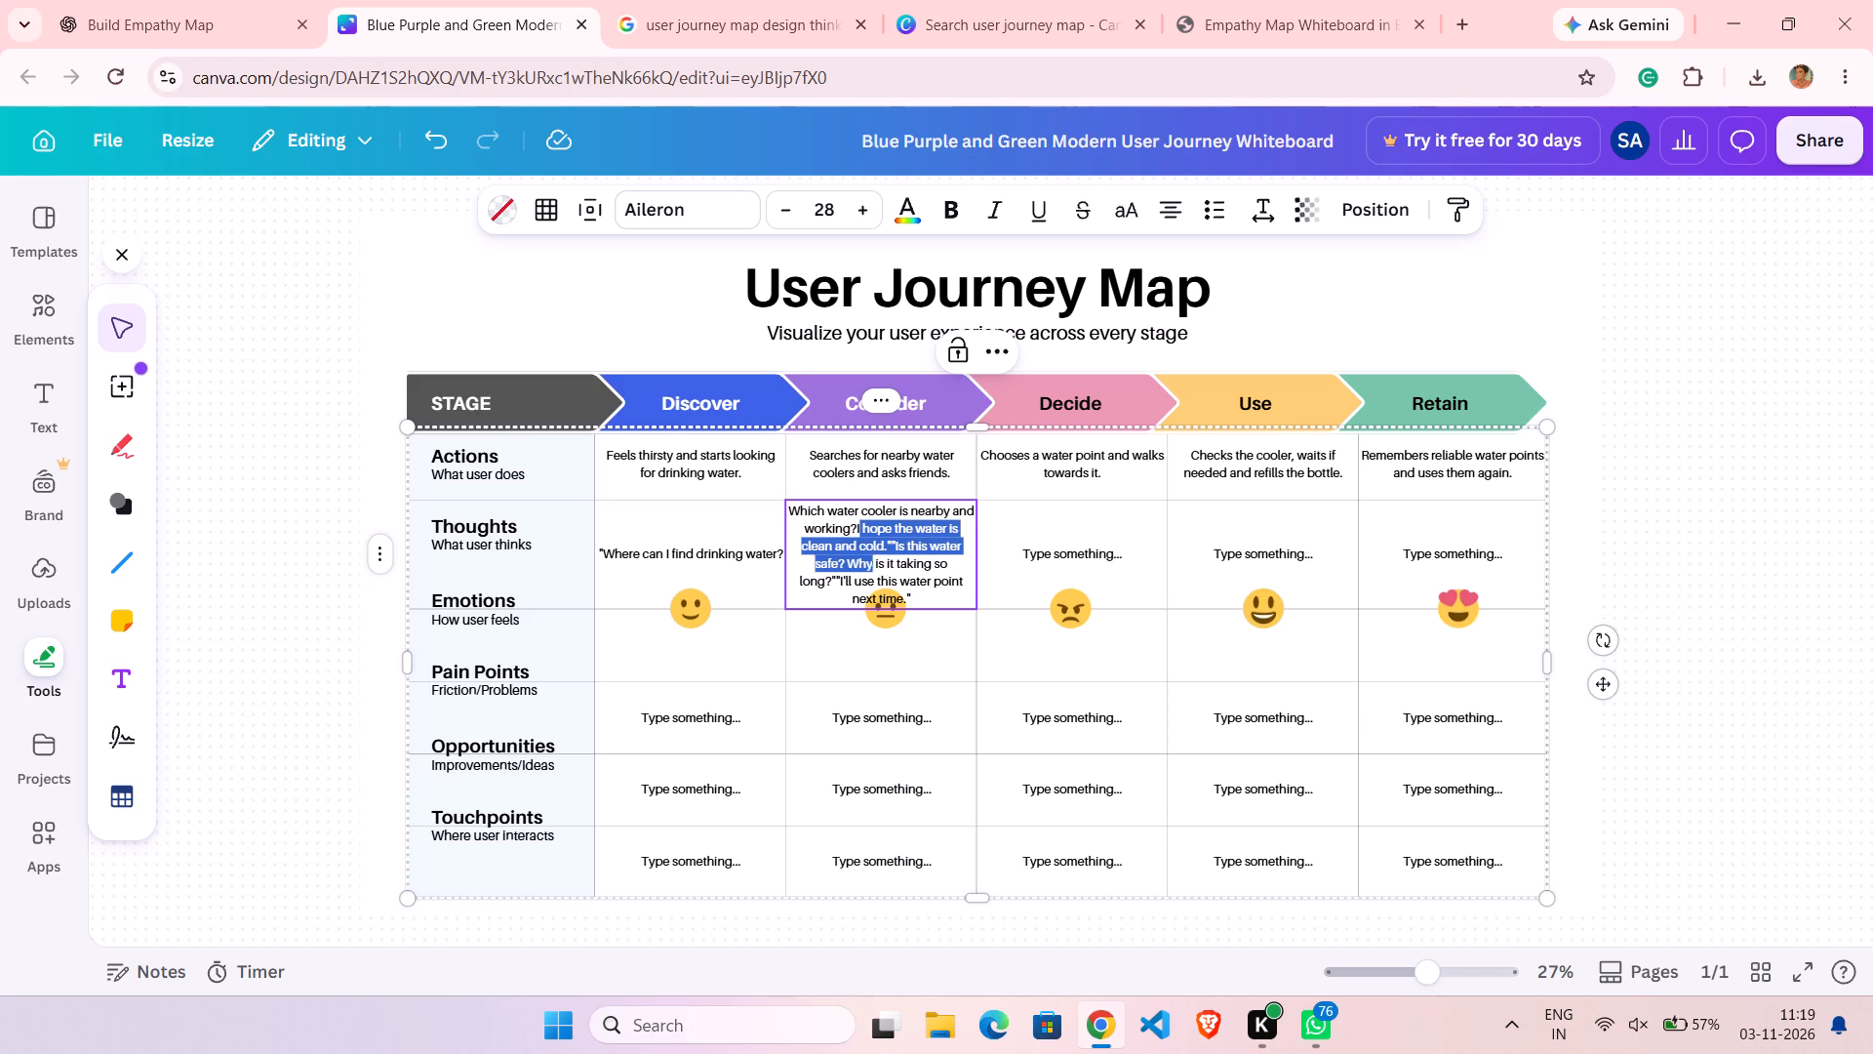
{"action": "left_click_drag", "start_coordinate": [872, 555], "coordinate": [872, 549]}
{"action": "left_click", "coordinate": [853, 529]}
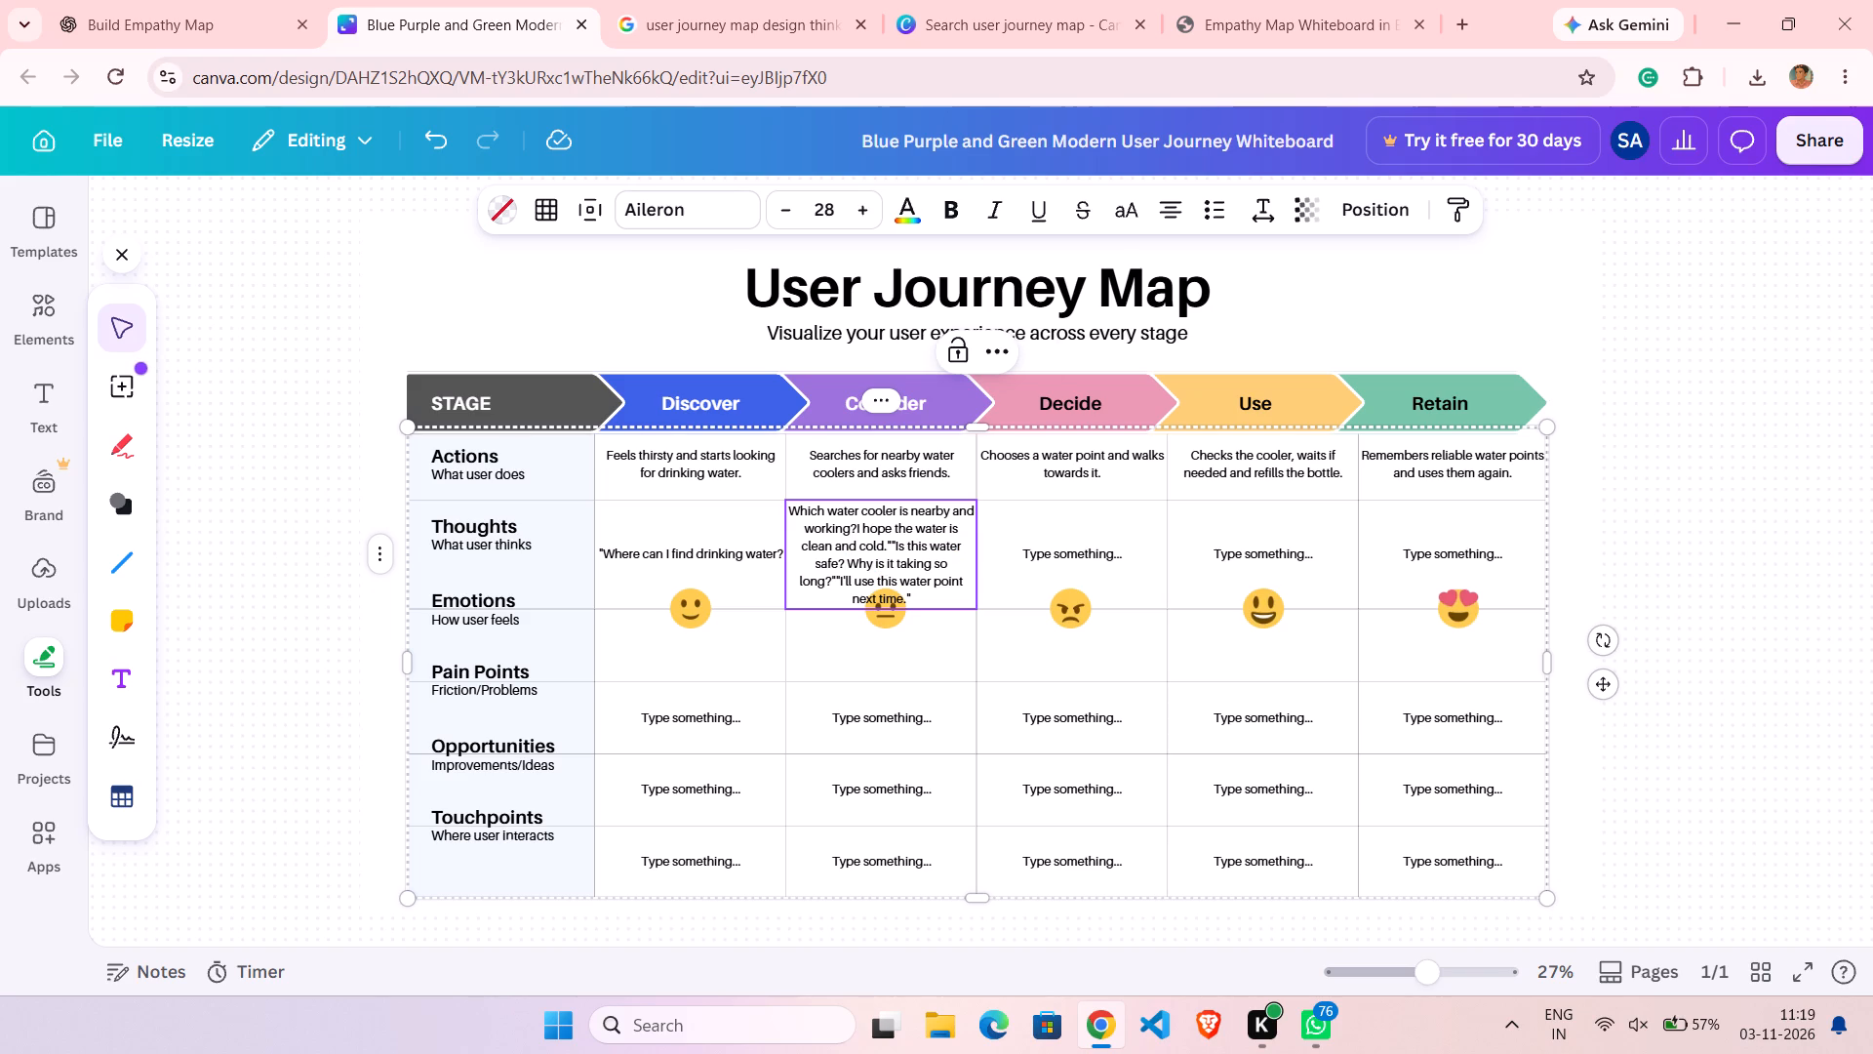
{"action": "left_click", "coordinate": [854, 529]}
{"action": "left_click_drag", "start_coordinate": [854, 529], "coordinate": [897, 586]}
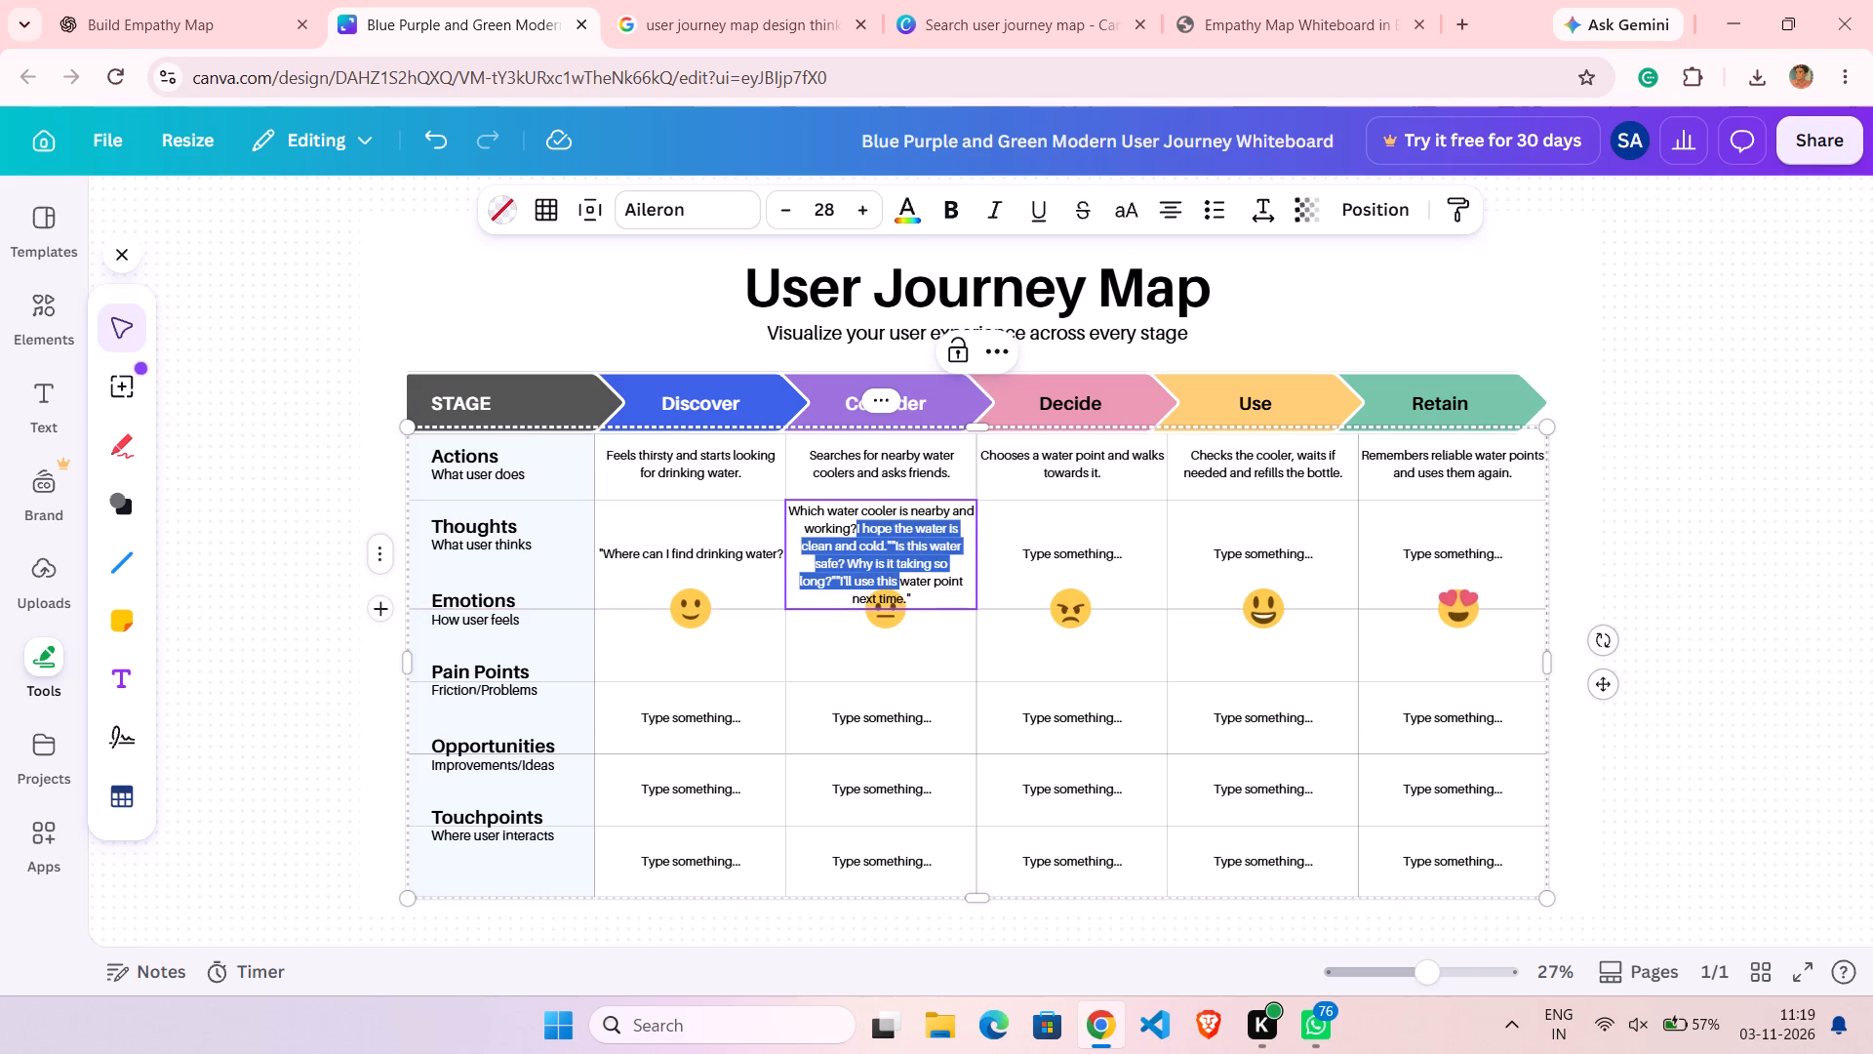
{"action": "left_click_drag", "start_coordinate": [897, 586], "coordinate": [909, 597]}
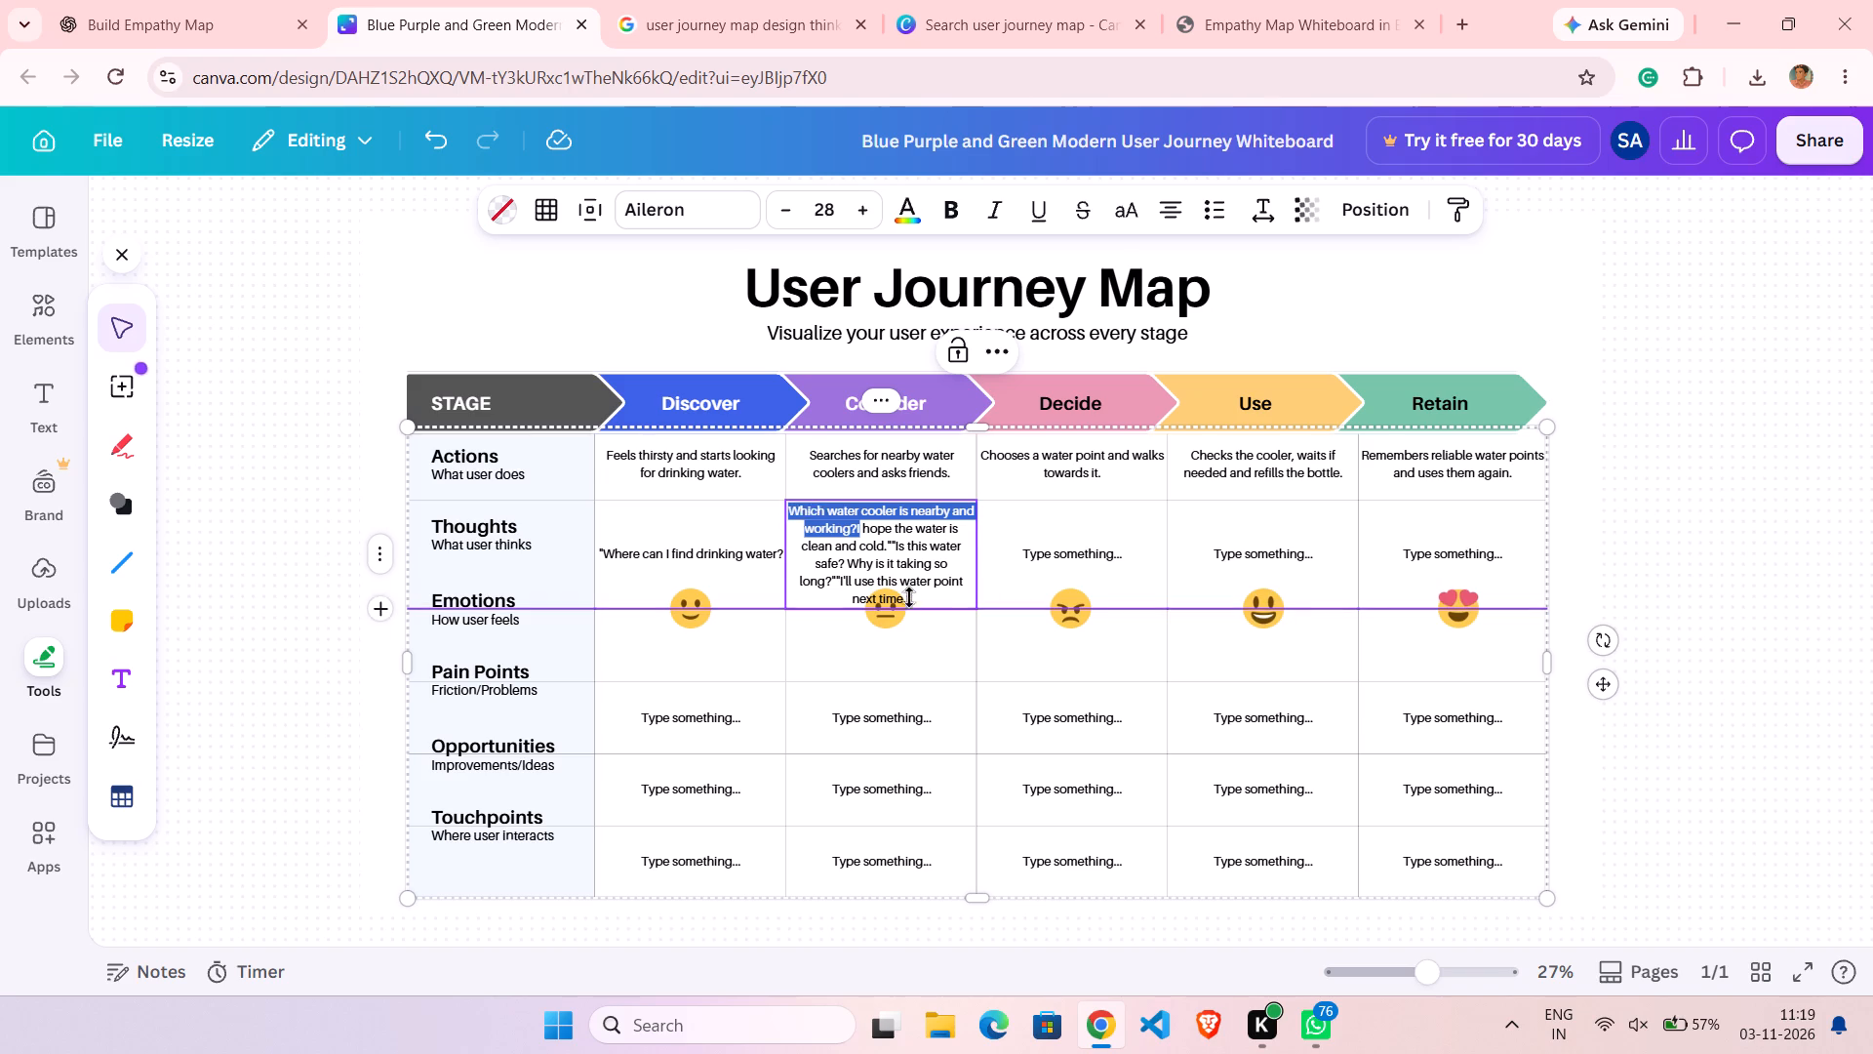
{"action": "left_click_drag", "start_coordinate": [909, 597], "coordinate": [906, 602]}
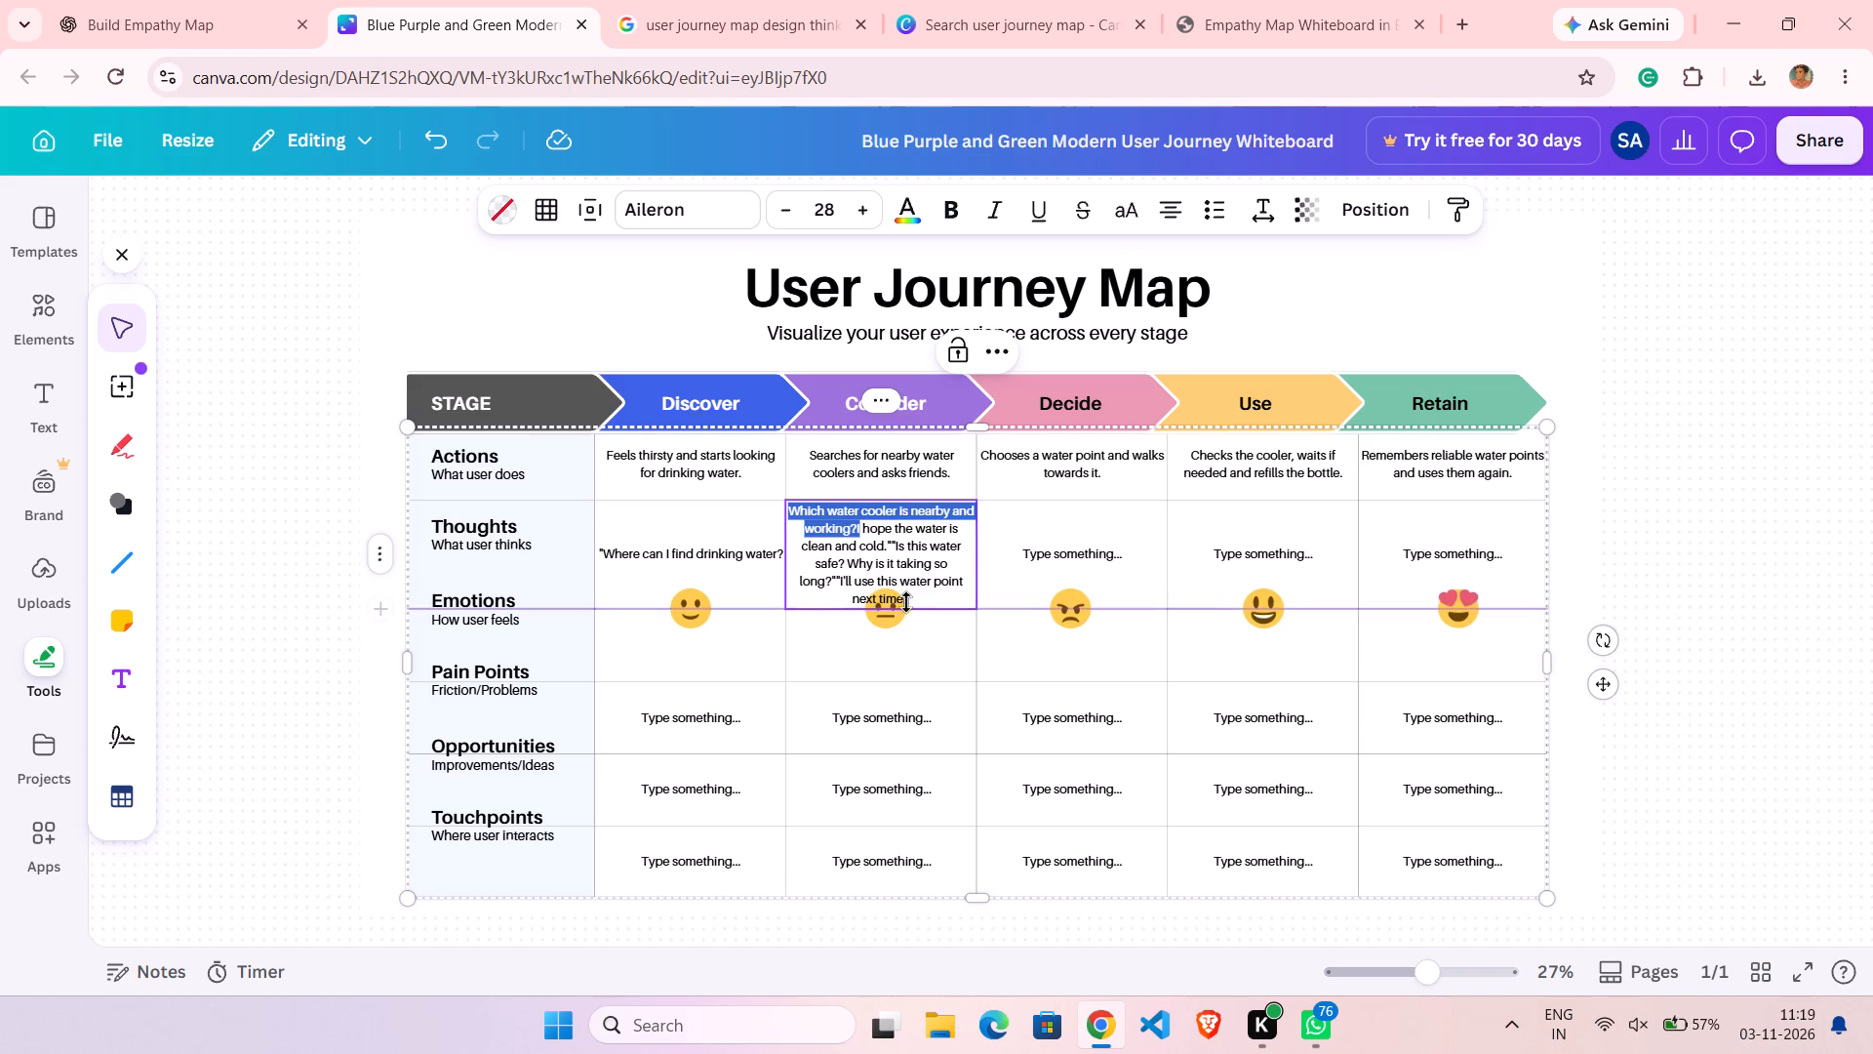
{"action": "left_click_drag", "start_coordinate": [906, 602], "coordinate": [910, 608]}
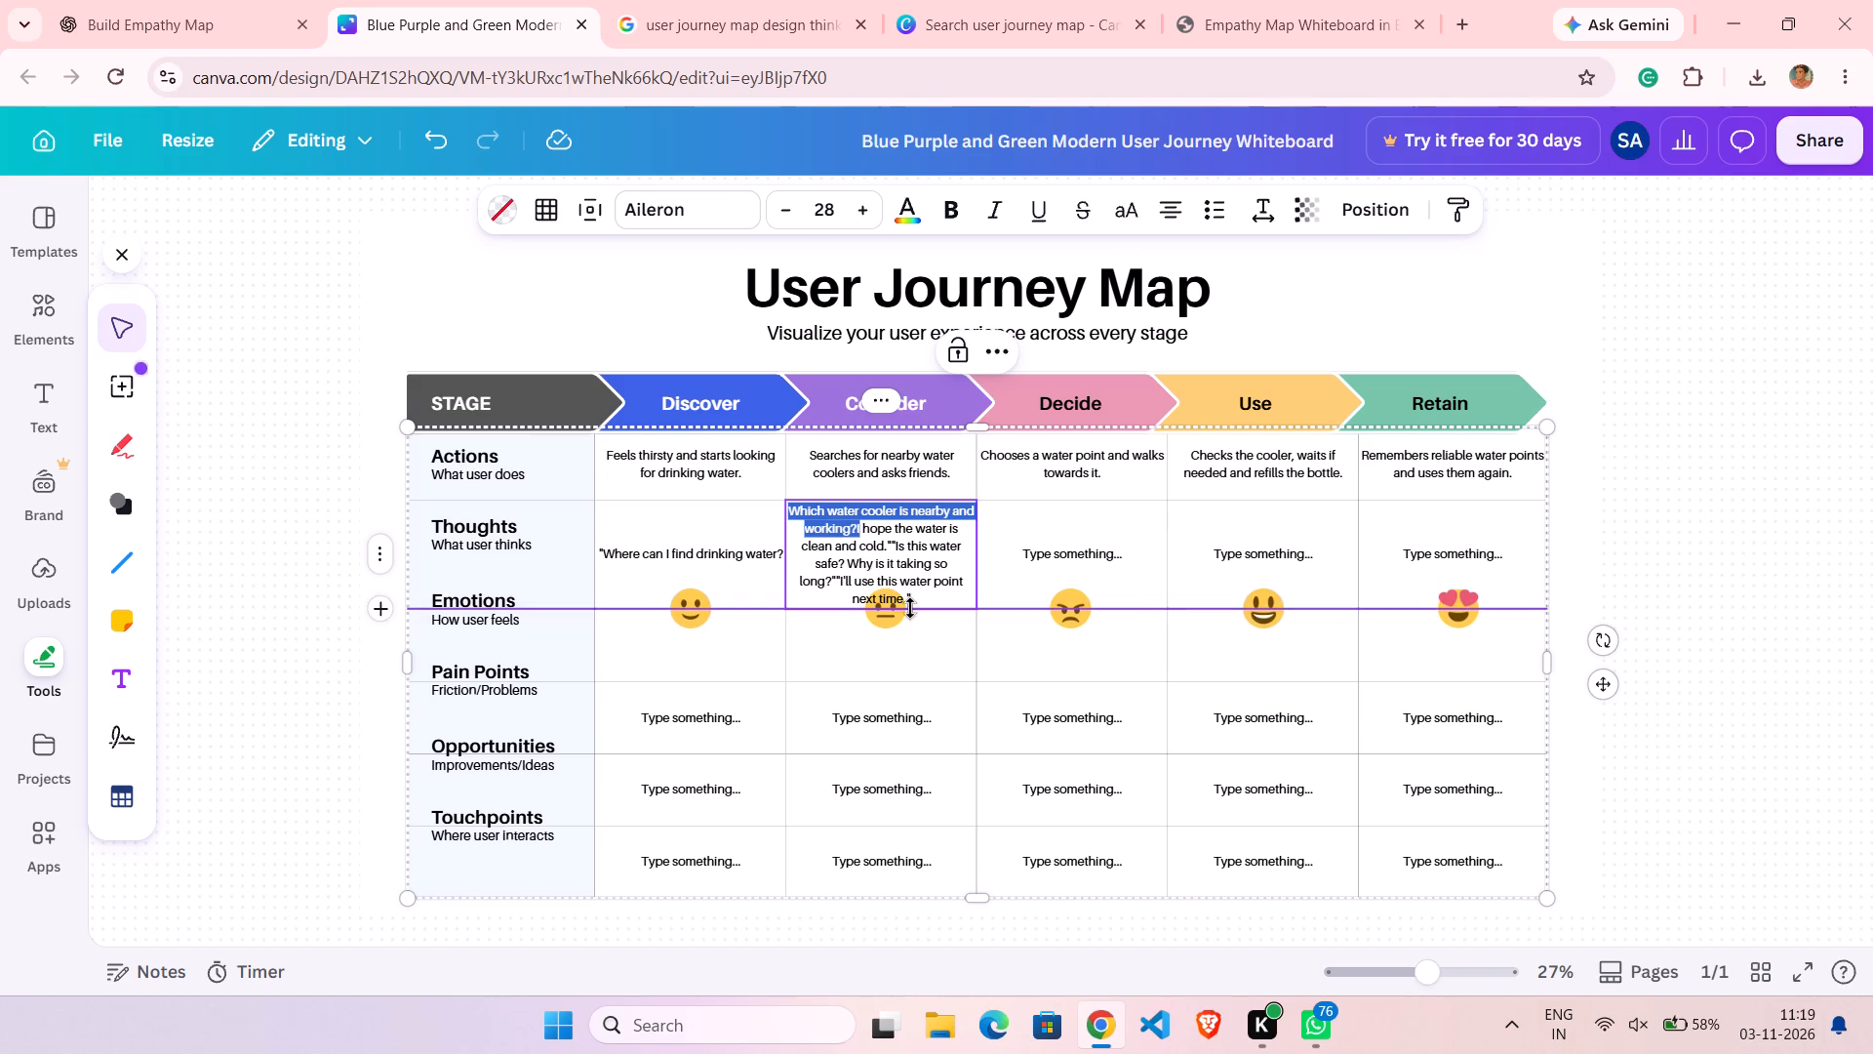
{"action": "left_click_drag", "start_coordinate": [910, 608], "coordinate": [897, 589]}
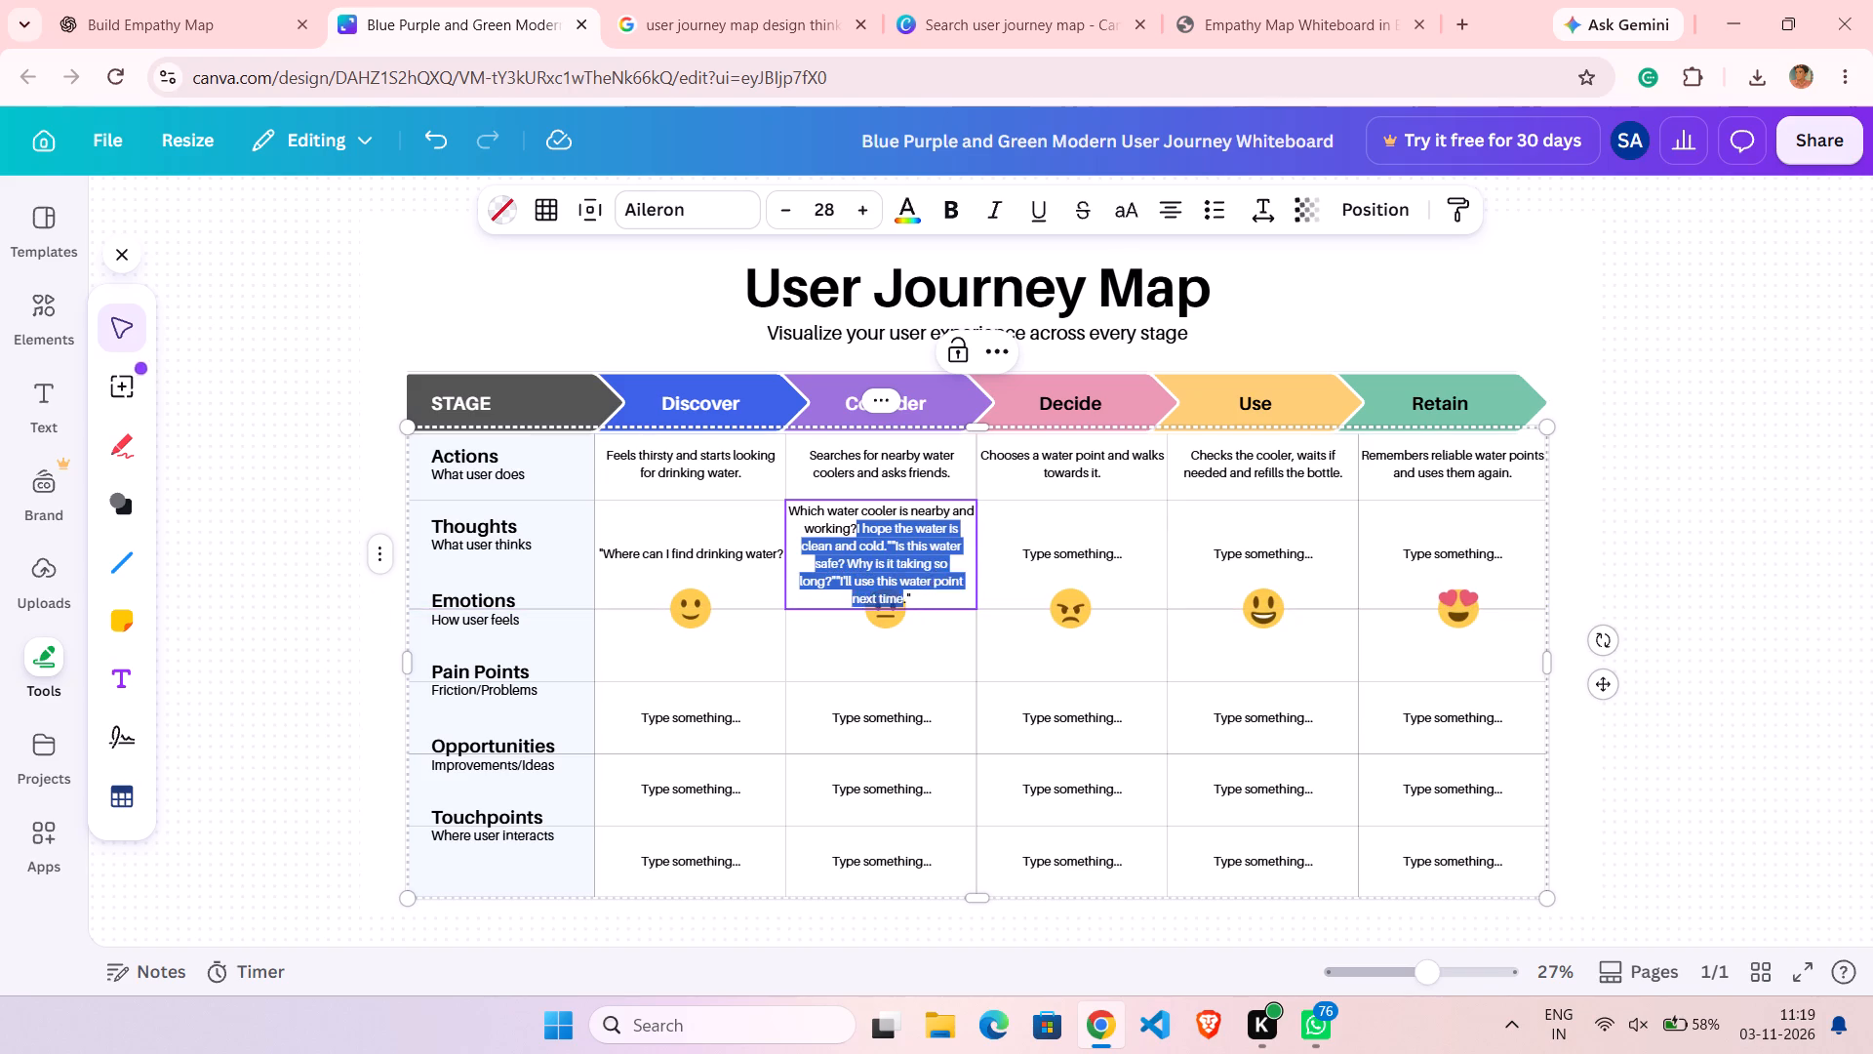
{"action": "left_click_drag", "start_coordinate": [897, 589], "coordinate": [917, 597]}
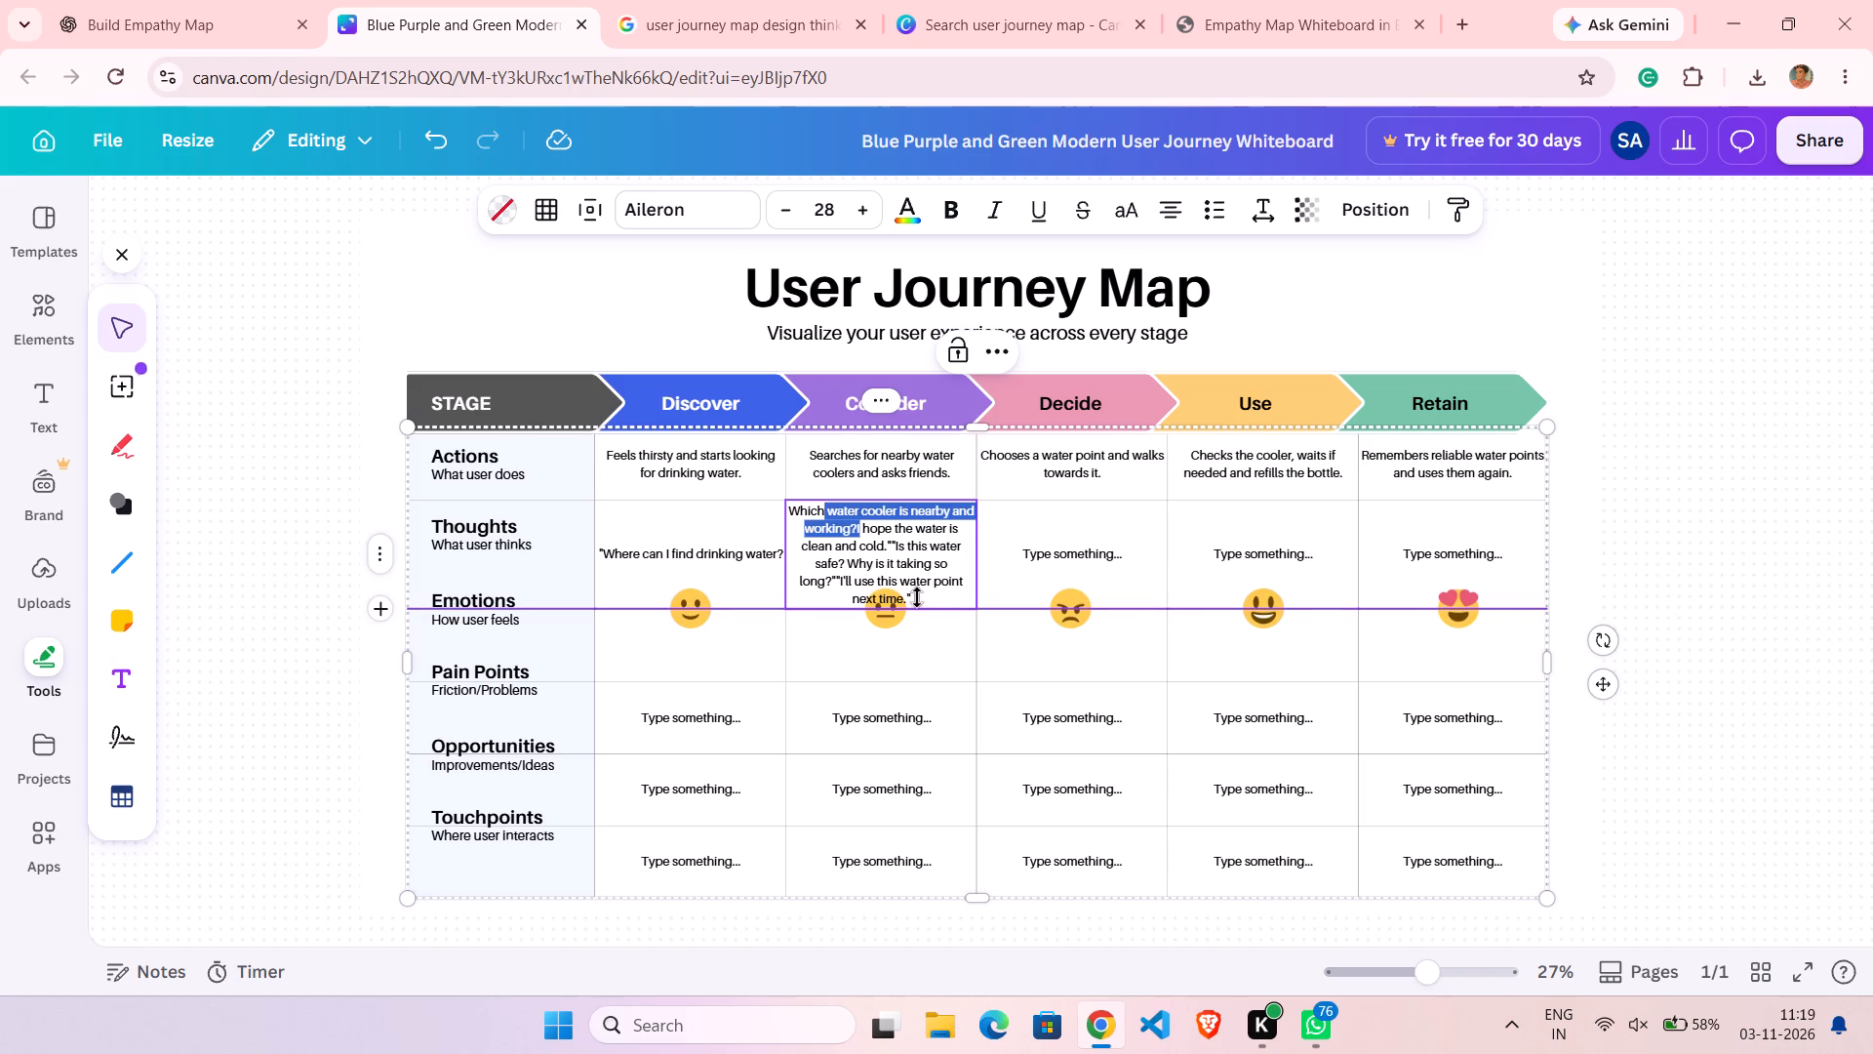
{"action": "left_click_drag", "start_coordinate": [917, 597], "coordinate": [918, 577]}
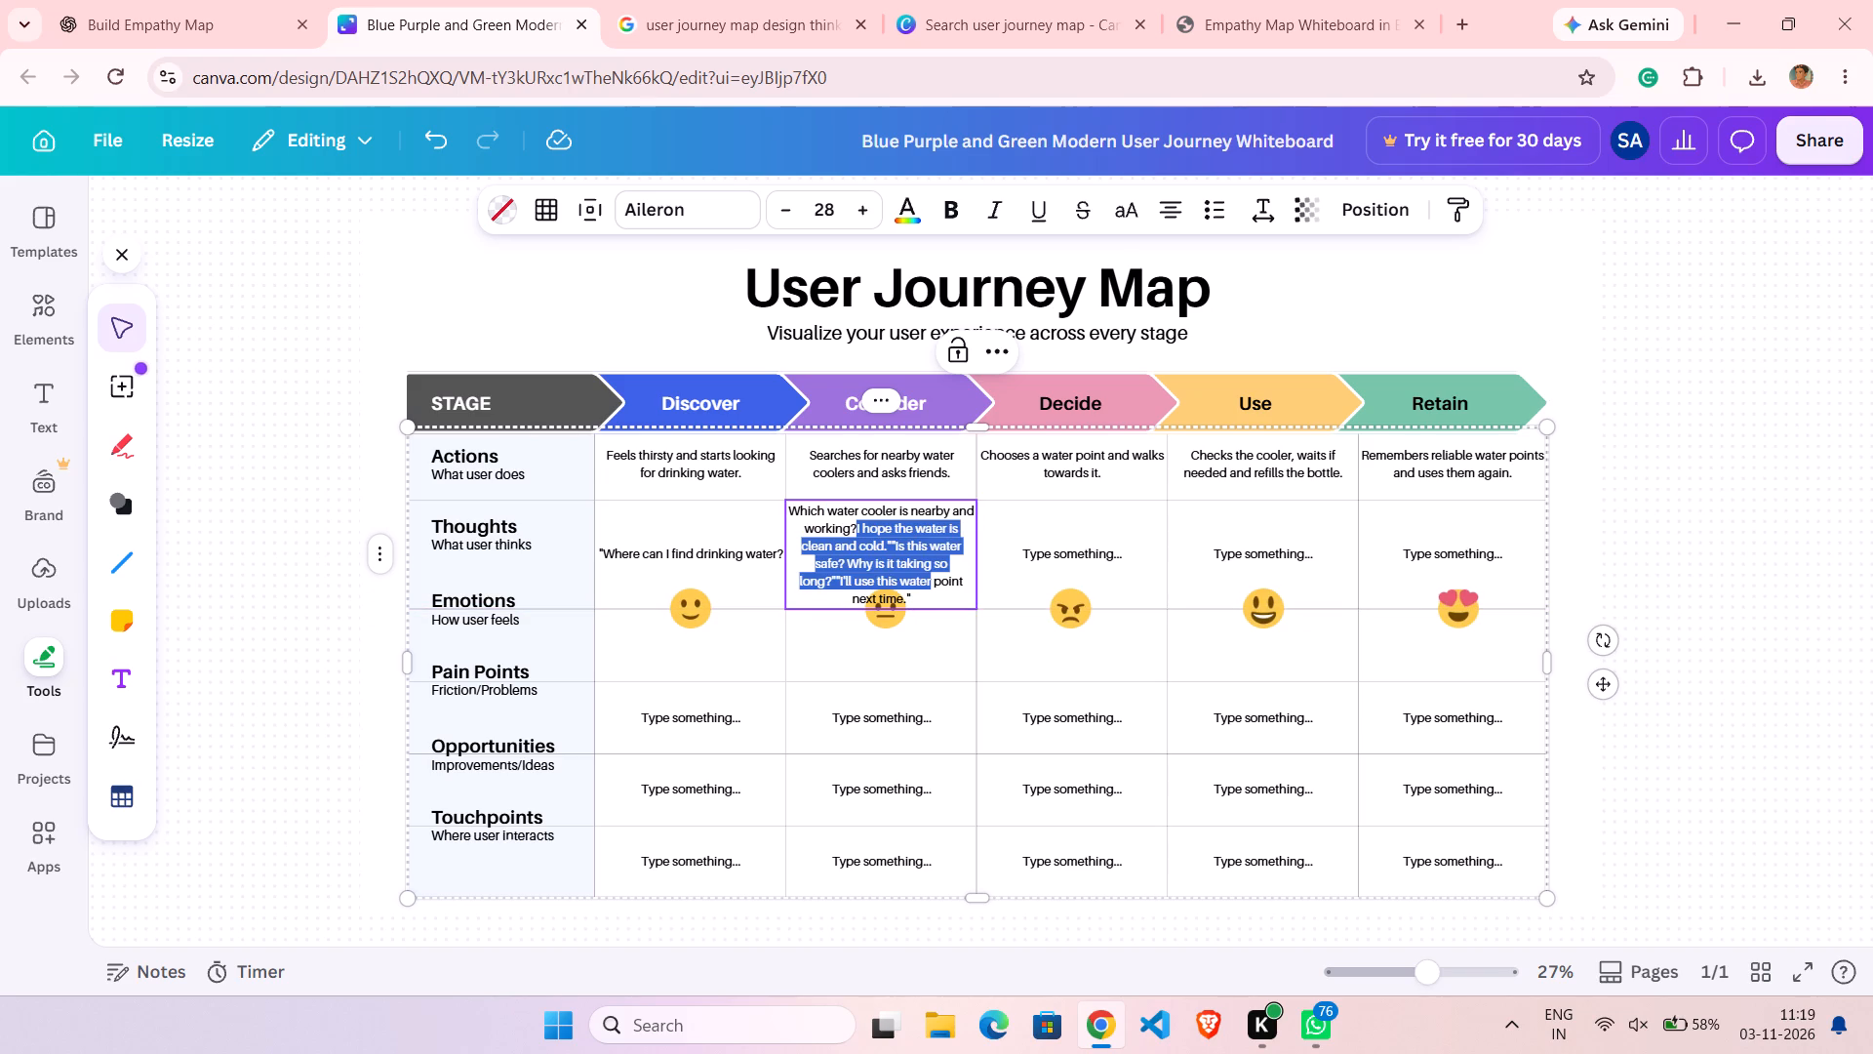
{"action": "left_click_drag", "start_coordinate": [918, 577], "coordinate": [867, 533]}
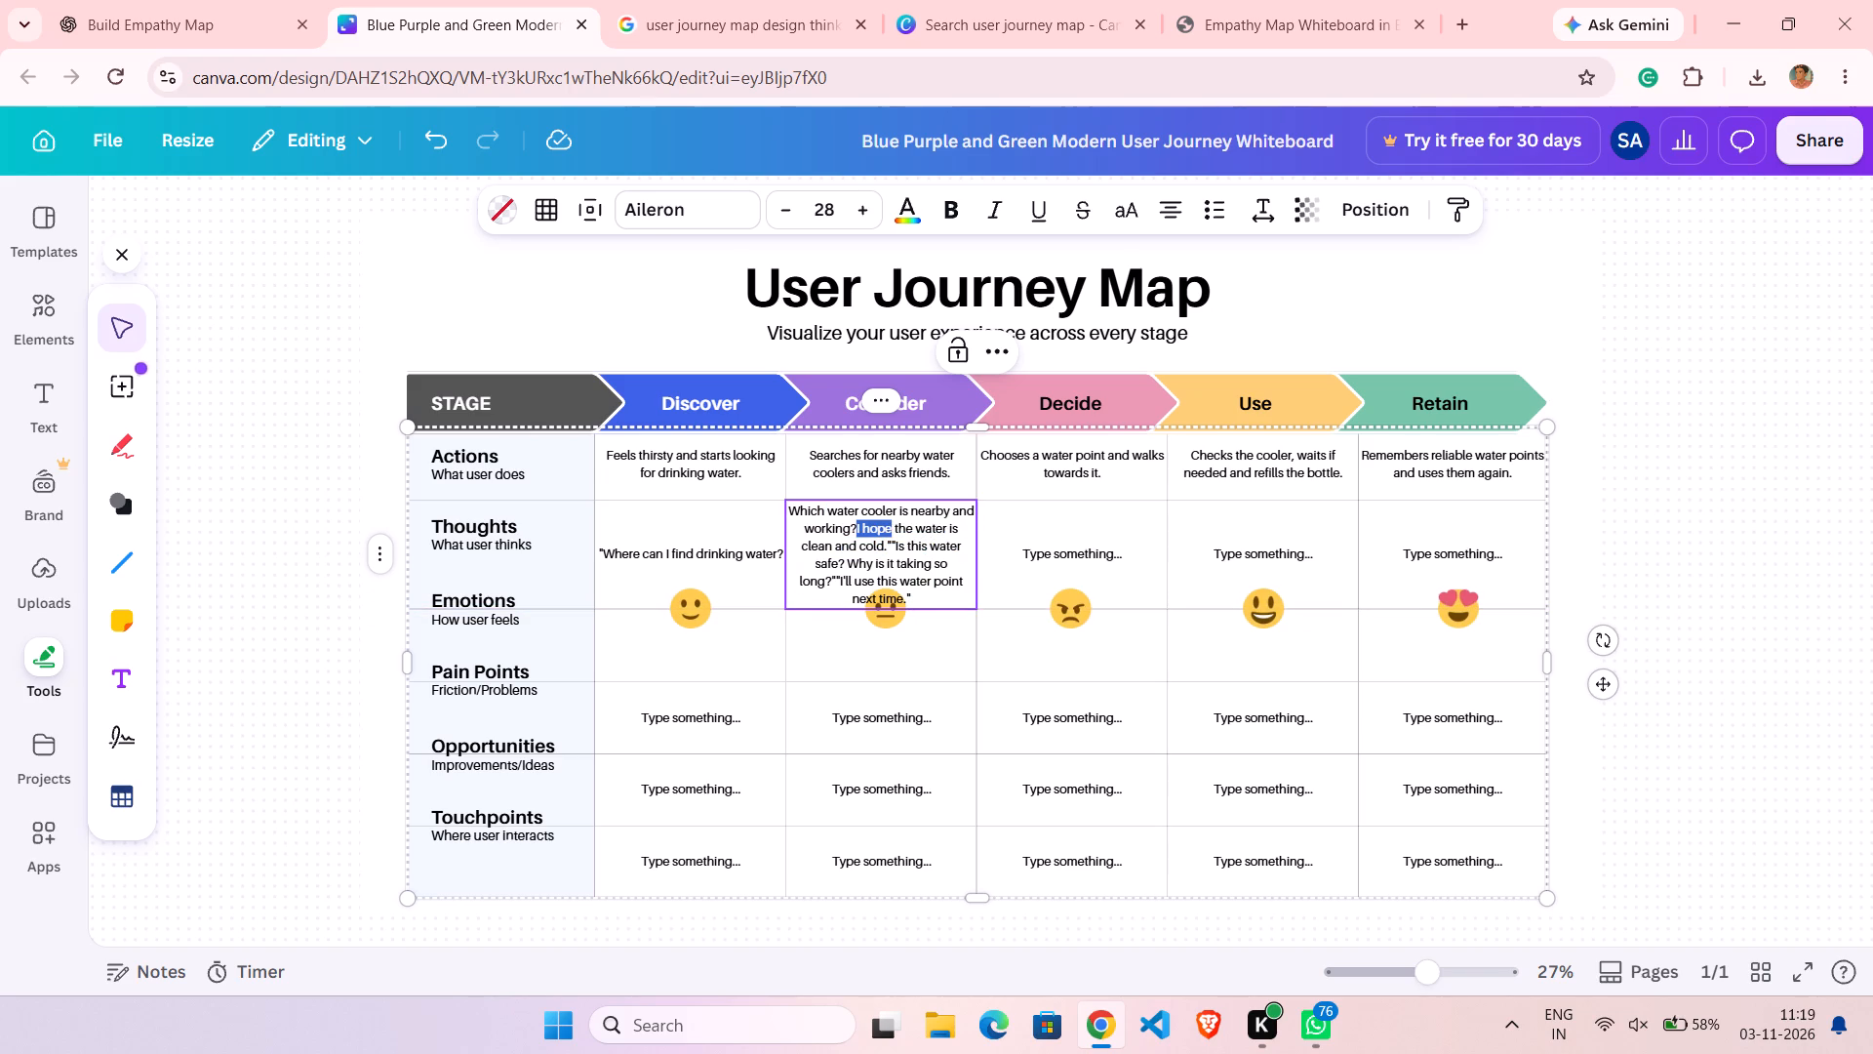
{"action": "left_click_drag", "start_coordinate": [867, 533], "coordinate": [924, 589]}
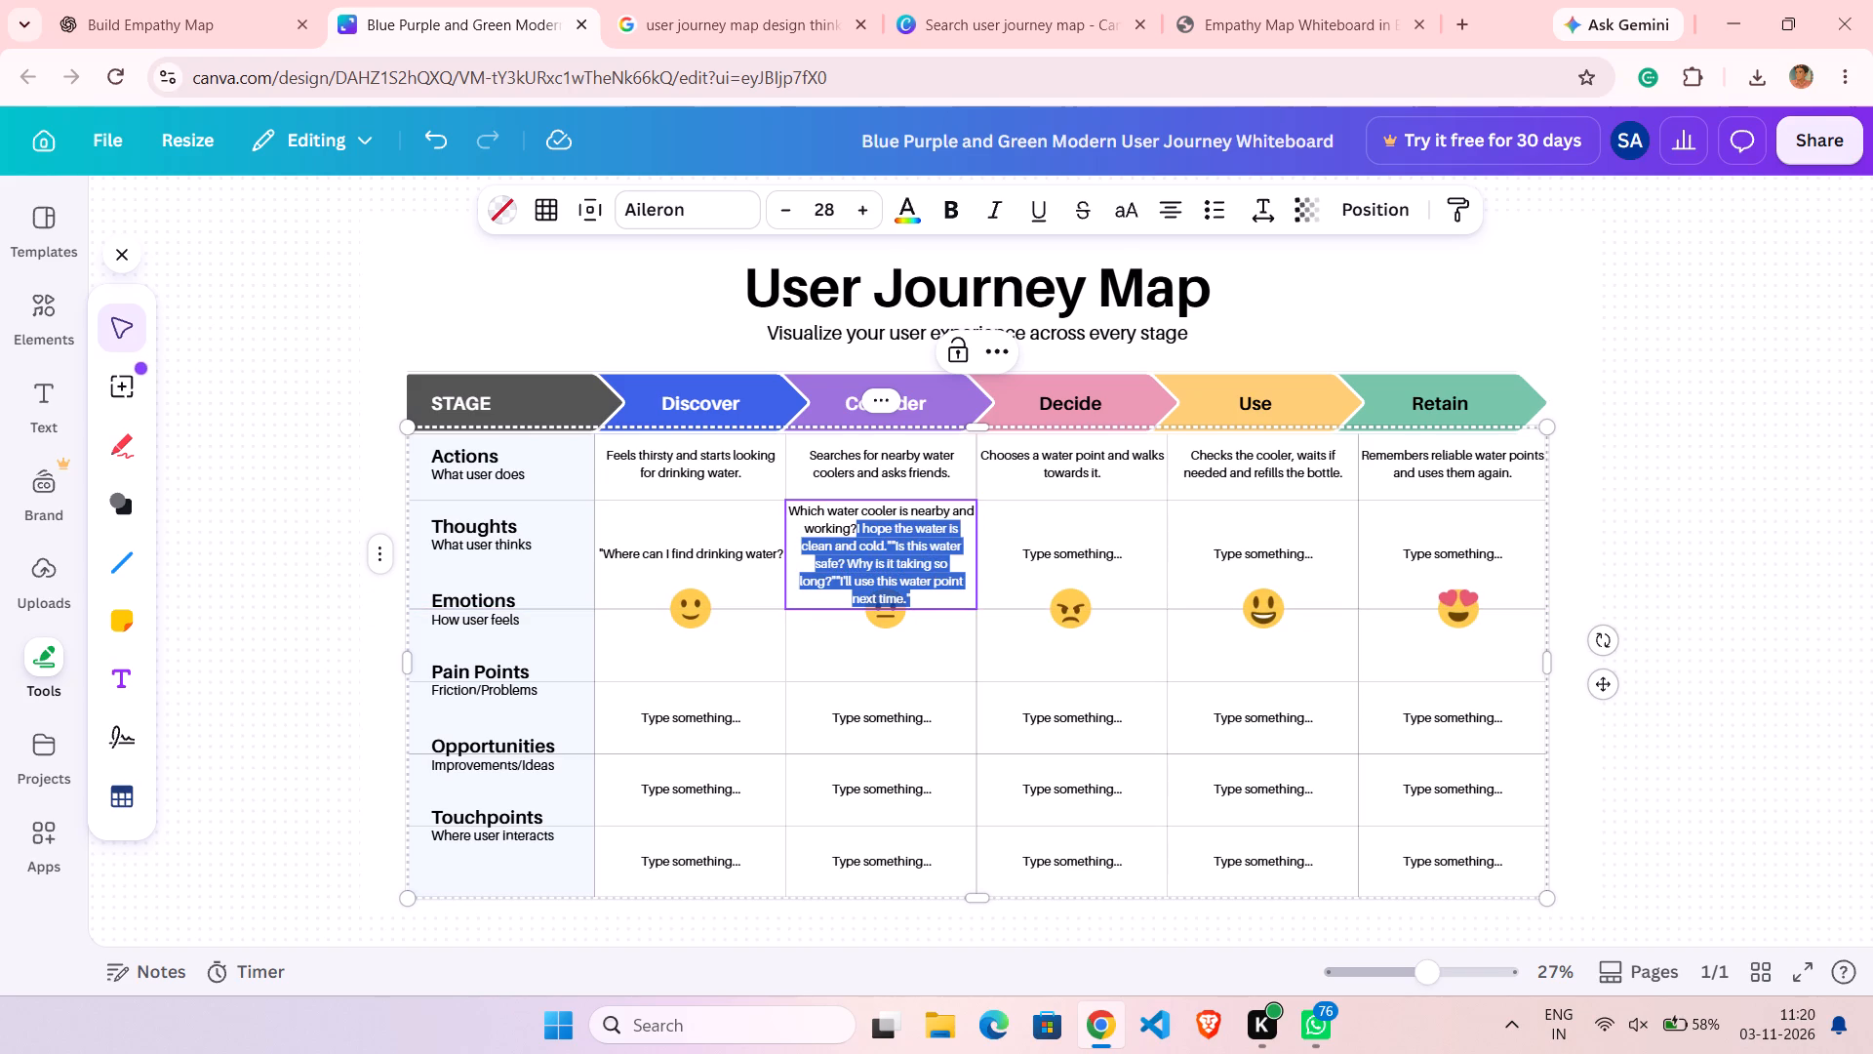
{"action": "left_click_drag", "start_coordinate": [924, 589], "coordinate": [912, 591]}
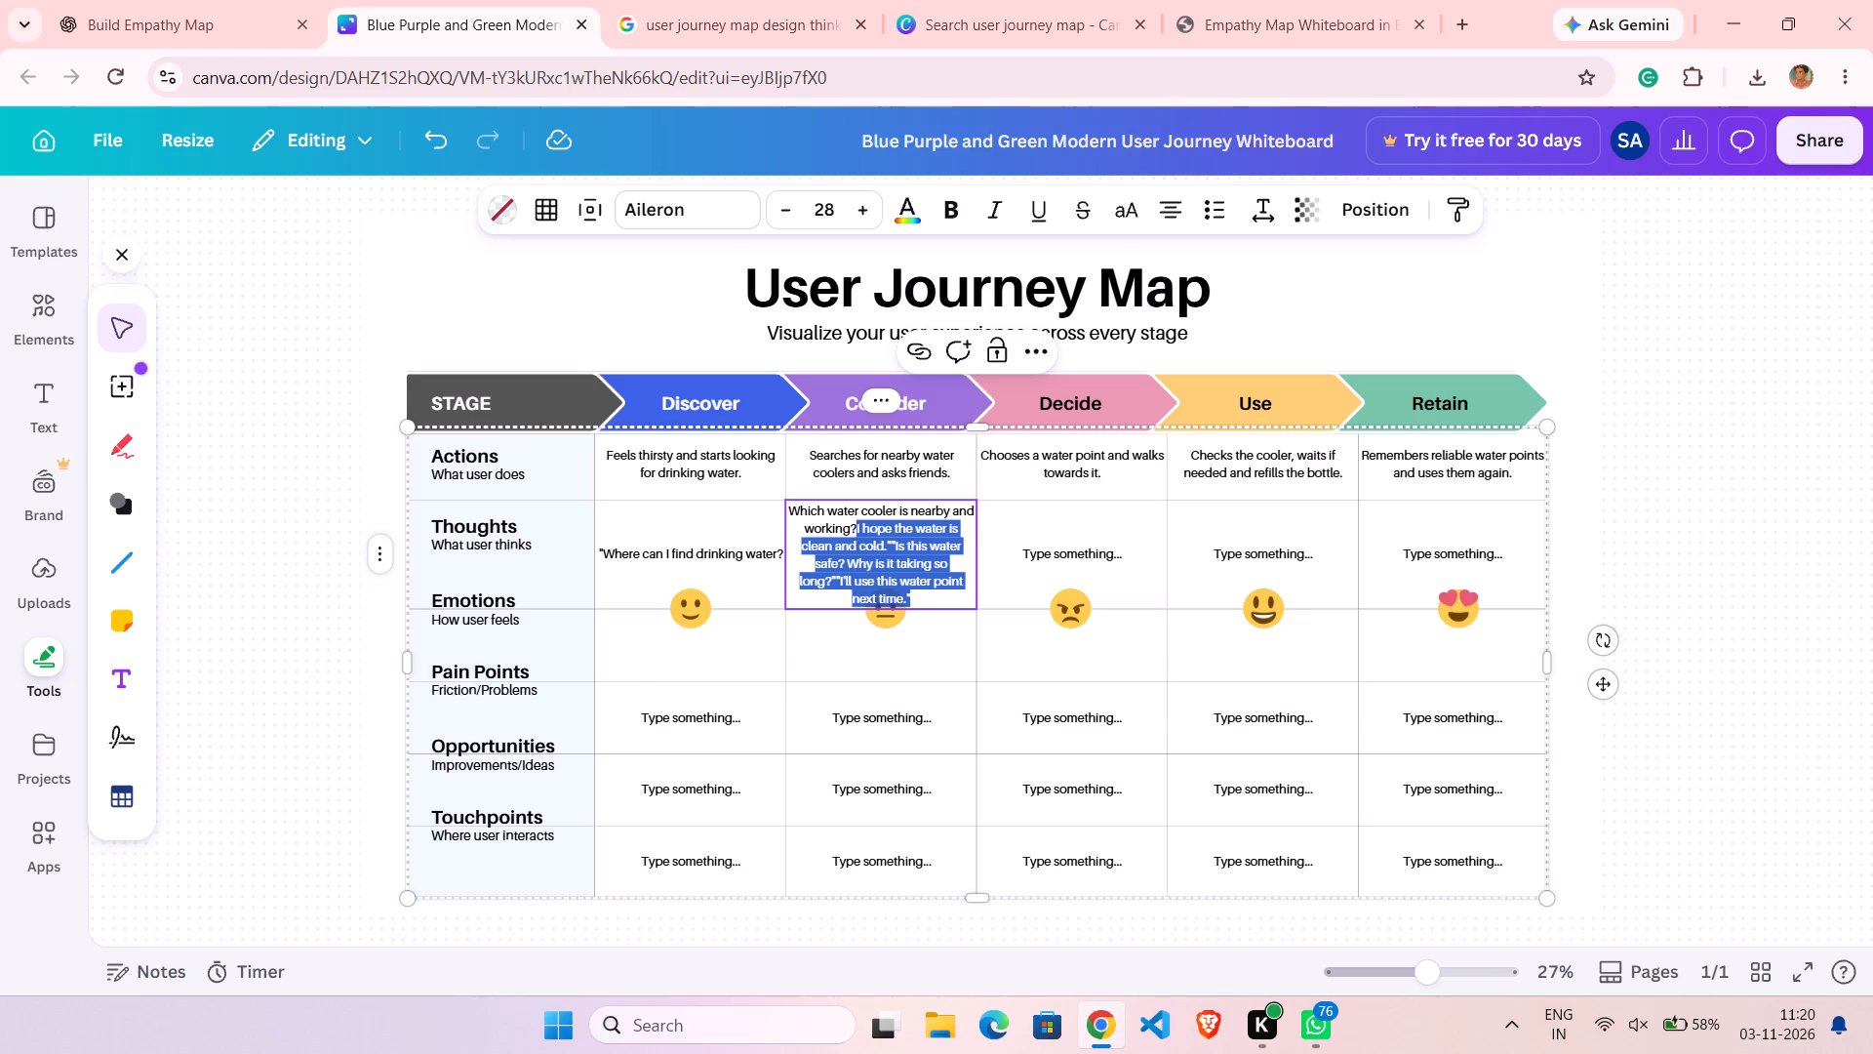
{"action": "key", "text": "ctrl+x"}
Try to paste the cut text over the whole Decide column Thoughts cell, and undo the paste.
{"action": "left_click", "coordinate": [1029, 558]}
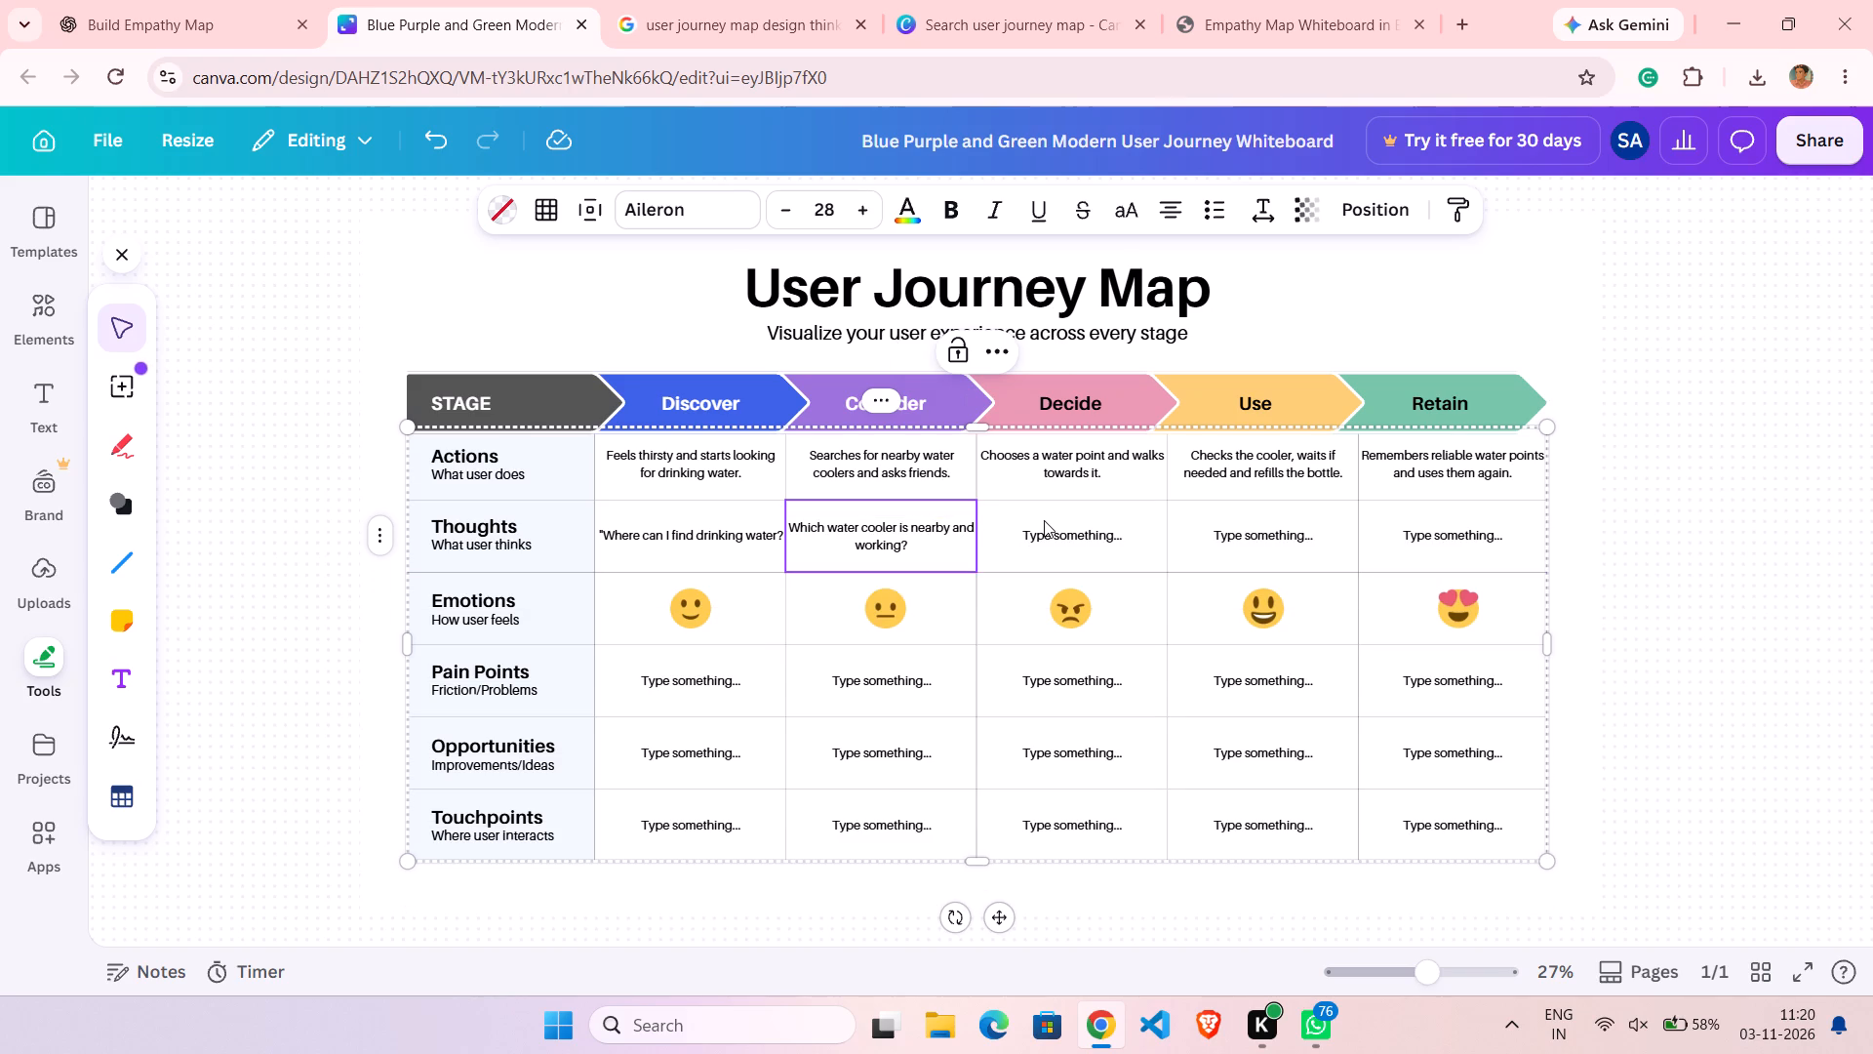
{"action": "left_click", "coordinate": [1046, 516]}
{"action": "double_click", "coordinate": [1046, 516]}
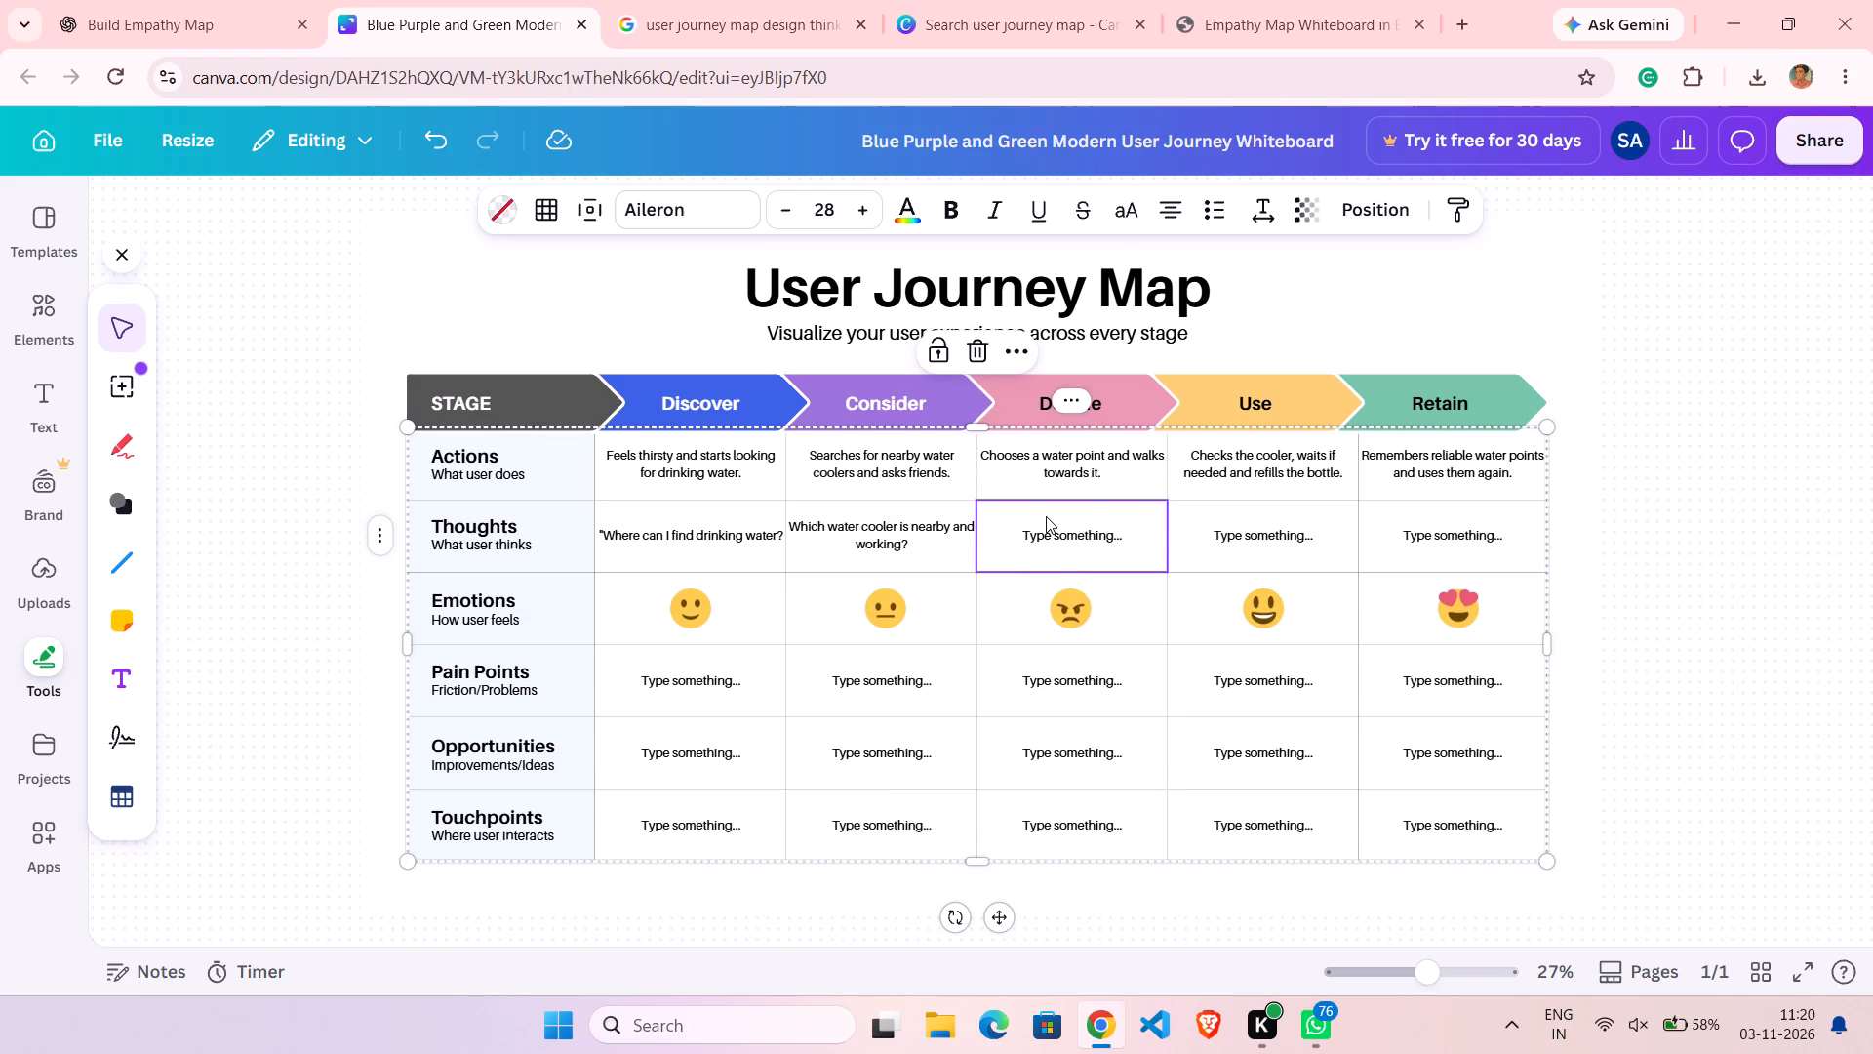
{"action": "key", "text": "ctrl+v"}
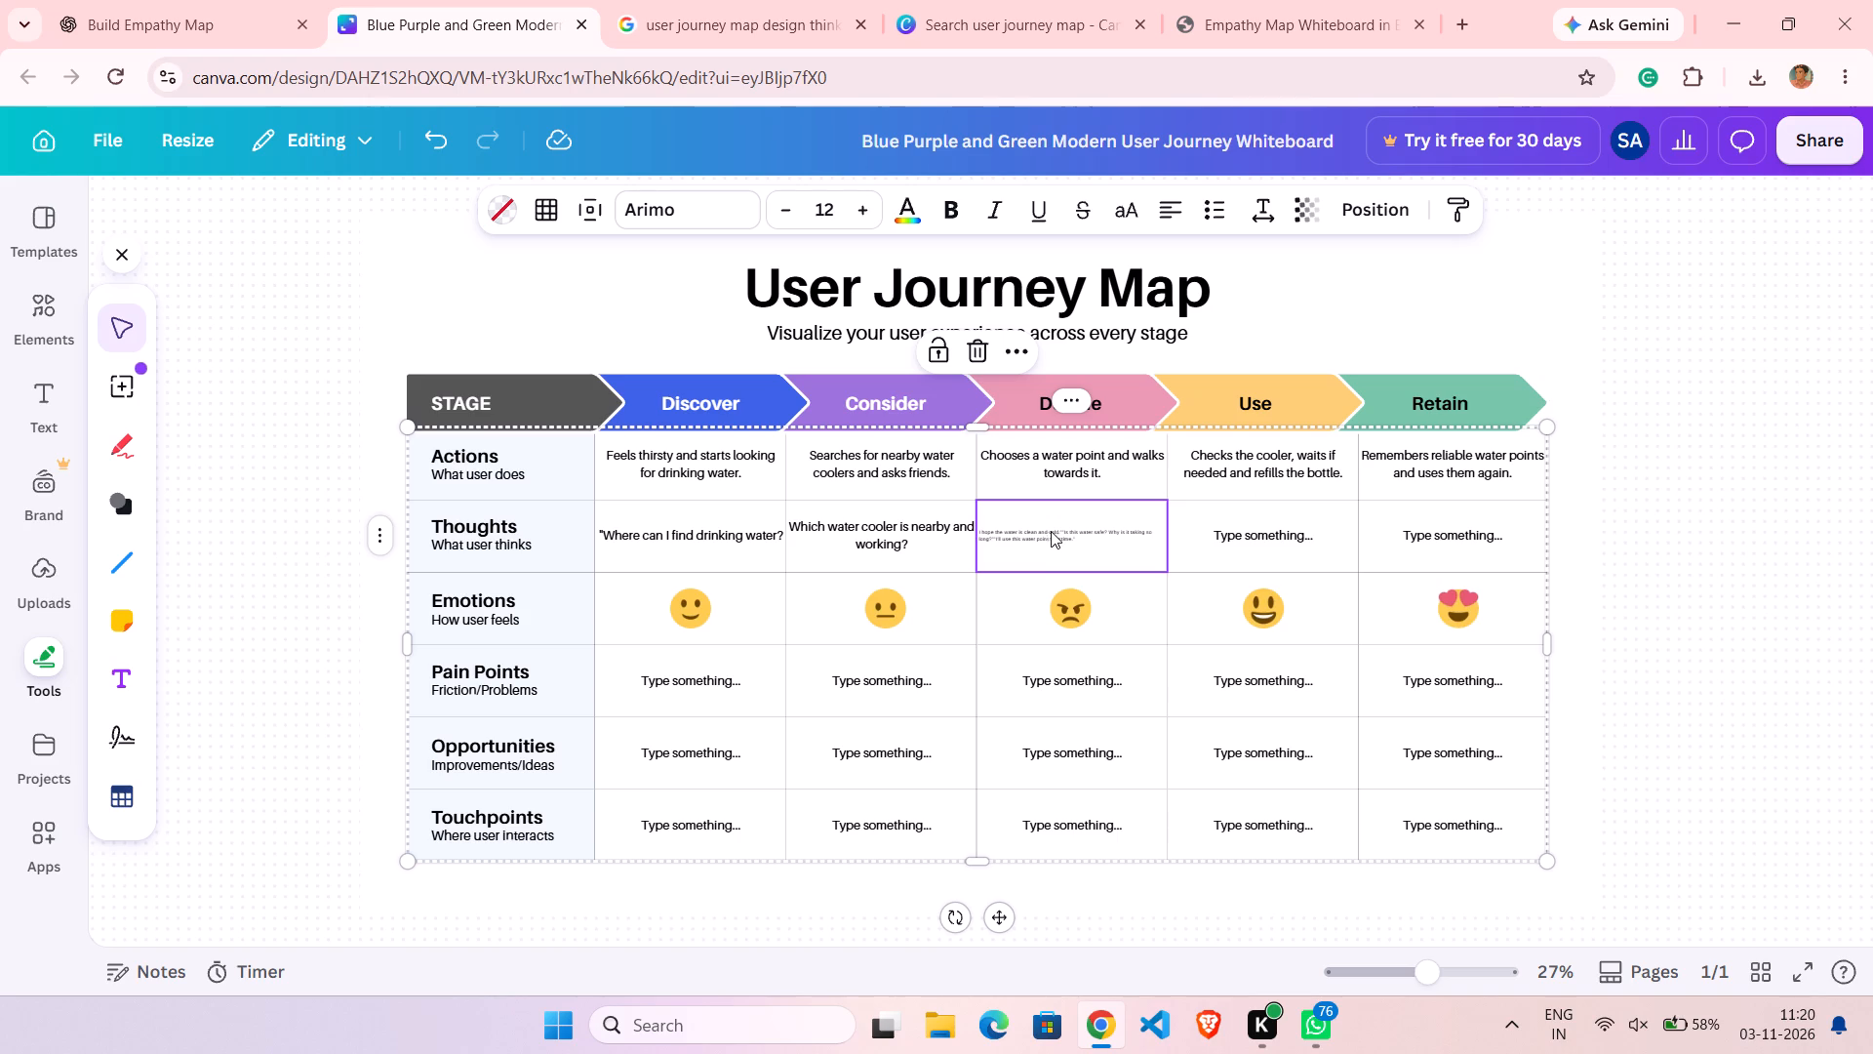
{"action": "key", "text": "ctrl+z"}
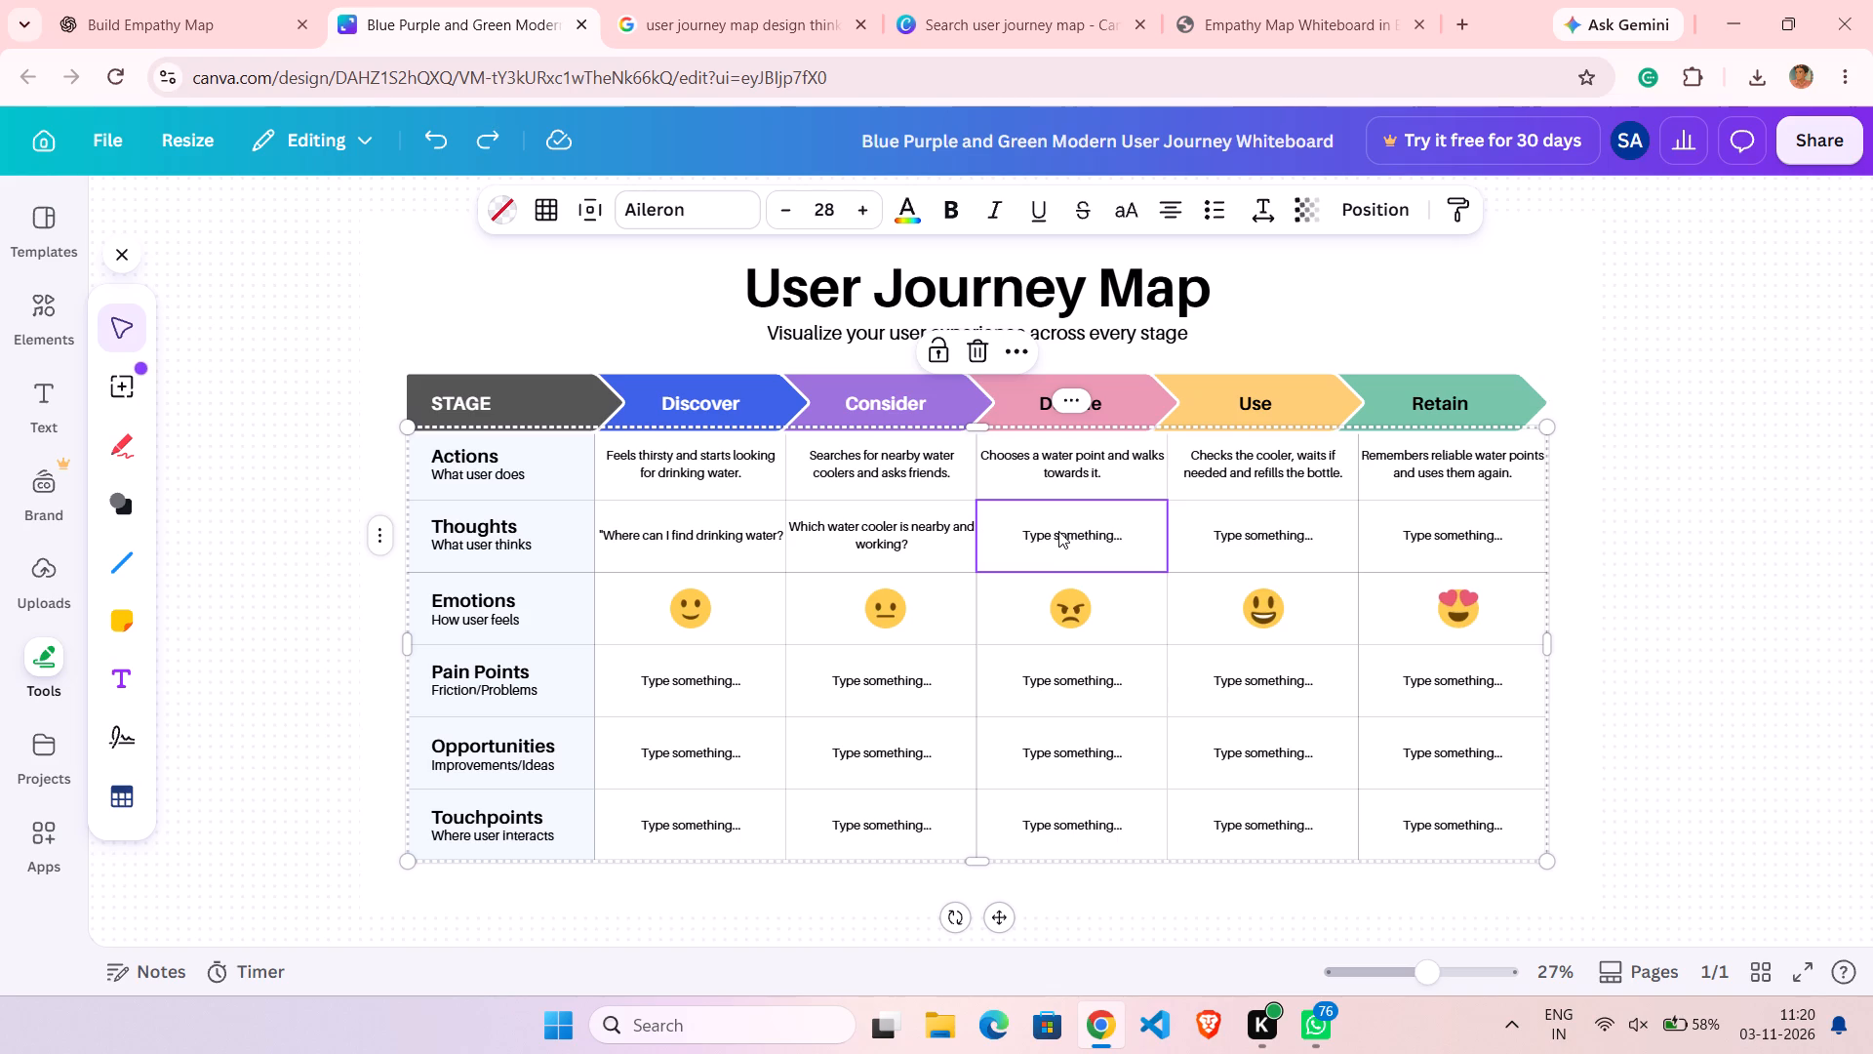
Clear the placeholder in the Decide column's Thoughts cell and paste the cut text beginning "I hope the water is clean" there.
{"action": "double_click", "coordinate": [1068, 537]}
{"action": "key", "text": "BackSpace"}
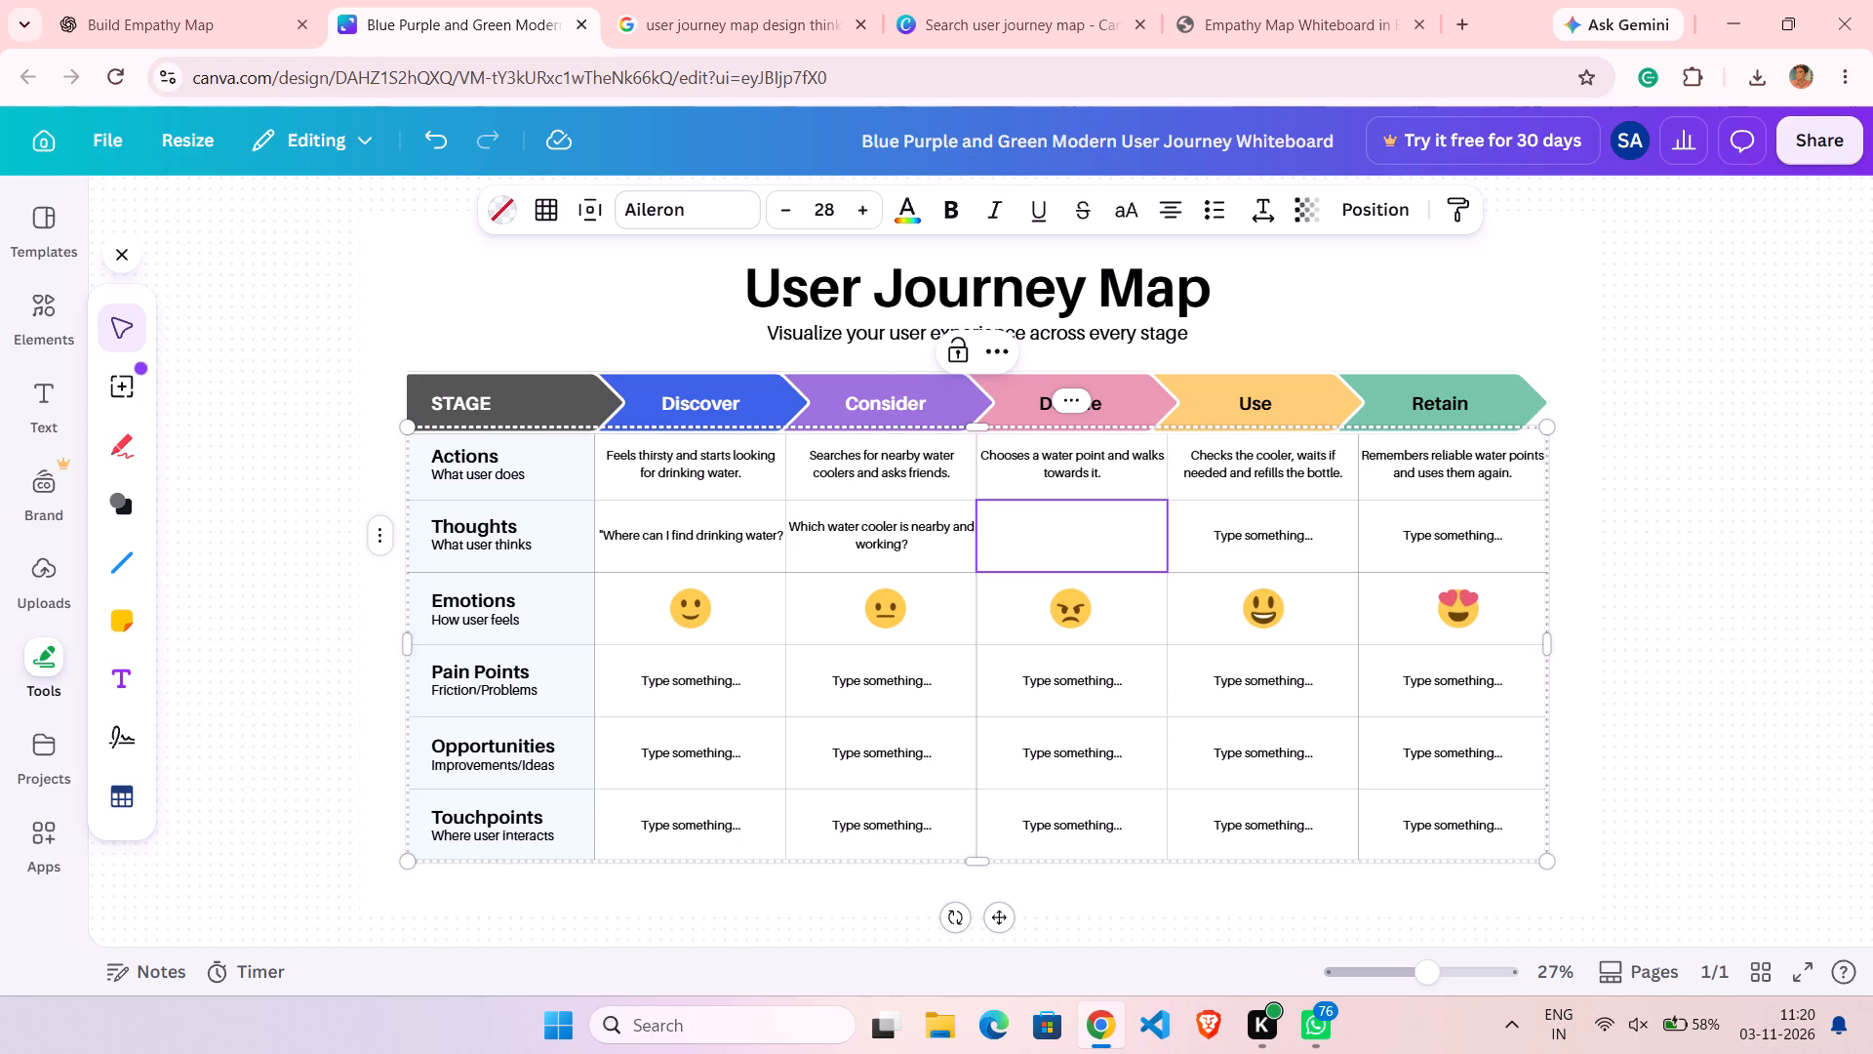
{"action": "key", "text": "ctrl+v"}
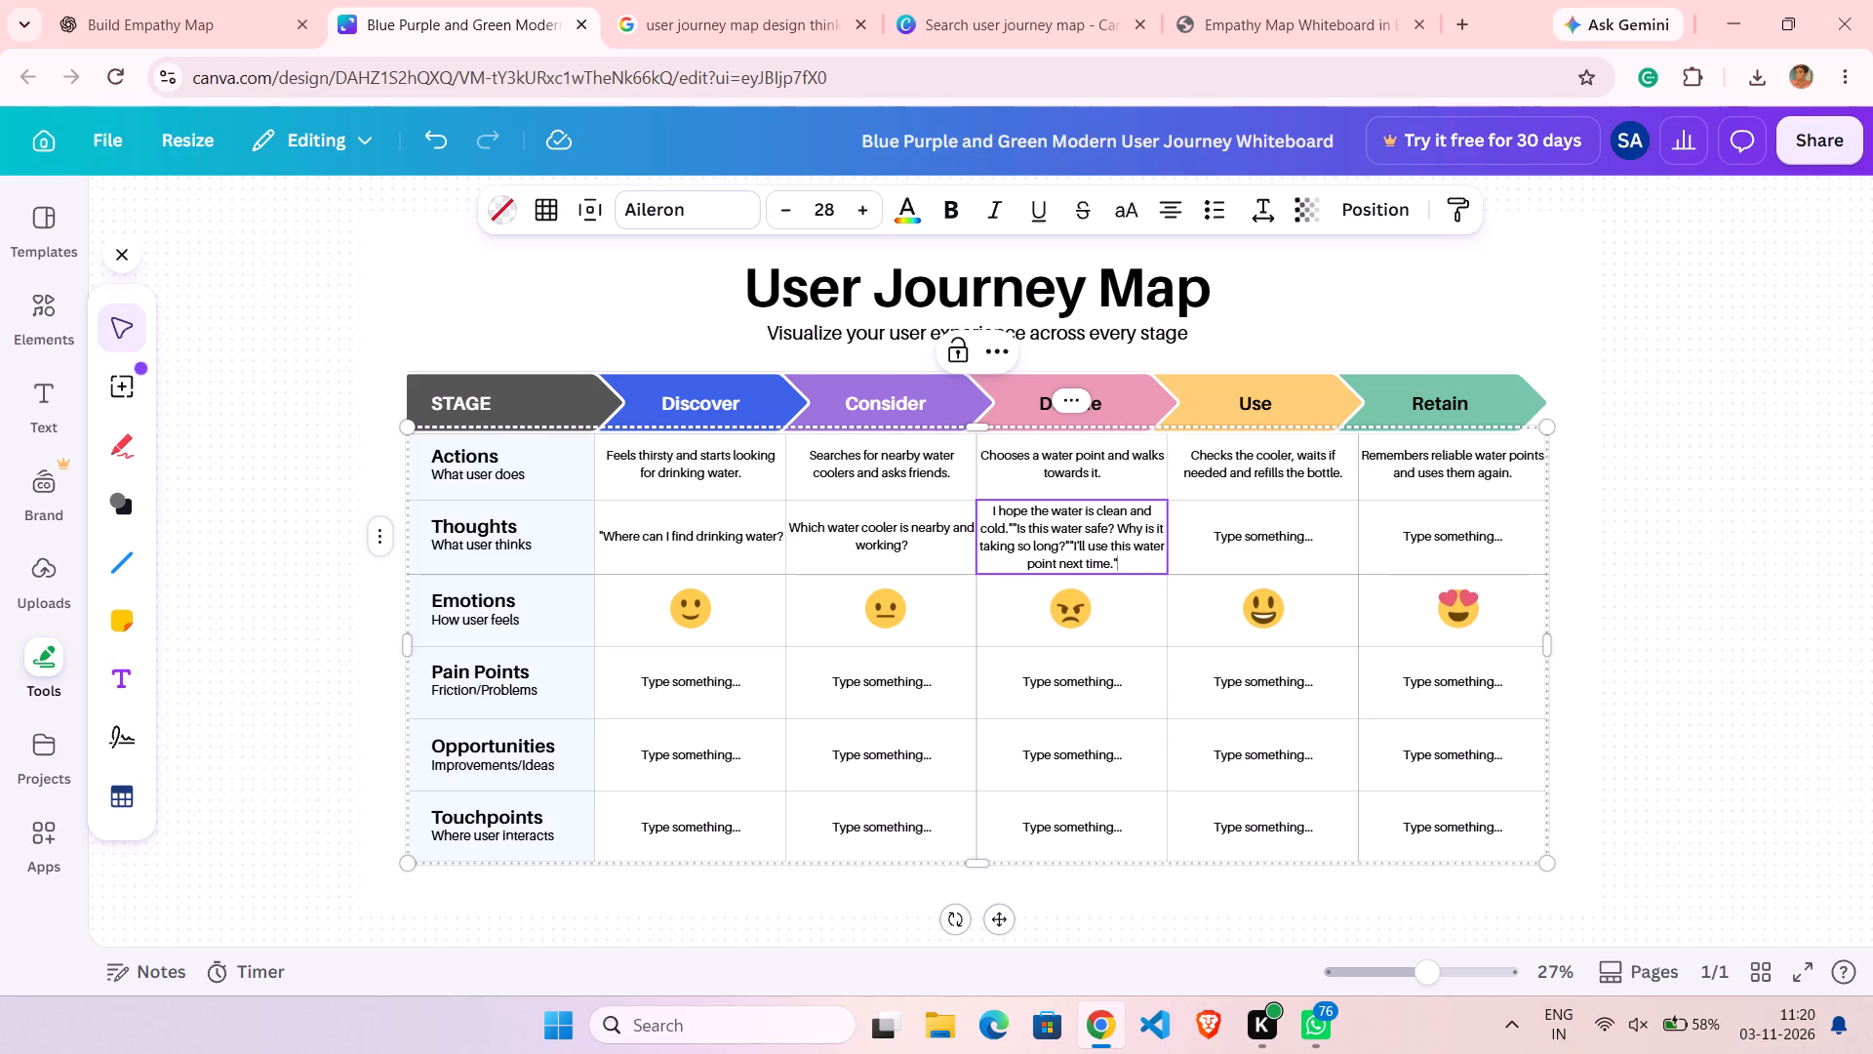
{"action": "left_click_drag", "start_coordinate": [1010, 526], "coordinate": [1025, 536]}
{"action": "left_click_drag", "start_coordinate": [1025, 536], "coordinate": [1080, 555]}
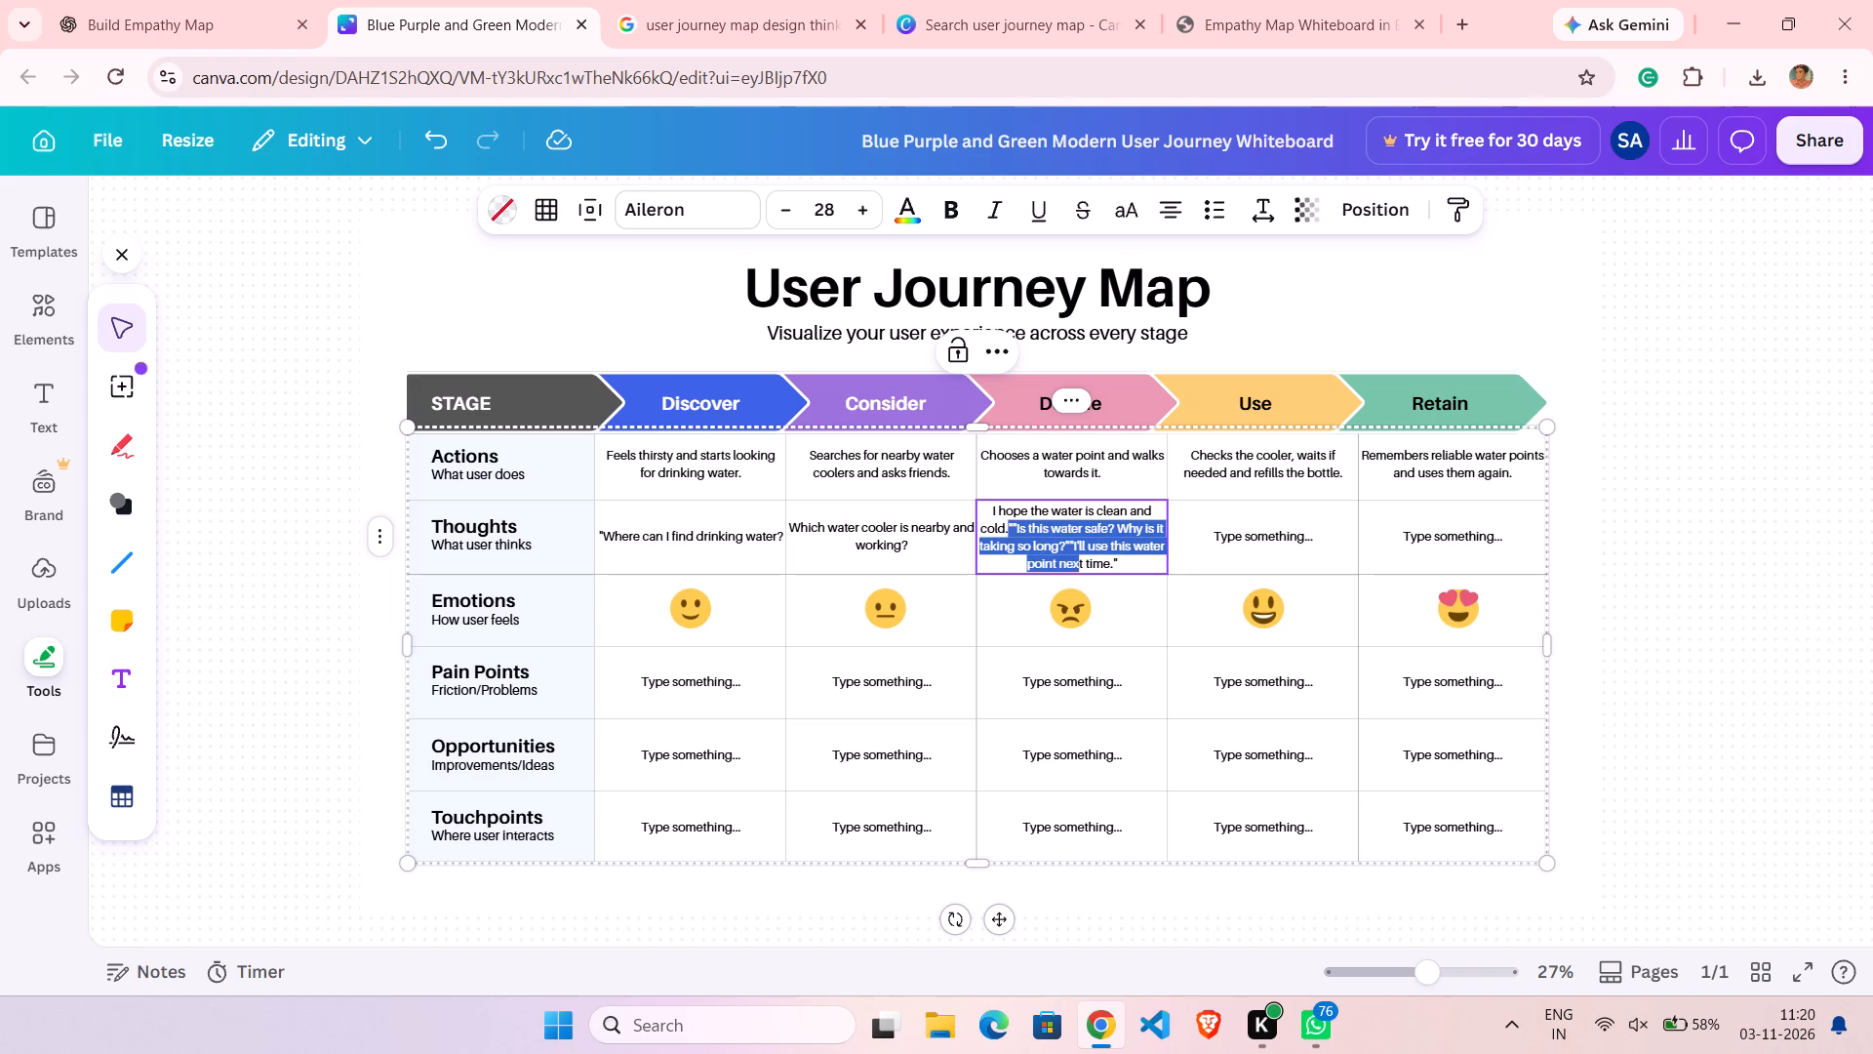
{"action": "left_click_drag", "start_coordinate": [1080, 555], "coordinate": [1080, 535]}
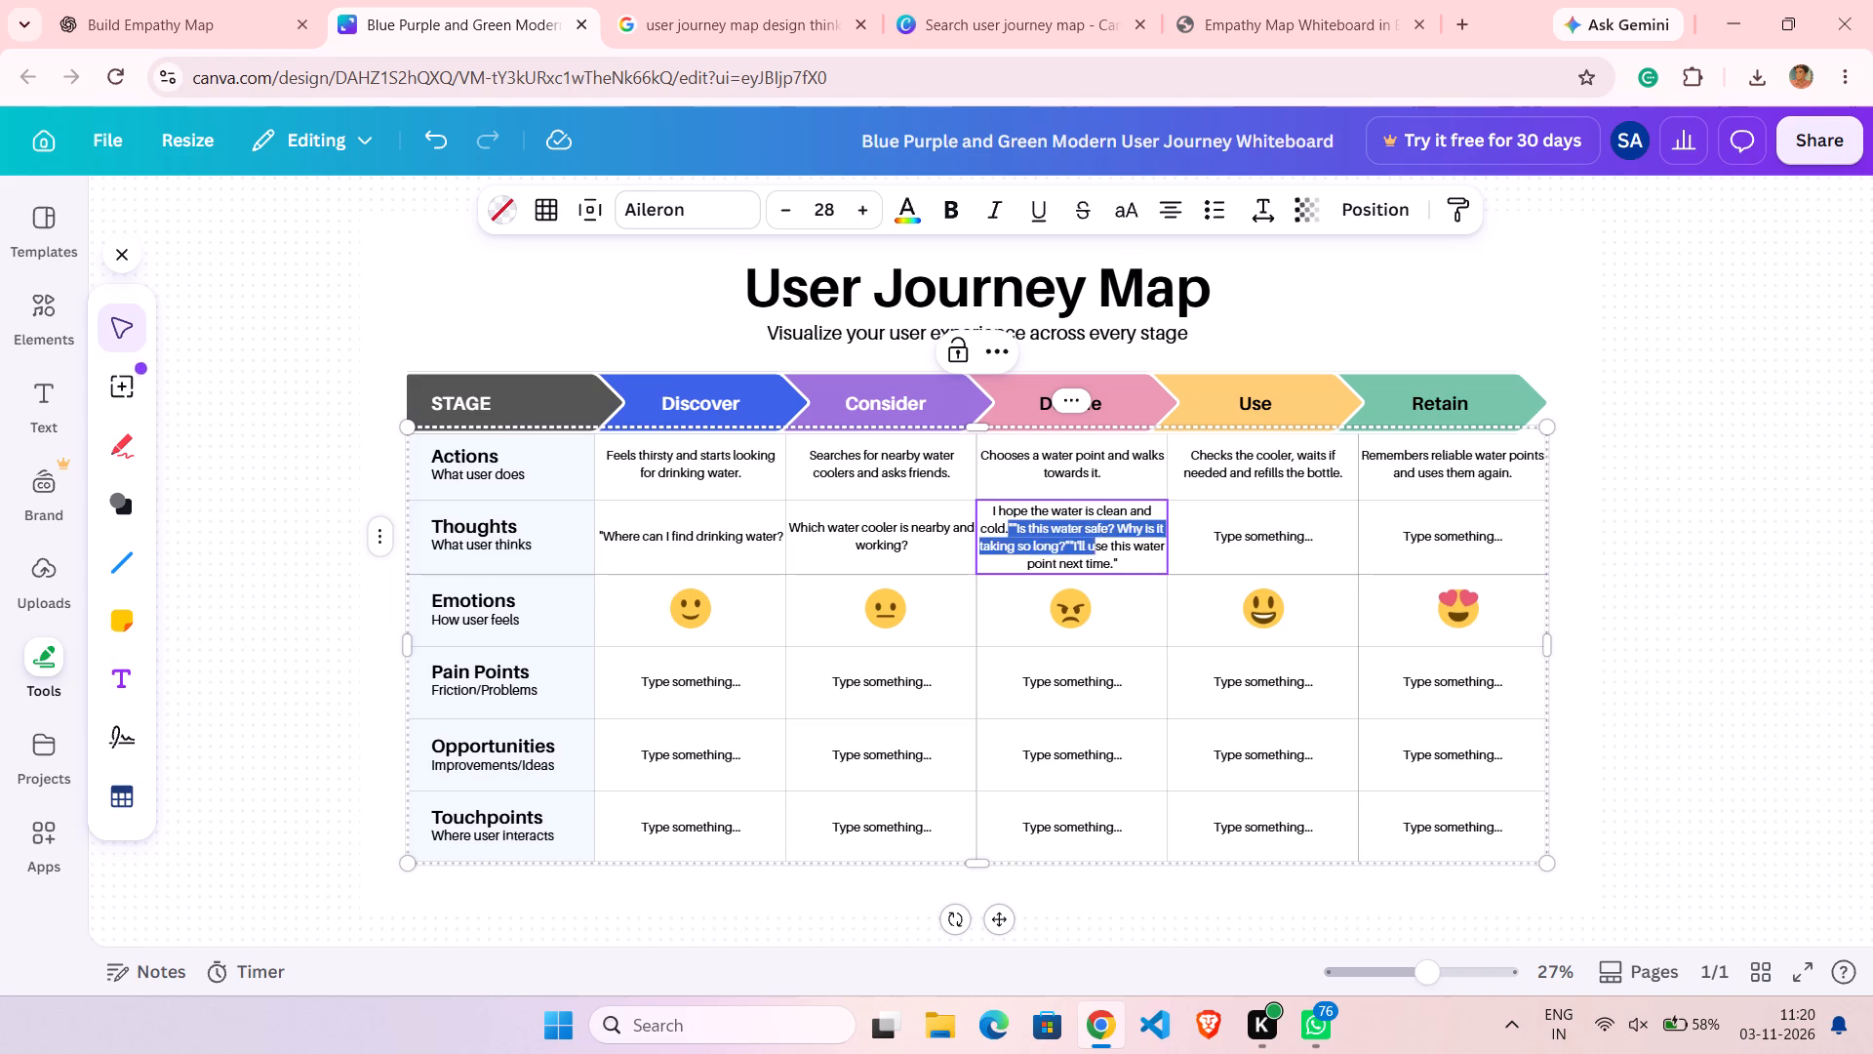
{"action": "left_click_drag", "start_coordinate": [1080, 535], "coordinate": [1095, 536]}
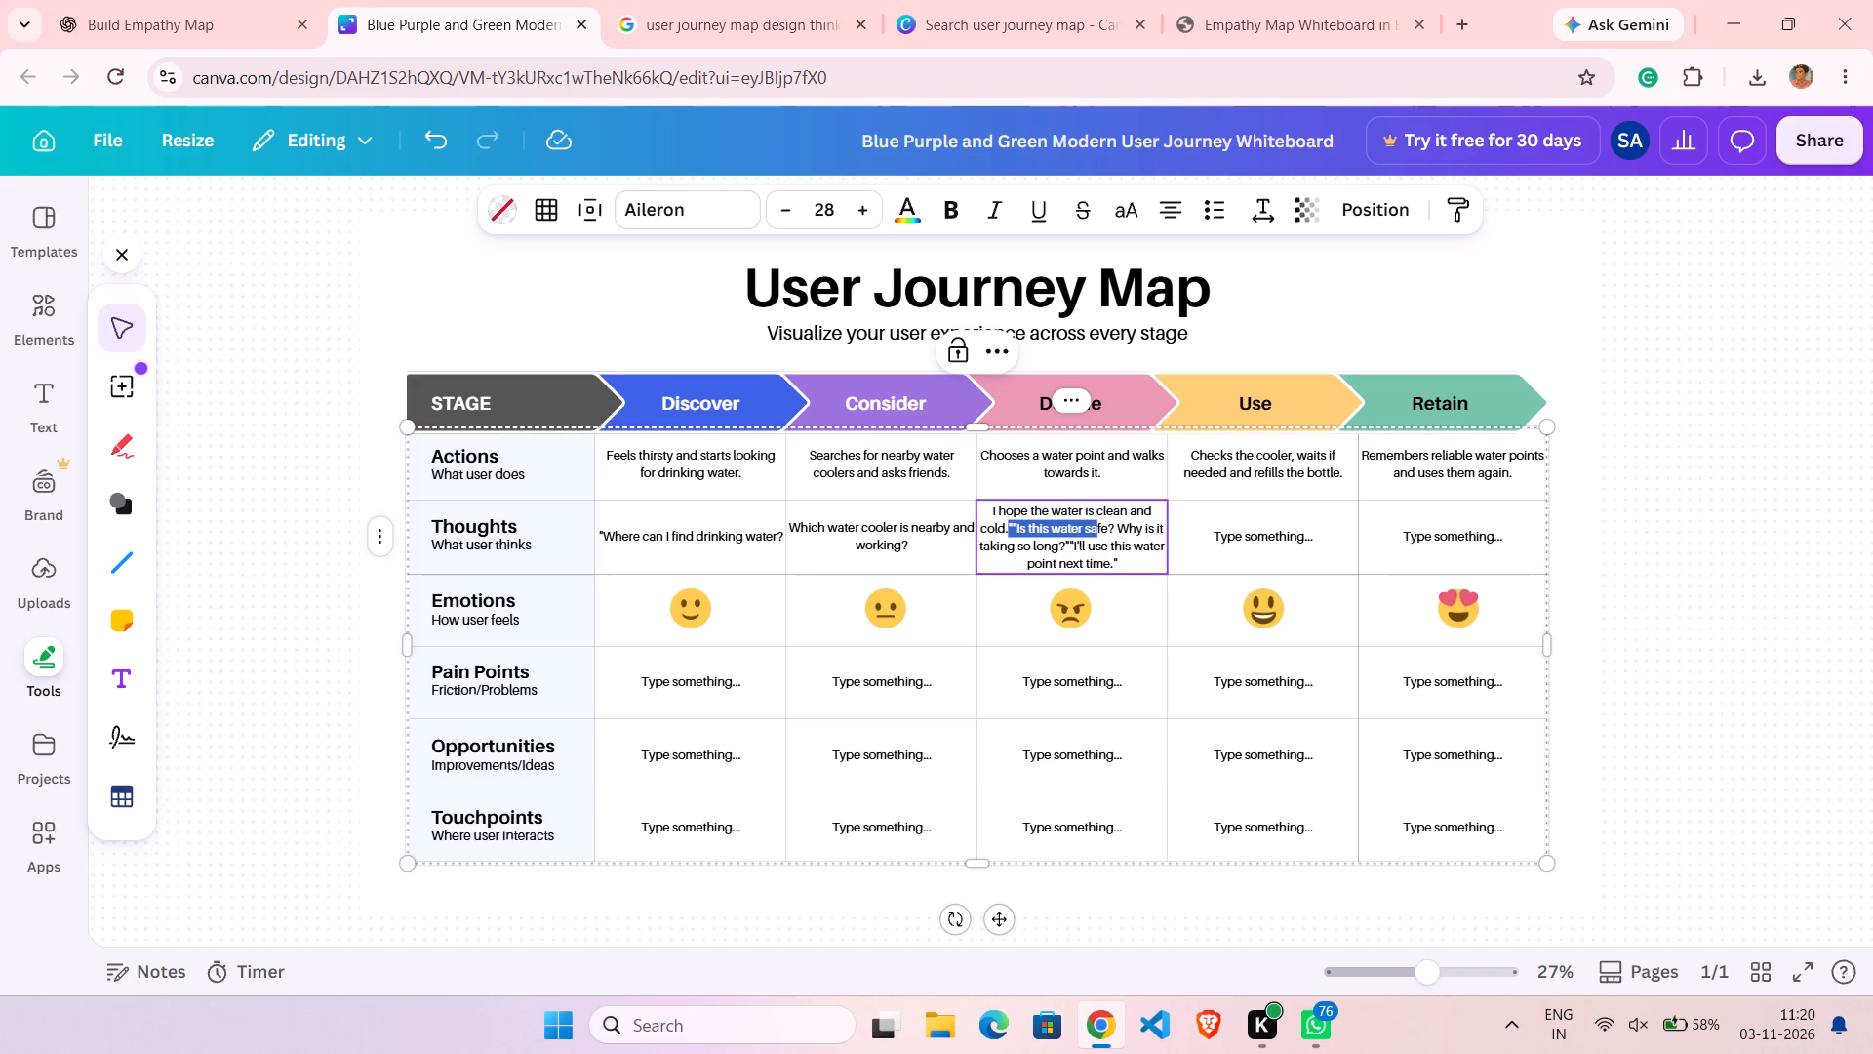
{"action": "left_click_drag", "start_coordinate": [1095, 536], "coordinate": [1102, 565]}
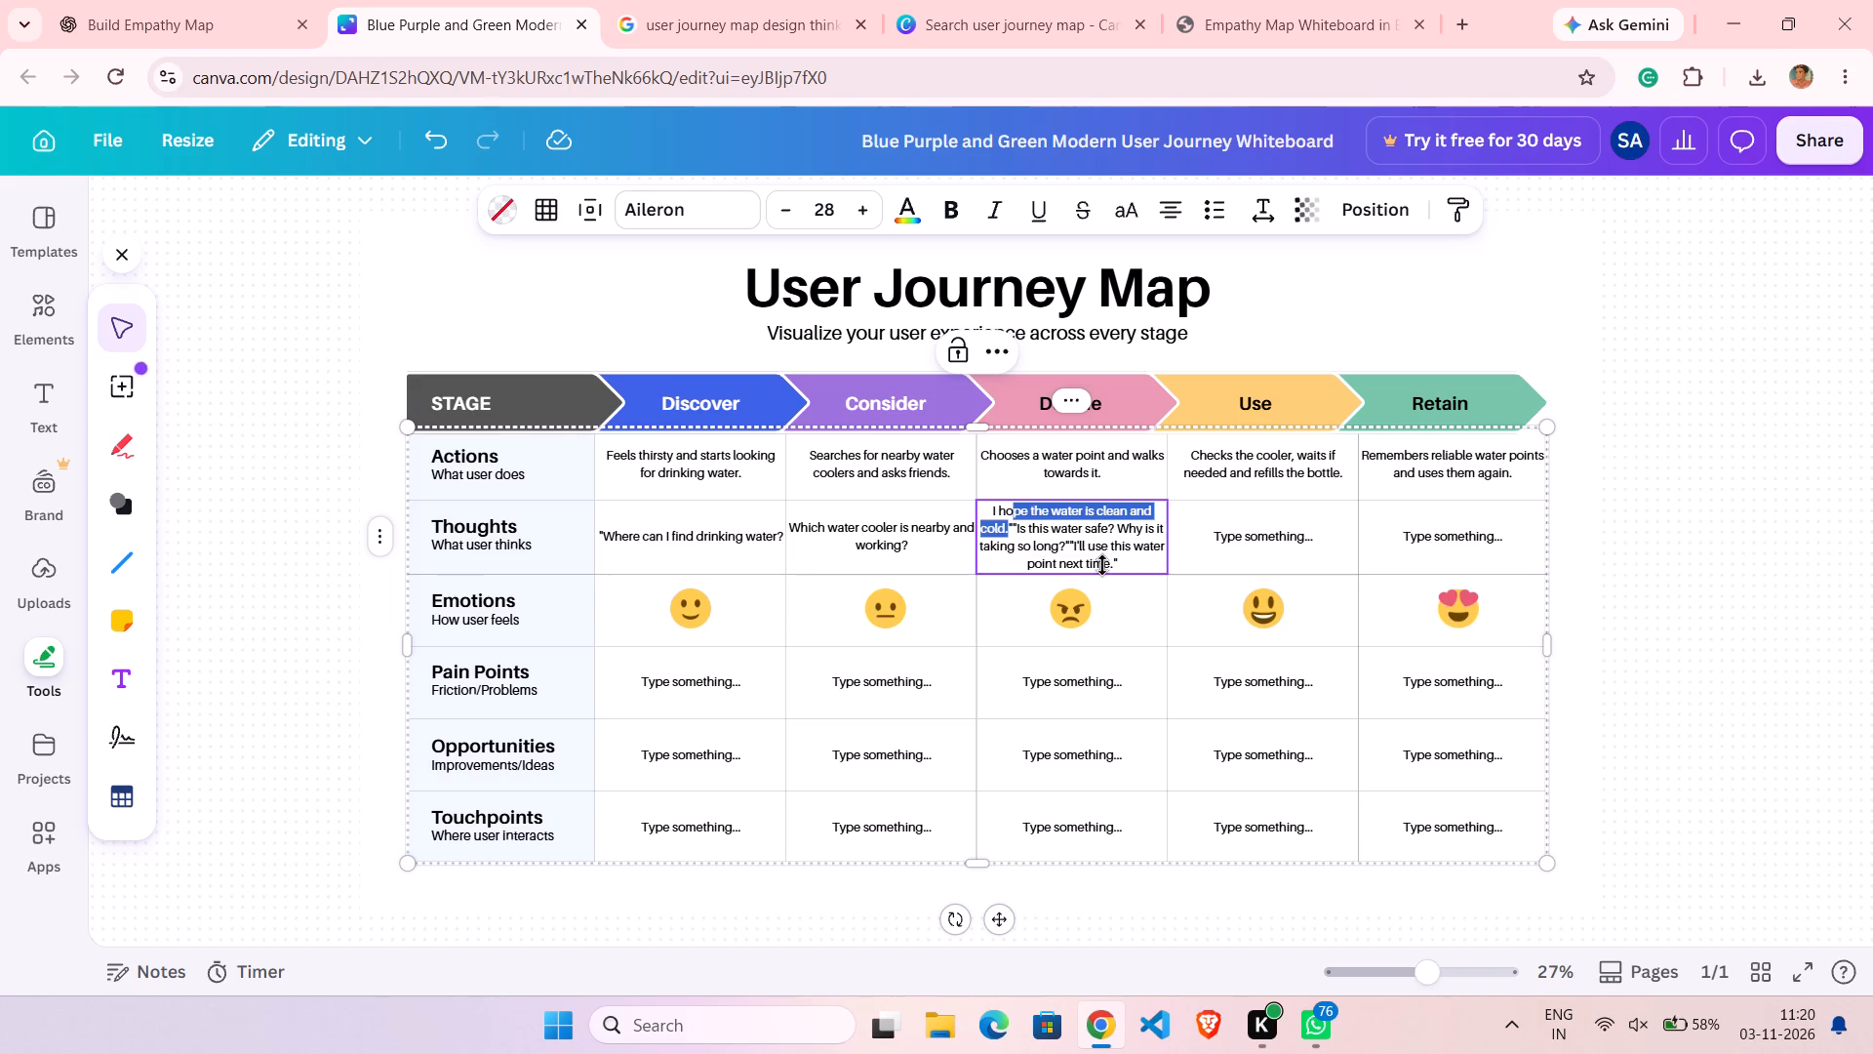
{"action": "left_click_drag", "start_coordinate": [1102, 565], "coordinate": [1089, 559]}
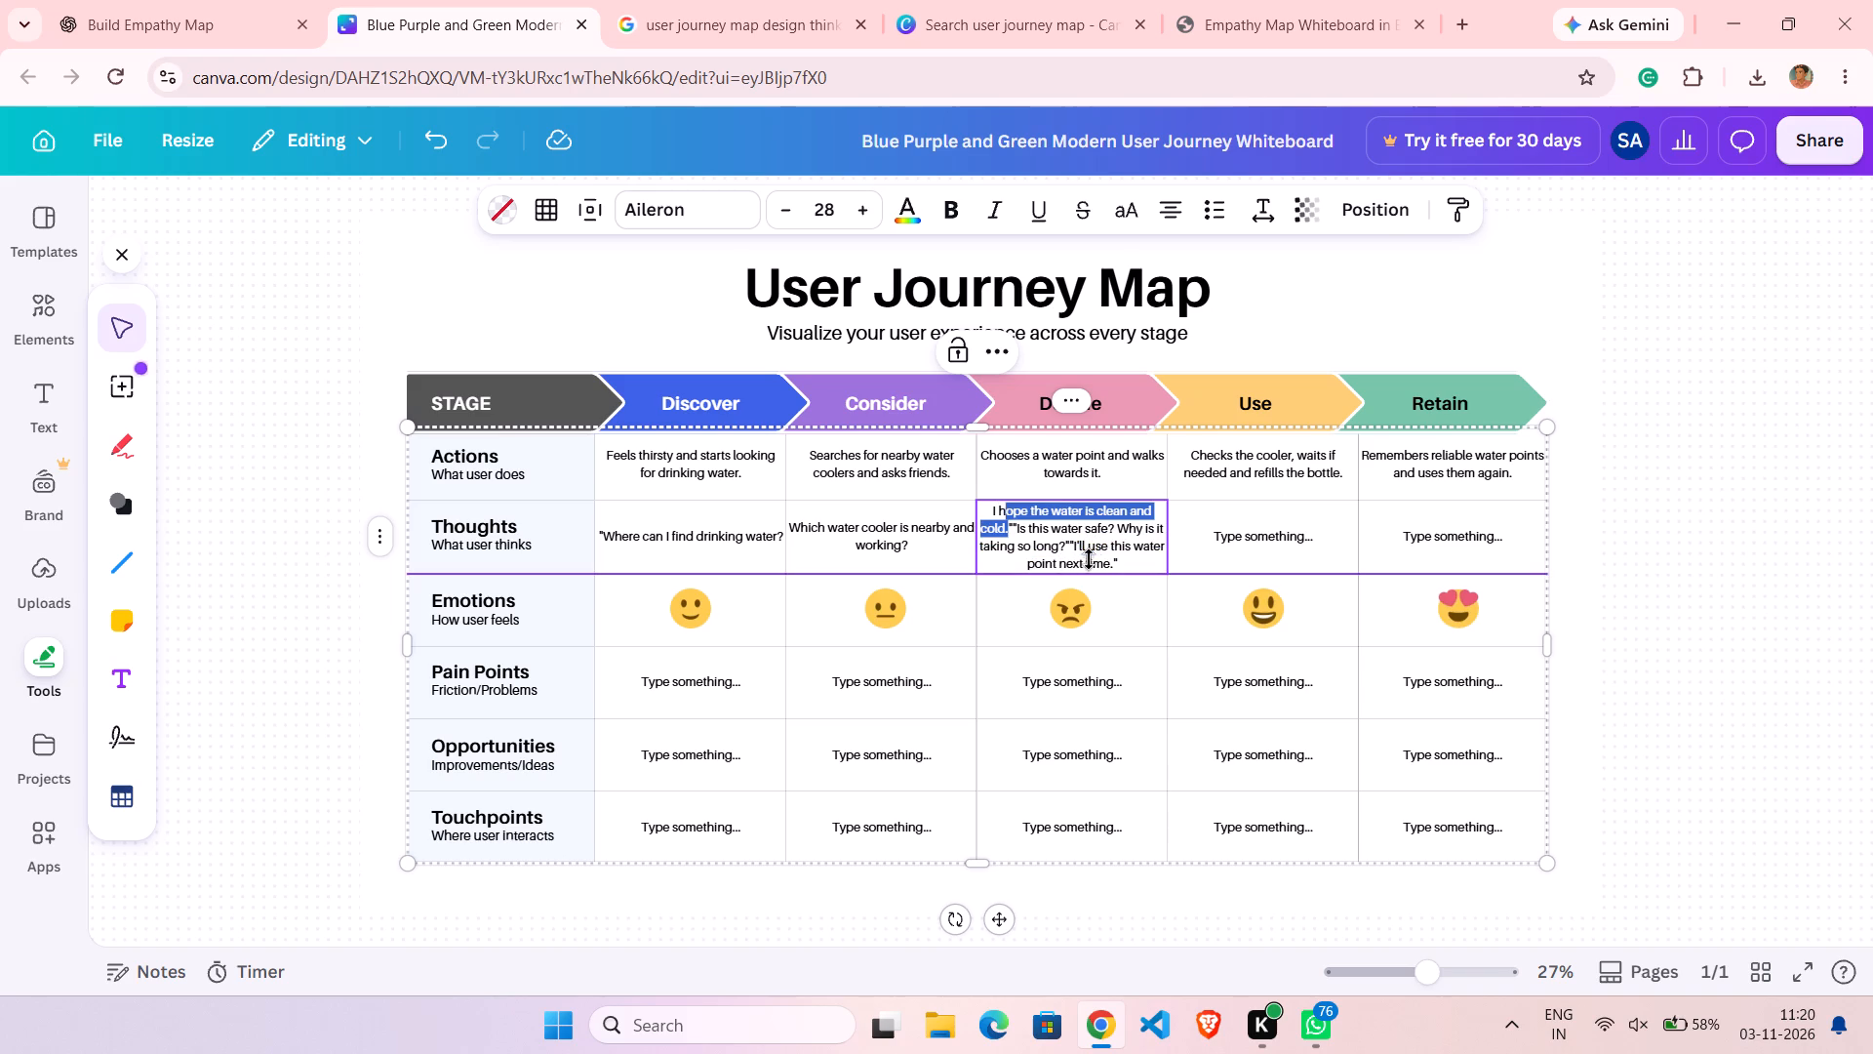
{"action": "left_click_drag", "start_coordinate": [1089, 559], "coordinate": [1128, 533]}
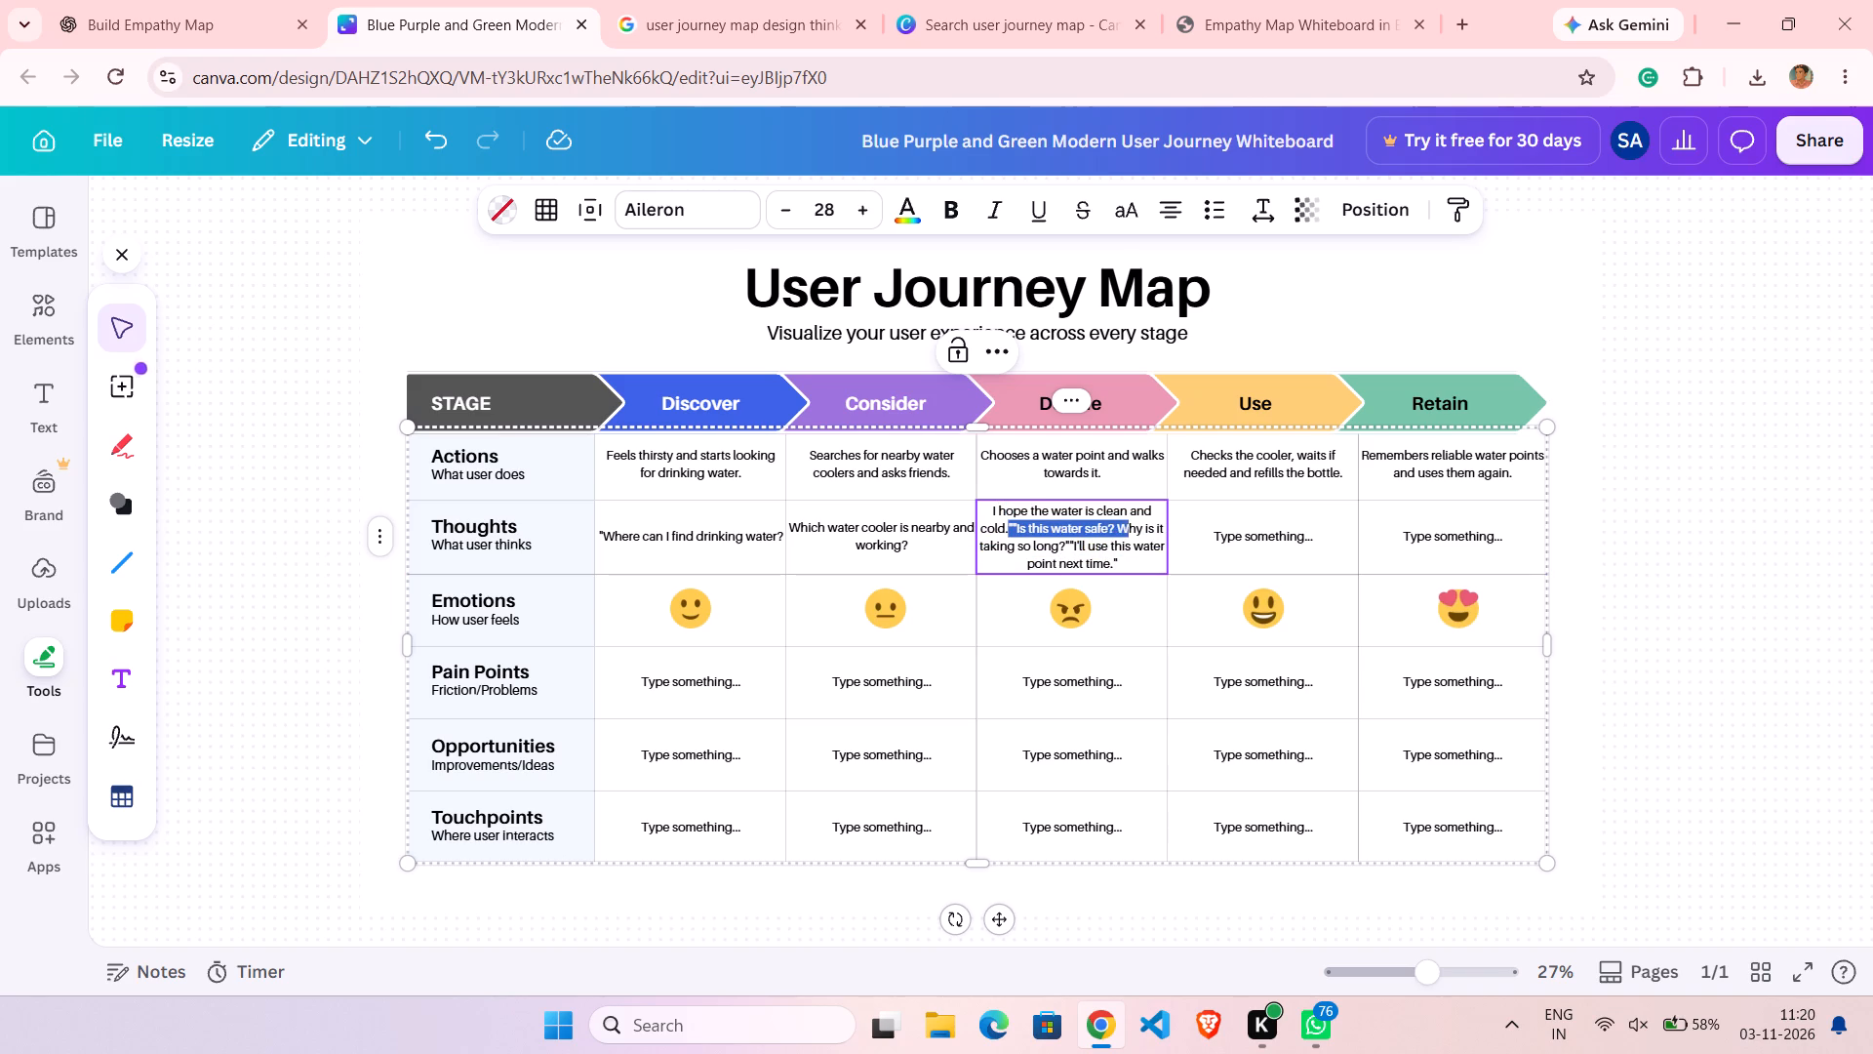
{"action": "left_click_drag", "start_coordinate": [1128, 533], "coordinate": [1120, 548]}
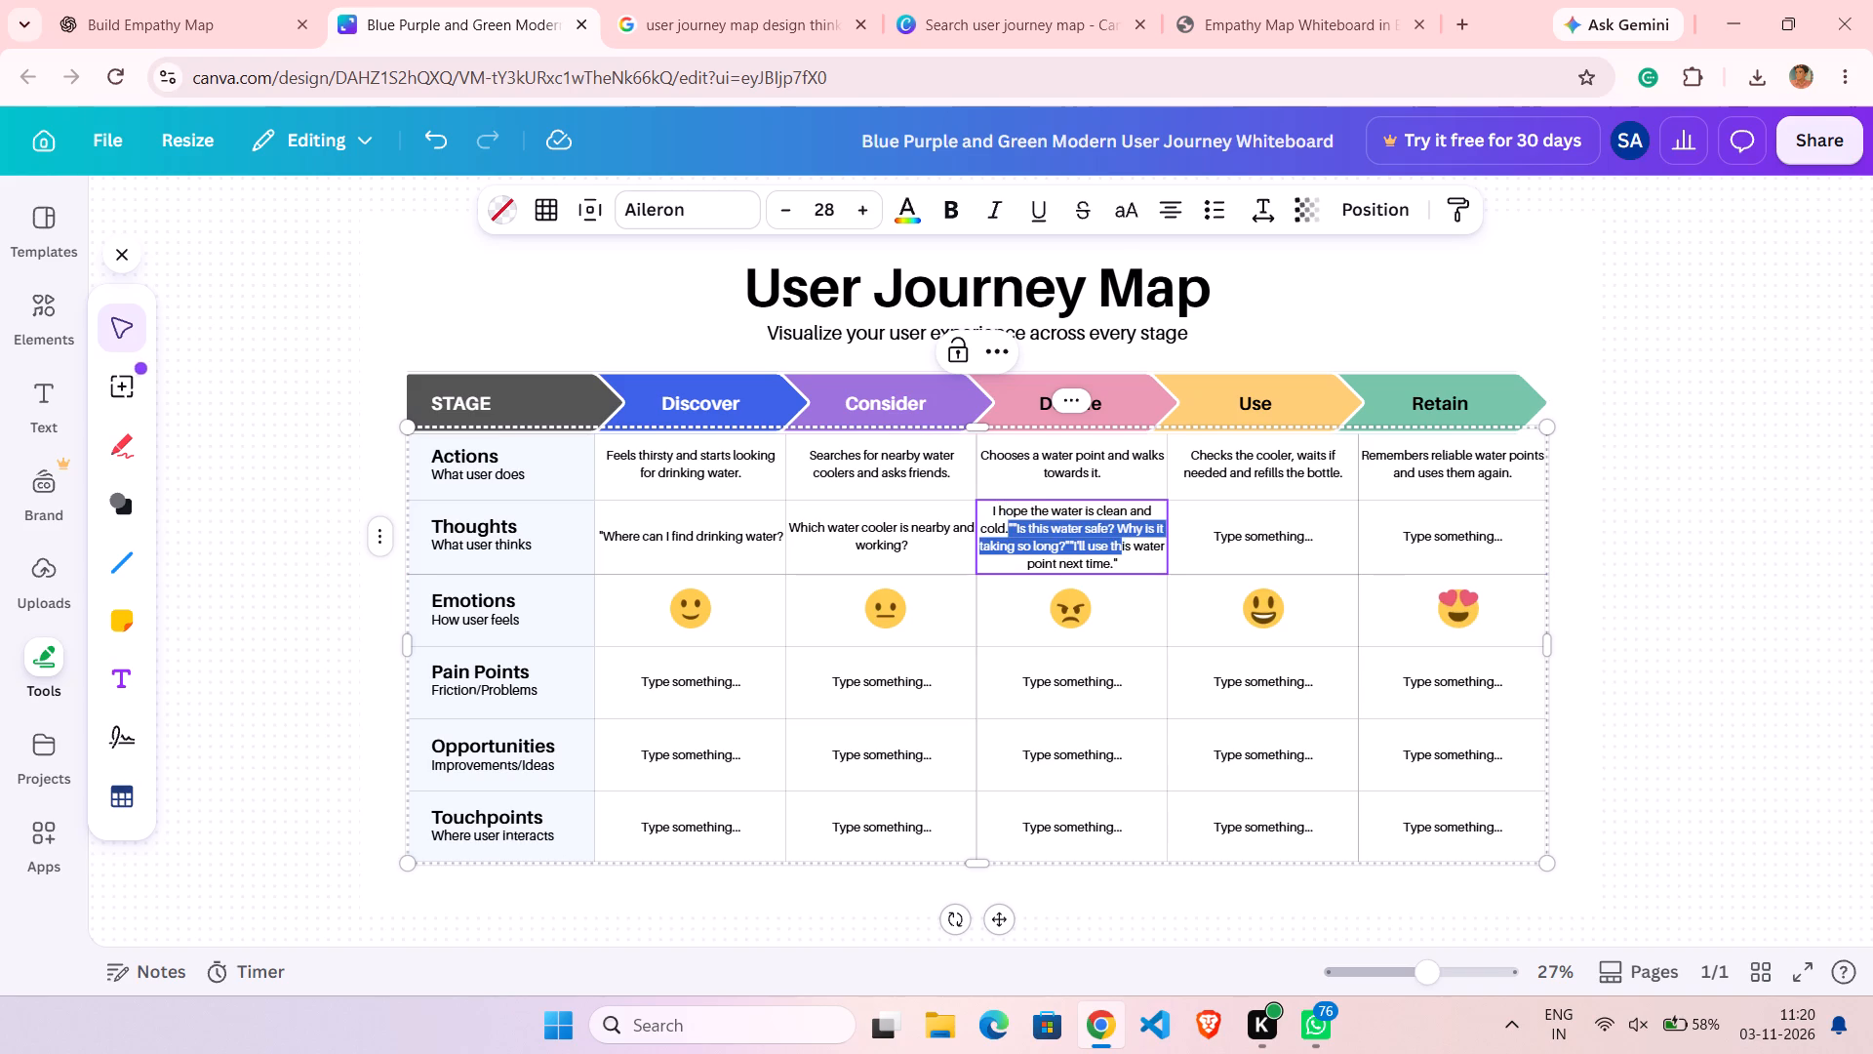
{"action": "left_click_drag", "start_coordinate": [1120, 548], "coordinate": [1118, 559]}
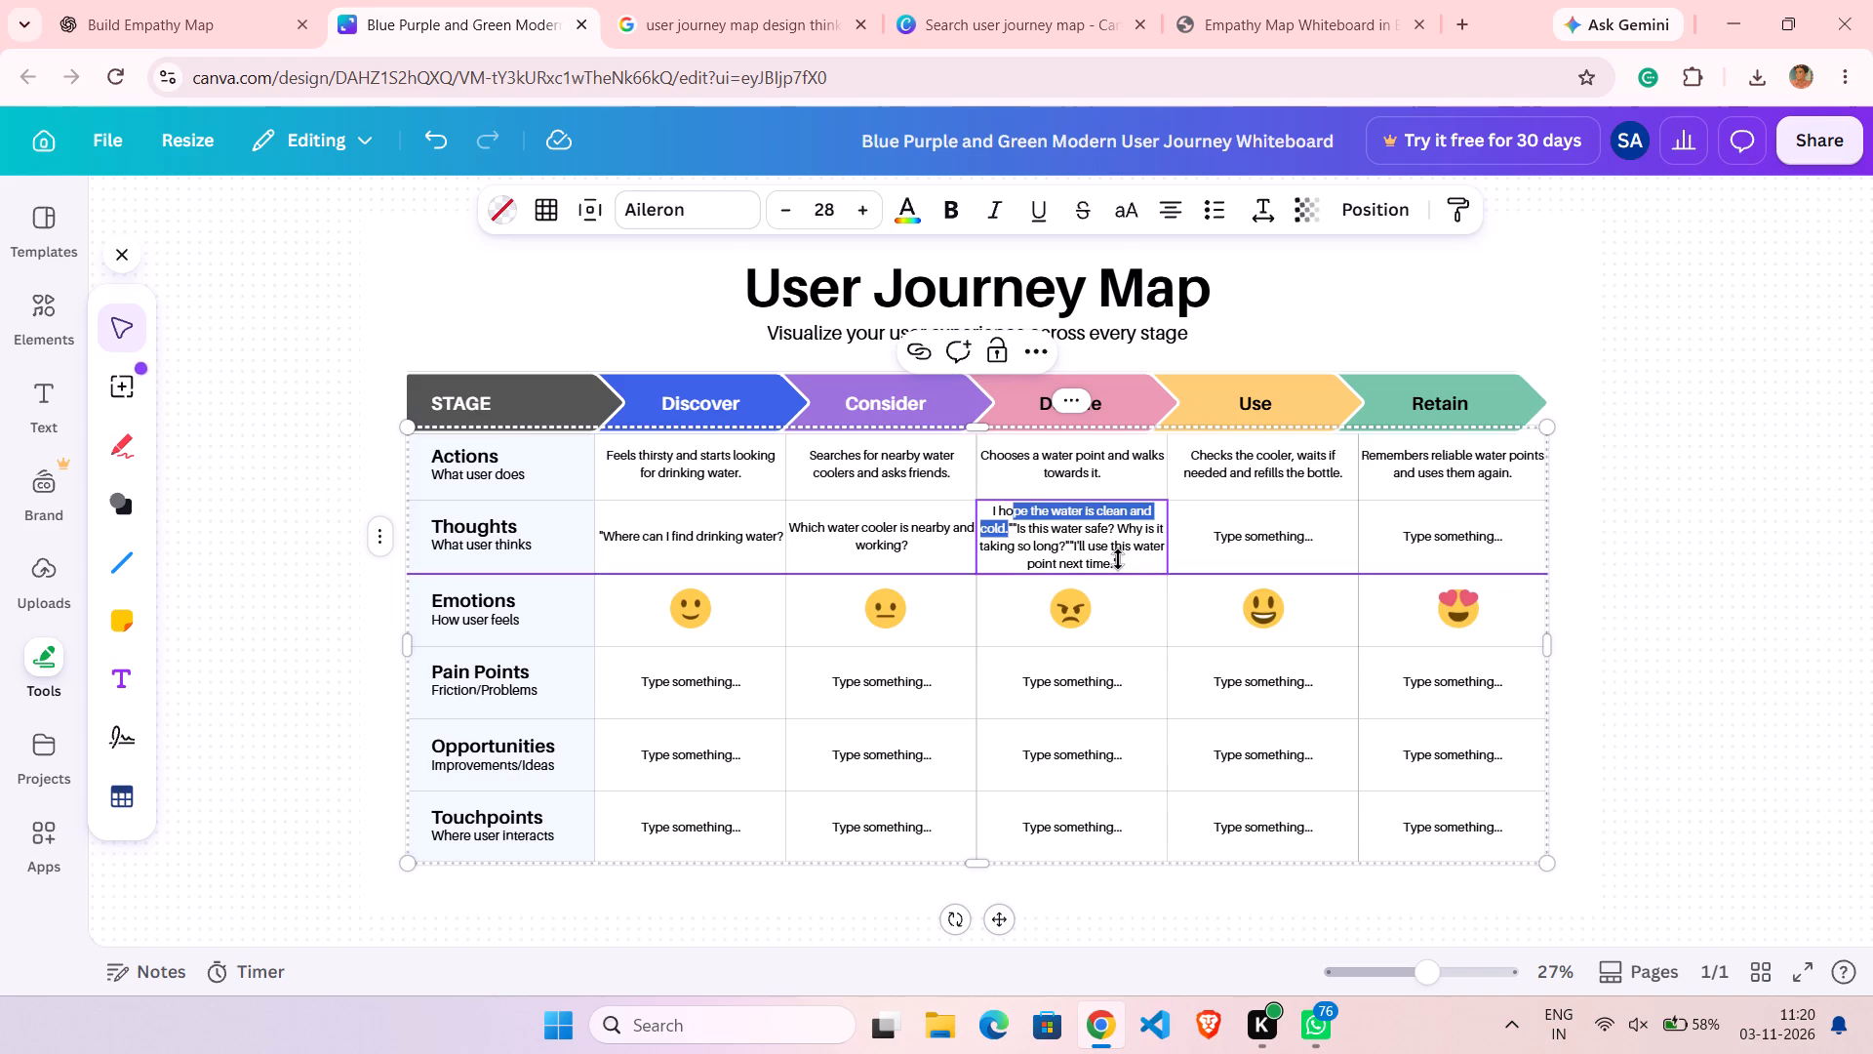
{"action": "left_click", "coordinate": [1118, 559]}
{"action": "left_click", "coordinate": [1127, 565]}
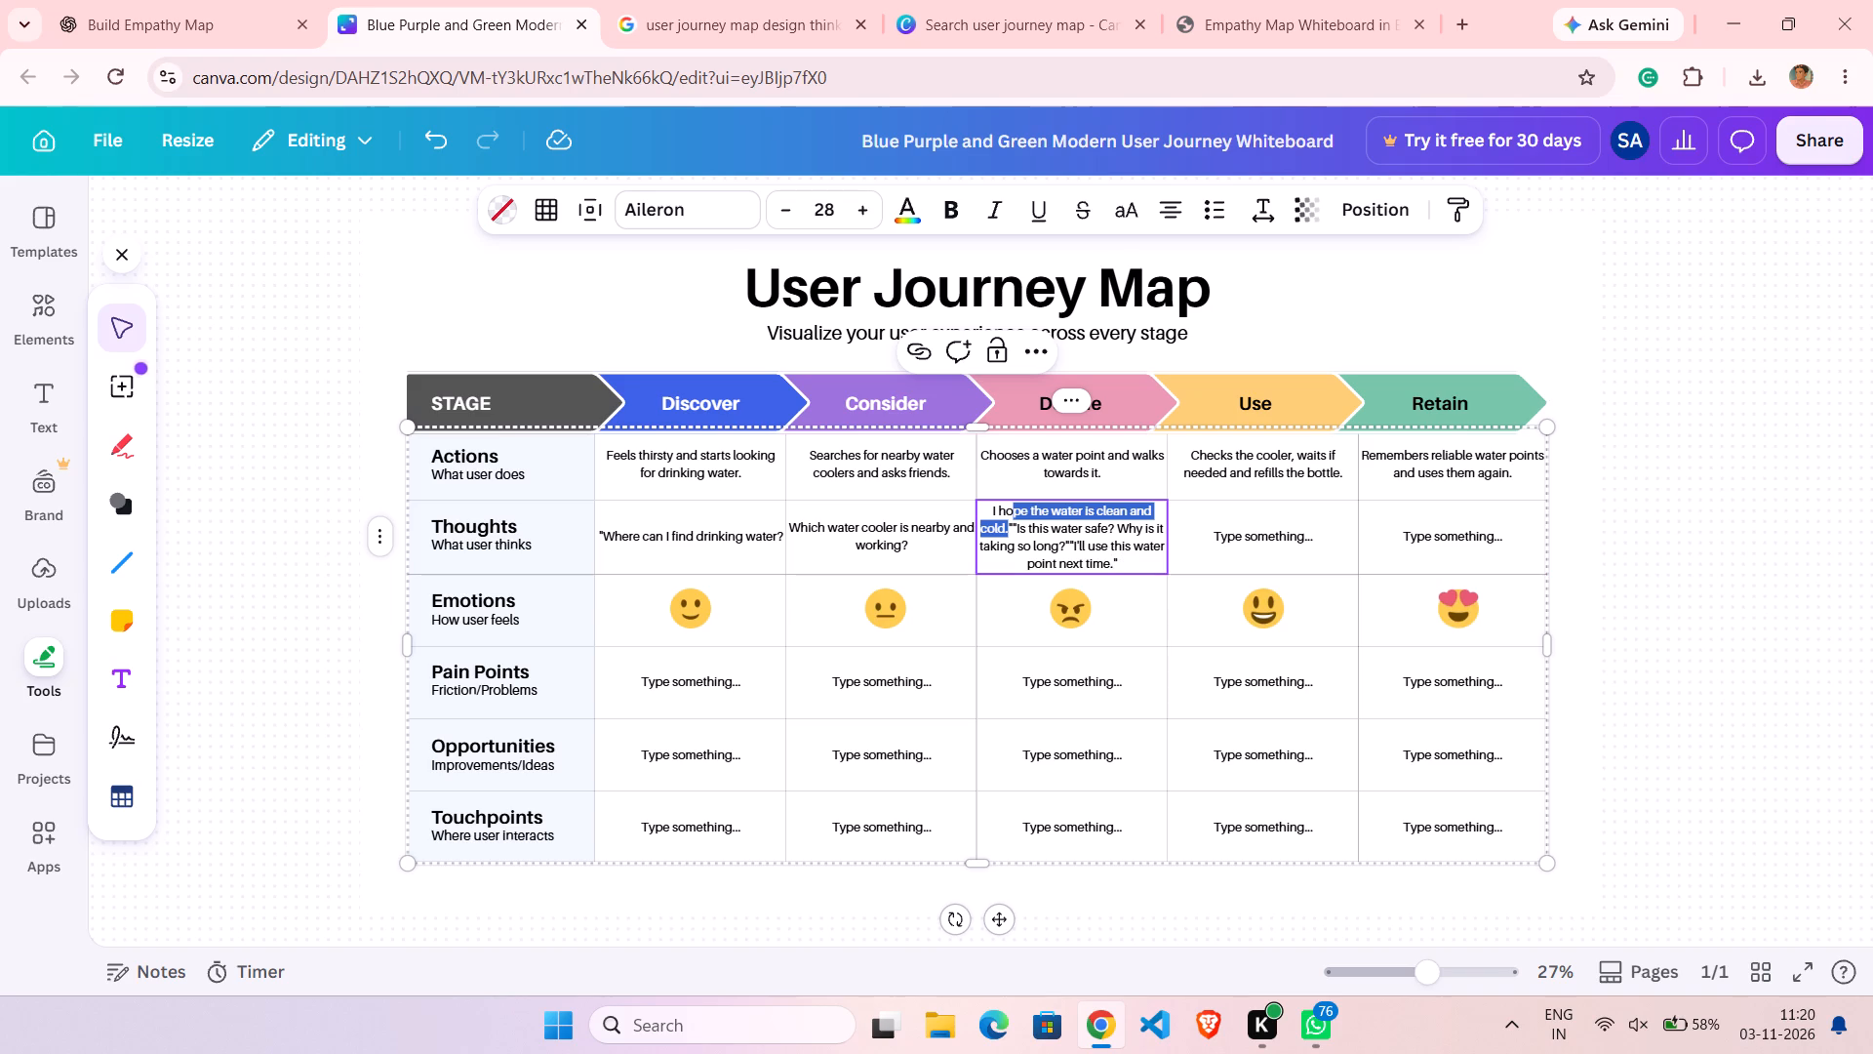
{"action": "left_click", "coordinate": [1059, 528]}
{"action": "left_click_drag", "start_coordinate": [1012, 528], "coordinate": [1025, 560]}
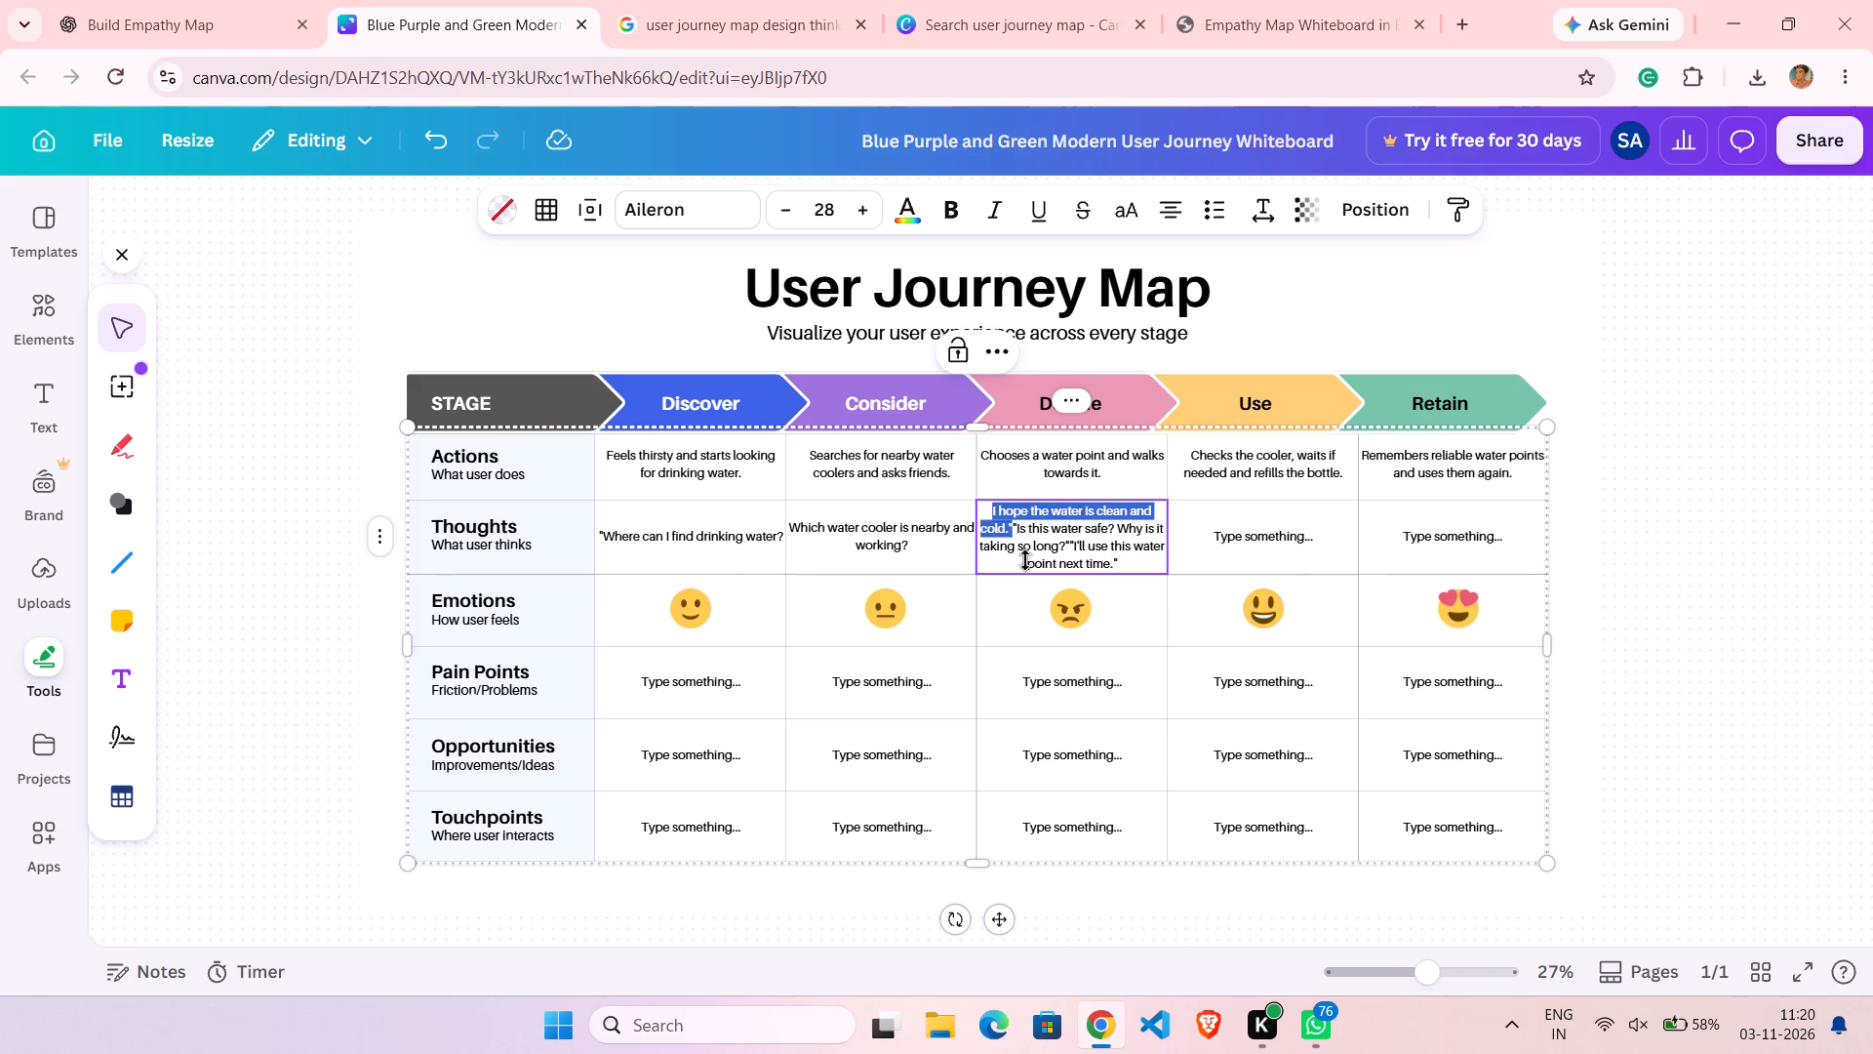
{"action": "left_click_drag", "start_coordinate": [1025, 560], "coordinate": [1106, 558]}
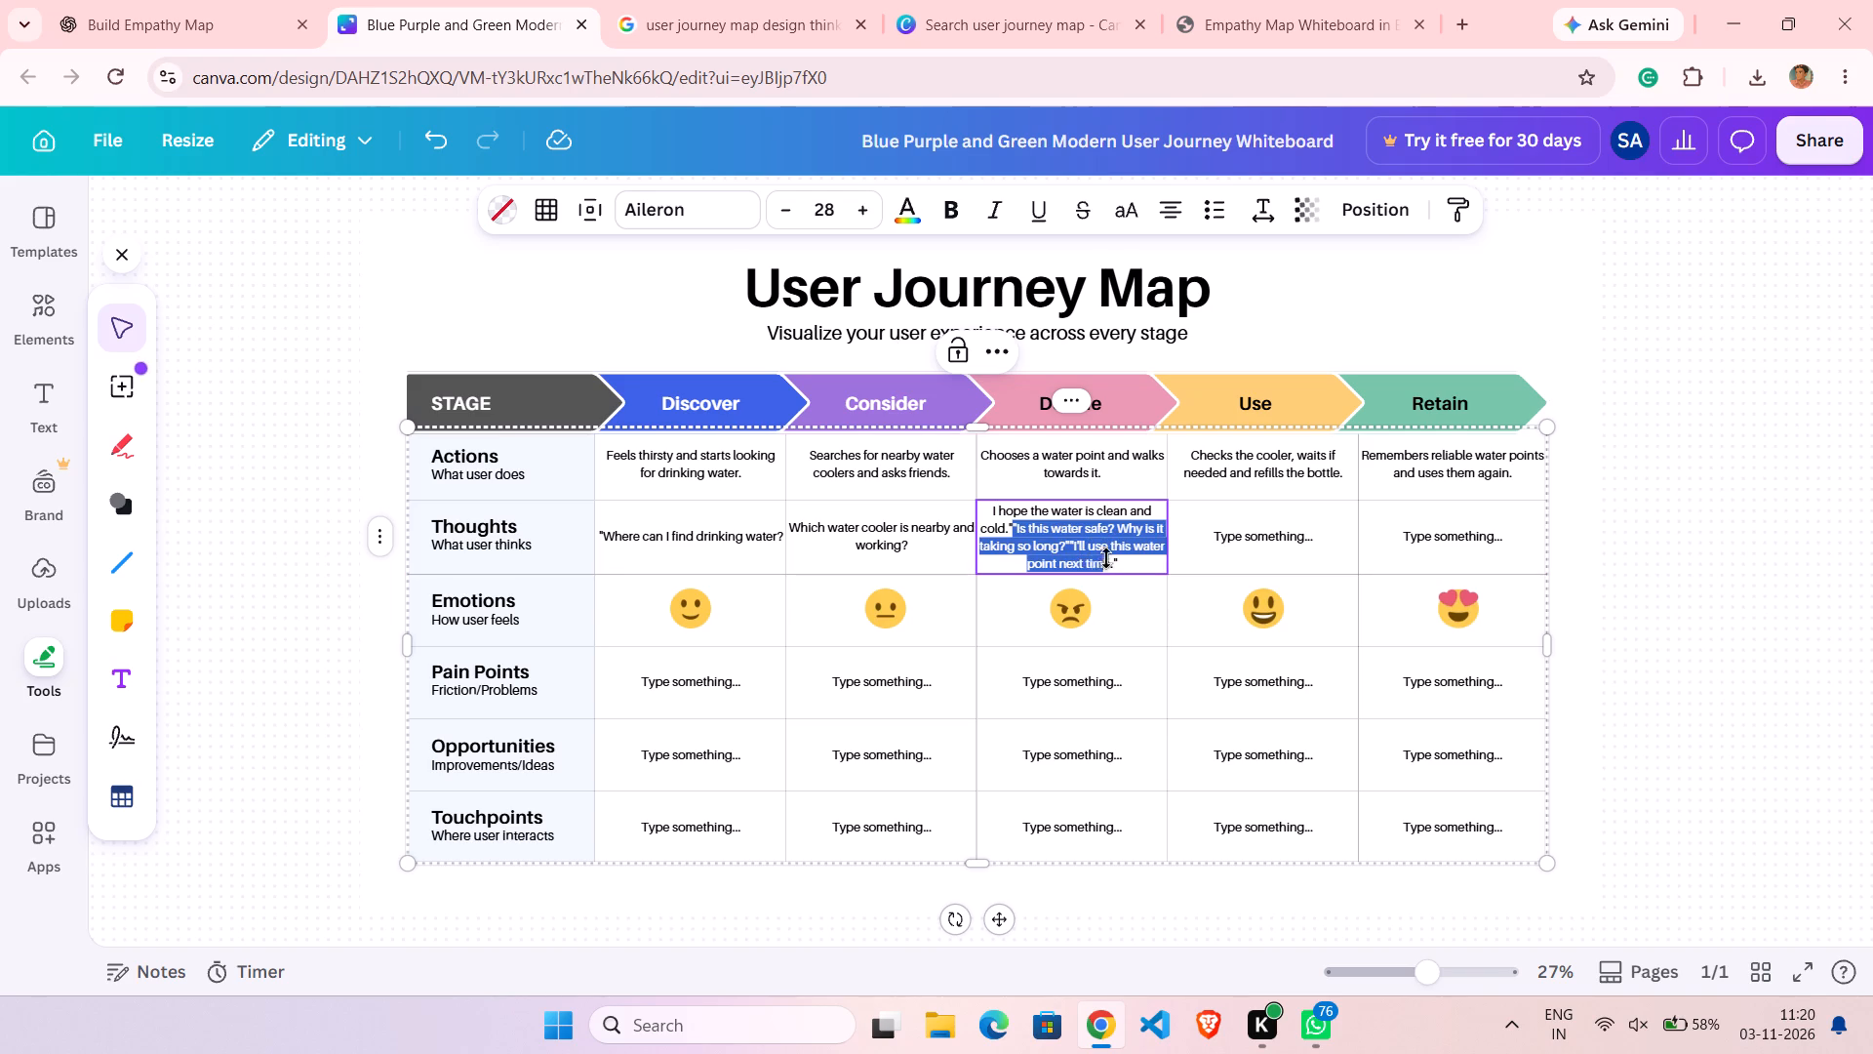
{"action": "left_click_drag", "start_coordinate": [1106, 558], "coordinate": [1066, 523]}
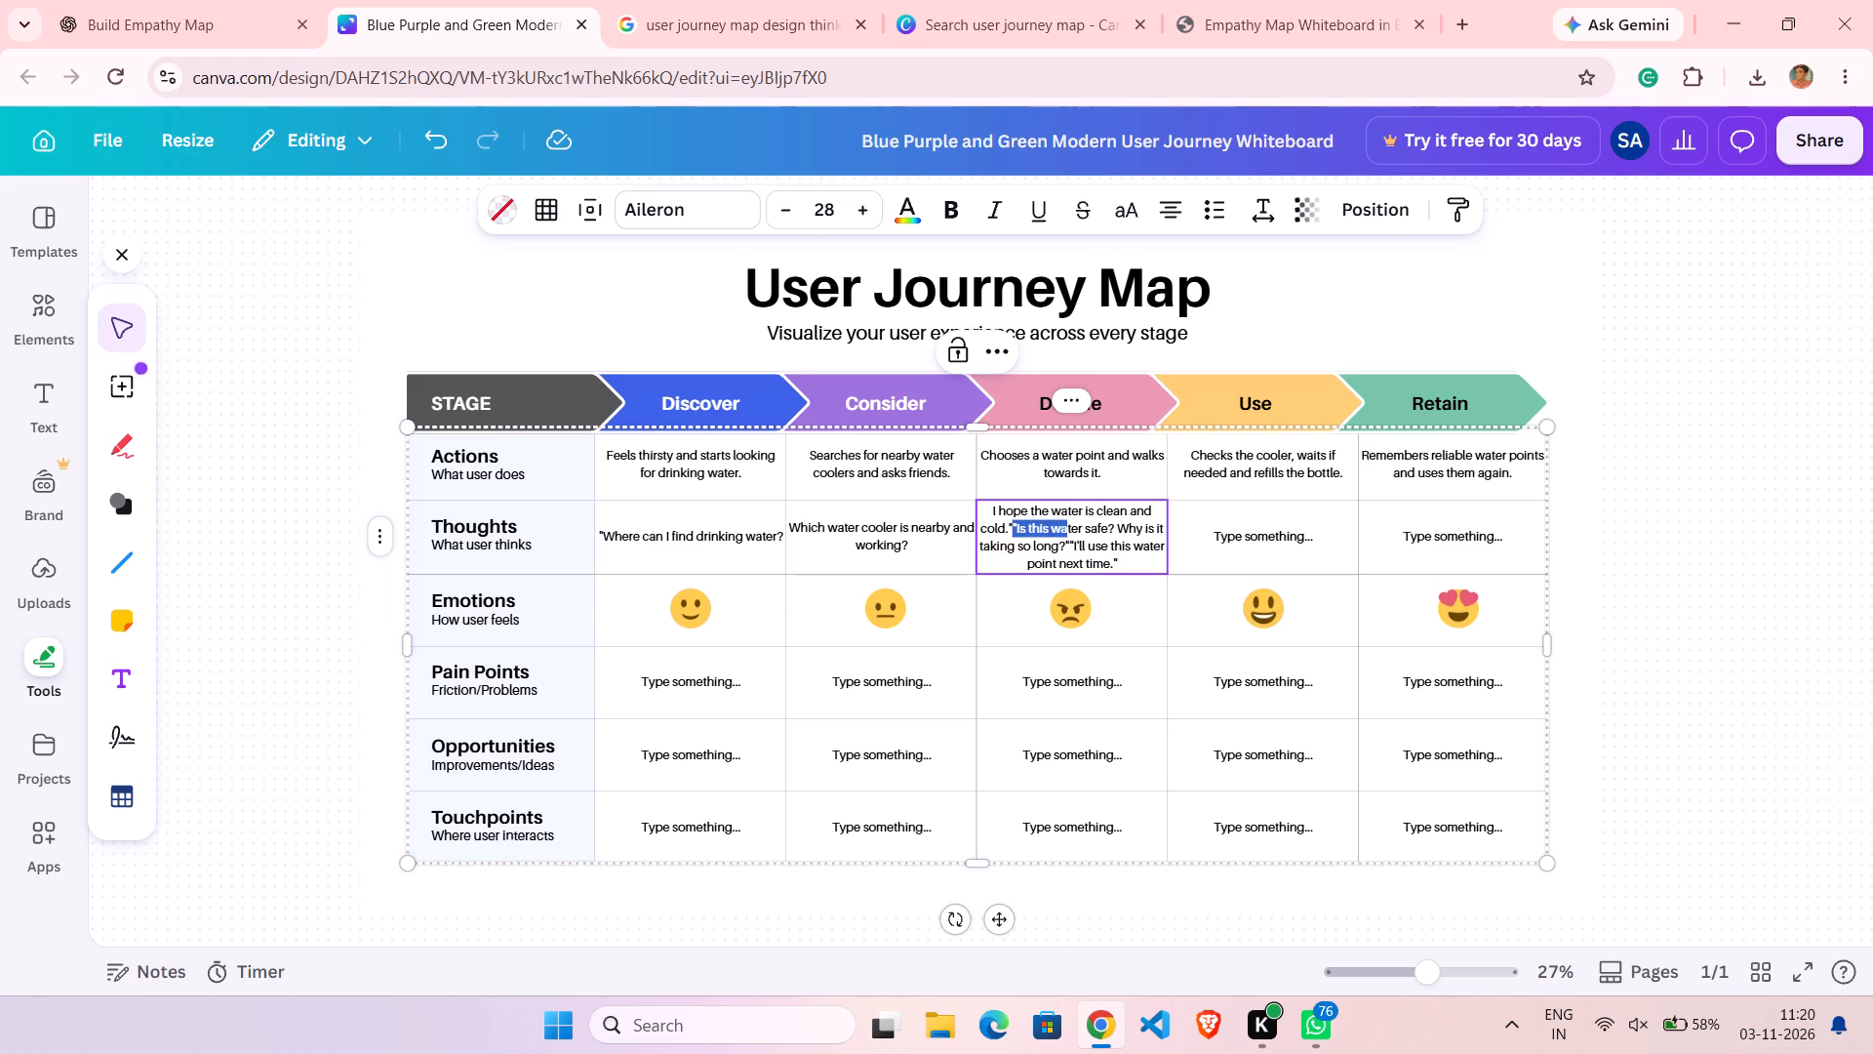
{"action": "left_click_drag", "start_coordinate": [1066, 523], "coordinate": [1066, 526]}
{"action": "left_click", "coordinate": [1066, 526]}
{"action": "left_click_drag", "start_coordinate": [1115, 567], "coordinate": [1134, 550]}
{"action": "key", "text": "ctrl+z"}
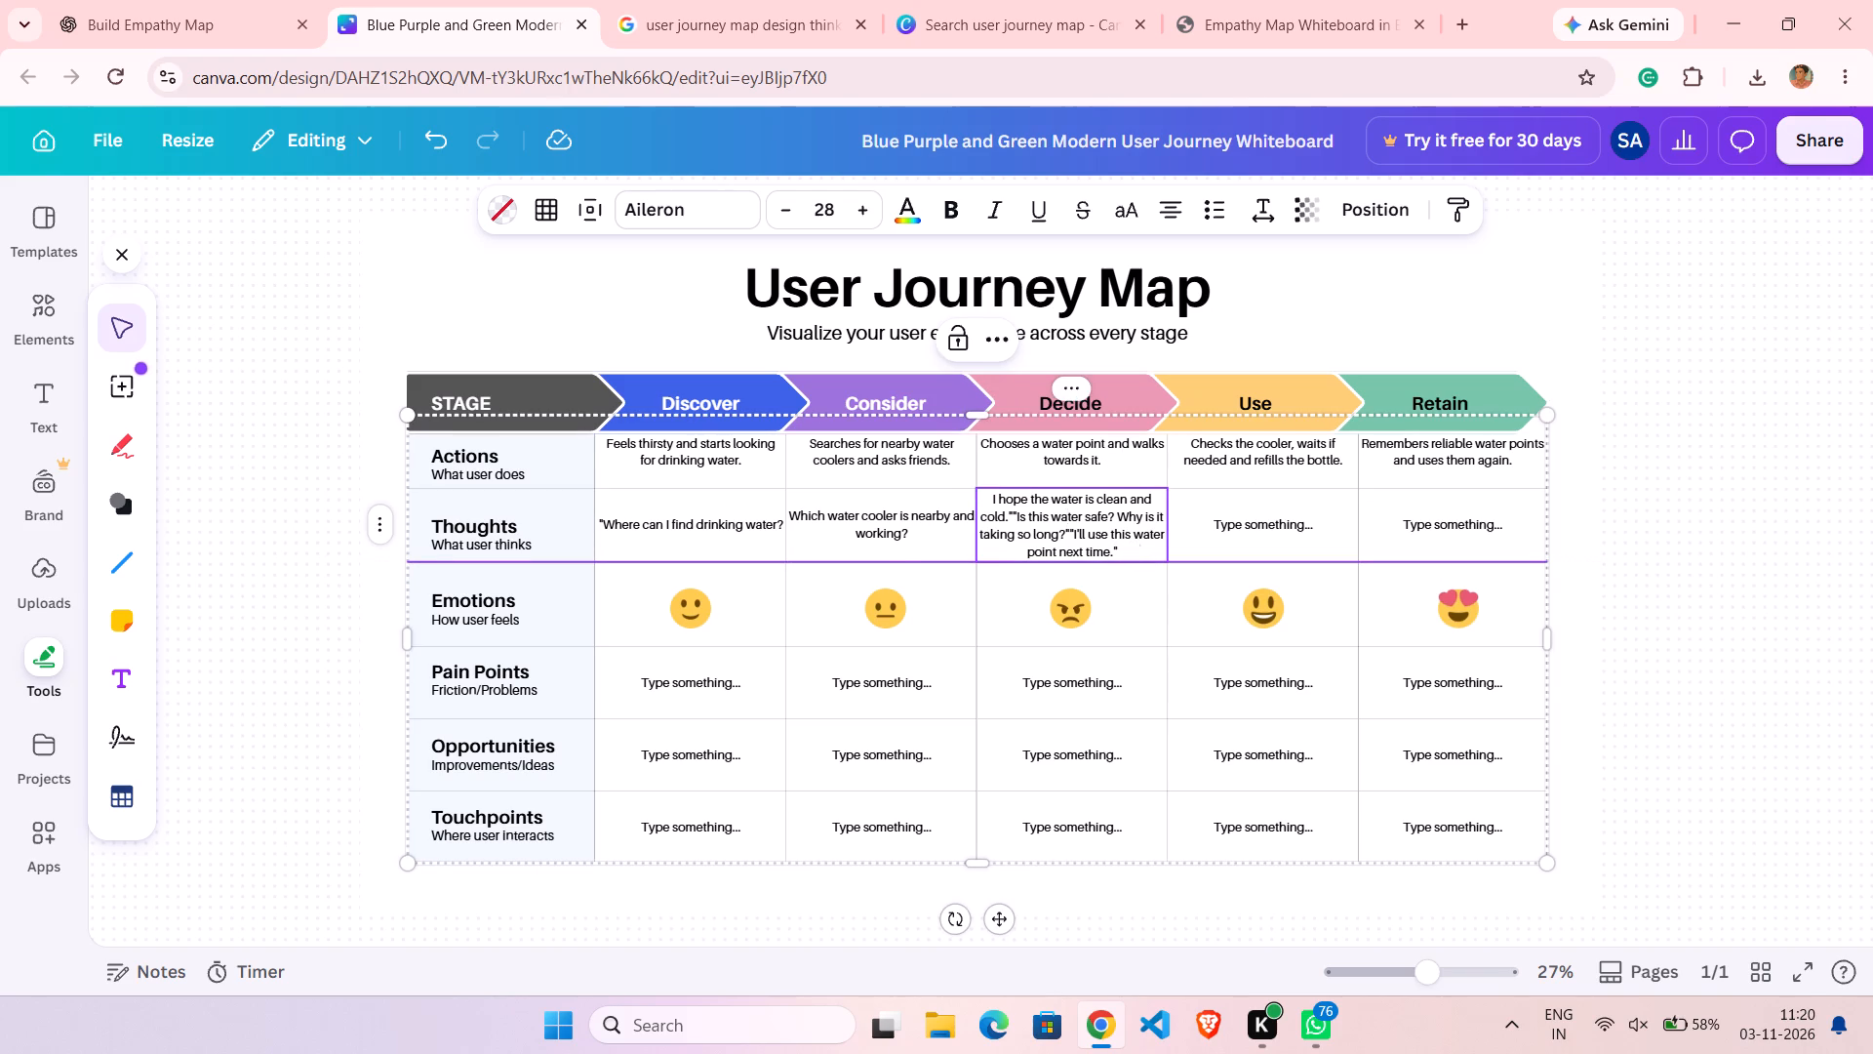
Delete everything after "I hope the water is clean and cold." in the Decide column's Thoughts cell.
{"action": "left_click", "coordinate": [1100, 540]}
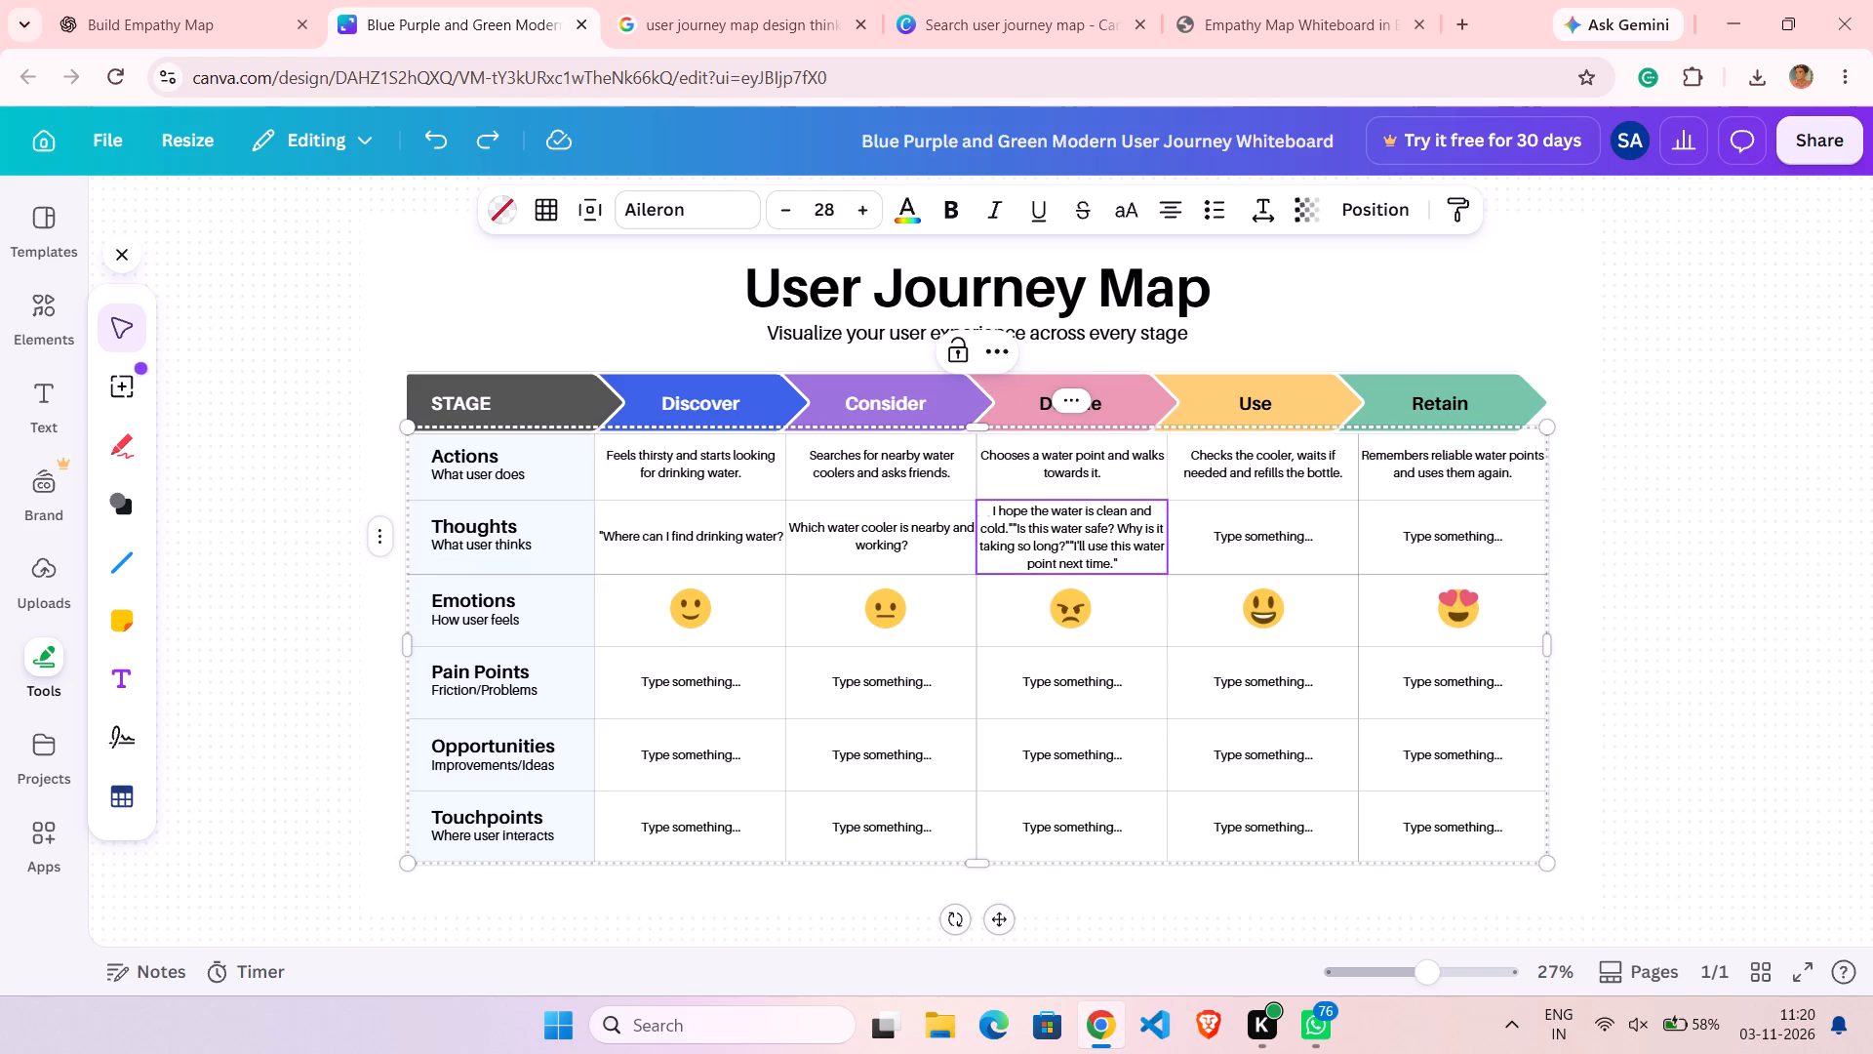
{"action": "left_click_drag", "start_coordinate": [1008, 528], "coordinate": [1074, 553]}
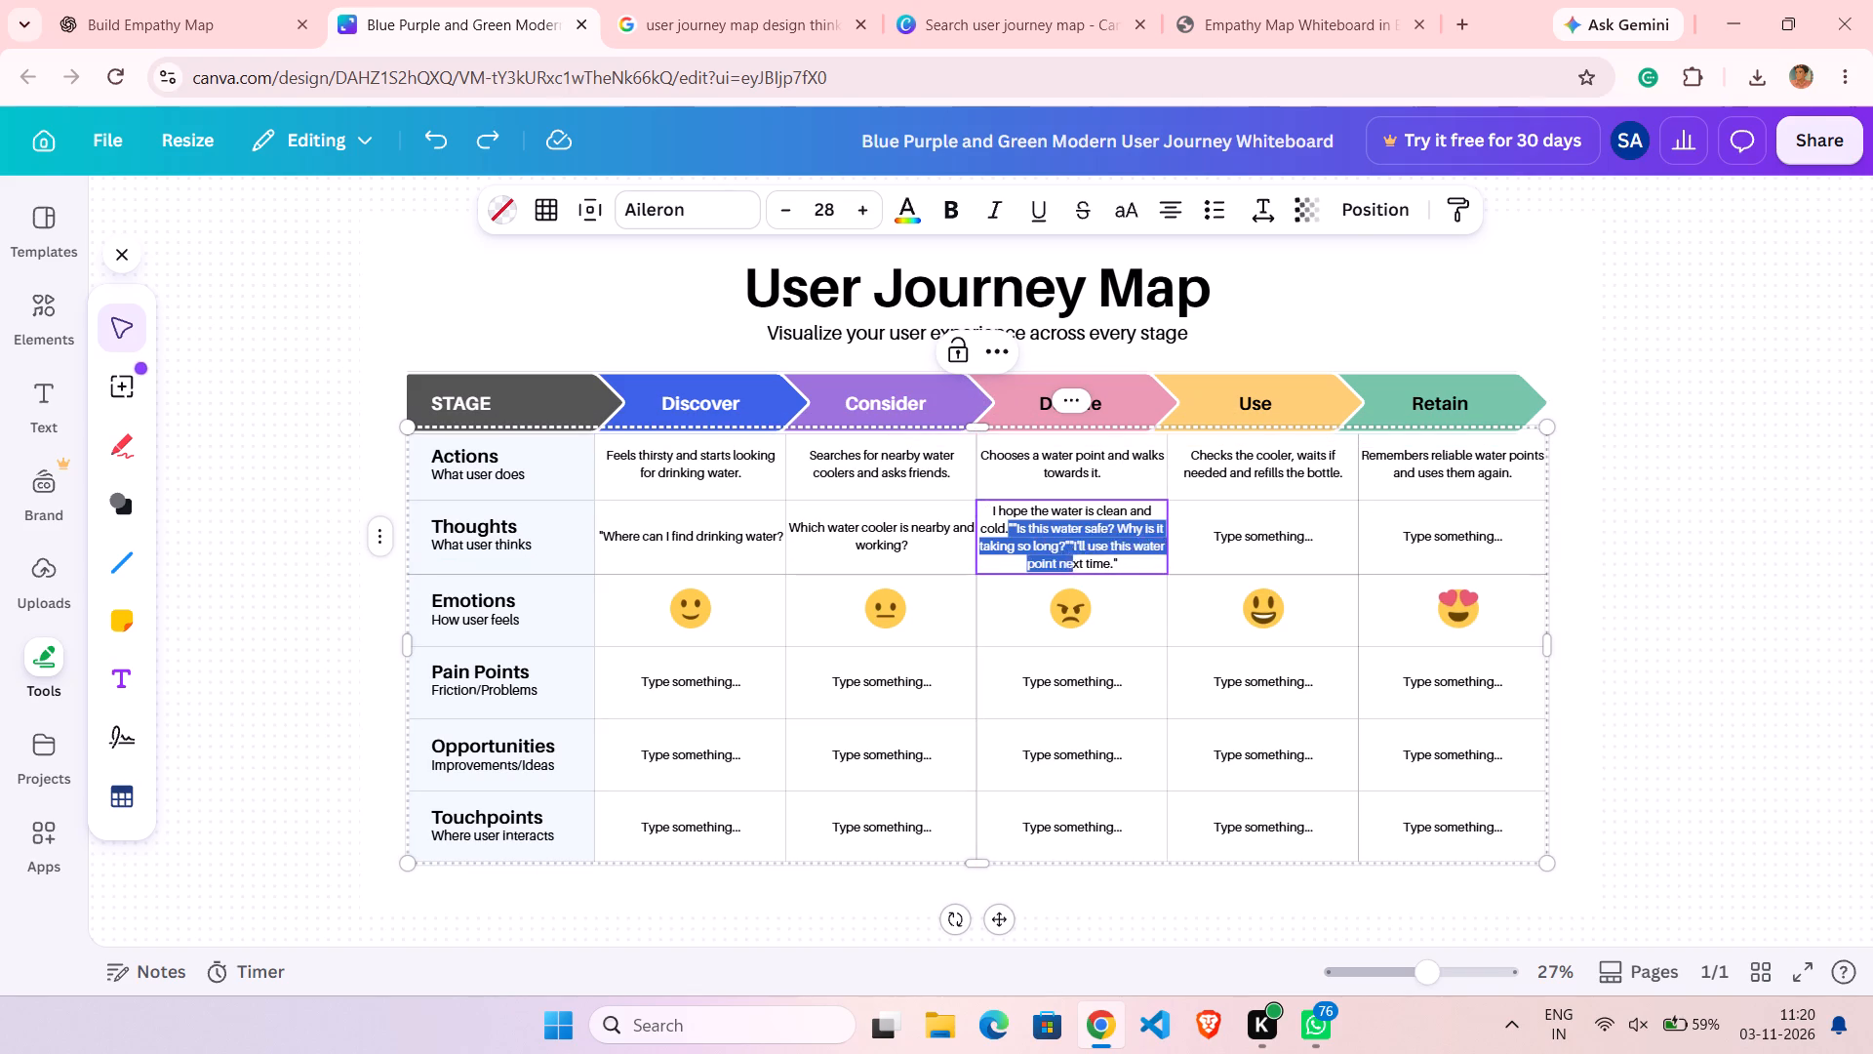
{"action": "left_click_drag", "start_coordinate": [1074, 553], "coordinate": [1054, 549]}
{"action": "key", "text": "BackSpace"}
{"action": "key", "text": "Delete"}
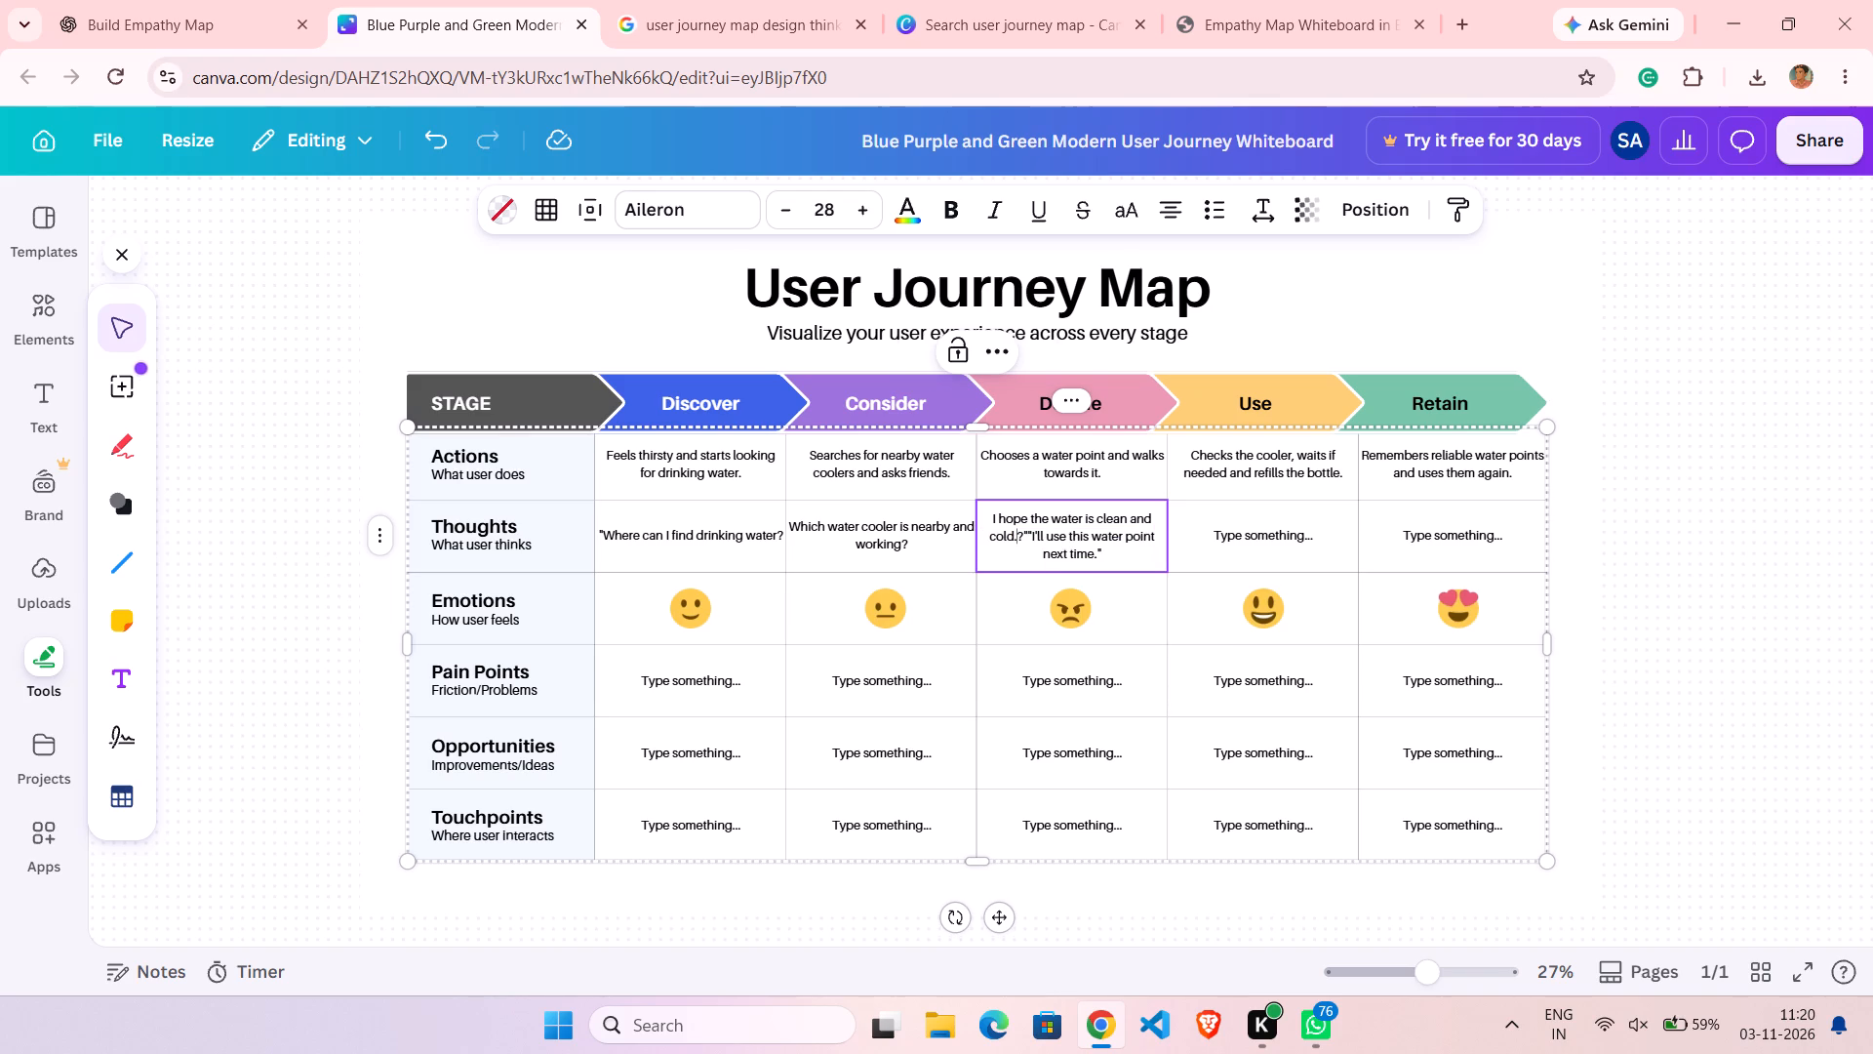
{"action": "key", "text": "Delete"}
{"action": "key", "text": "Delete"}
{"action": "key", "text": "Delete"}
{"action": "key", "text": "Delete"}
{"action": "key", "text": "Delete"}
{"action": "key", "text": "Delete"}
{"action": "key", "text": "Delete"}
{"action": "key", "text": "Delete"}
{"action": "key", "text": "Delete"}
{"action": "key", "text": "Delete"}
{"action": "key", "text": "Delete"}
{"action": "key", "text": "Delete"}
{"action": "key", "text": "Delete"}
{"action": "key", "text": "Delete"}
{"action": "key", "text": "Delete"}
{"action": "key", "text": "Delete"}
{"action": "key", "text": "Delete"}
{"action": "key", "text": "Delete"}
{"action": "key", "text": "Delete"}
{"action": "key", "text": "Delete"}
{"action": "key", "text": "Delete"}
{"action": "key", "text": "Delete"}
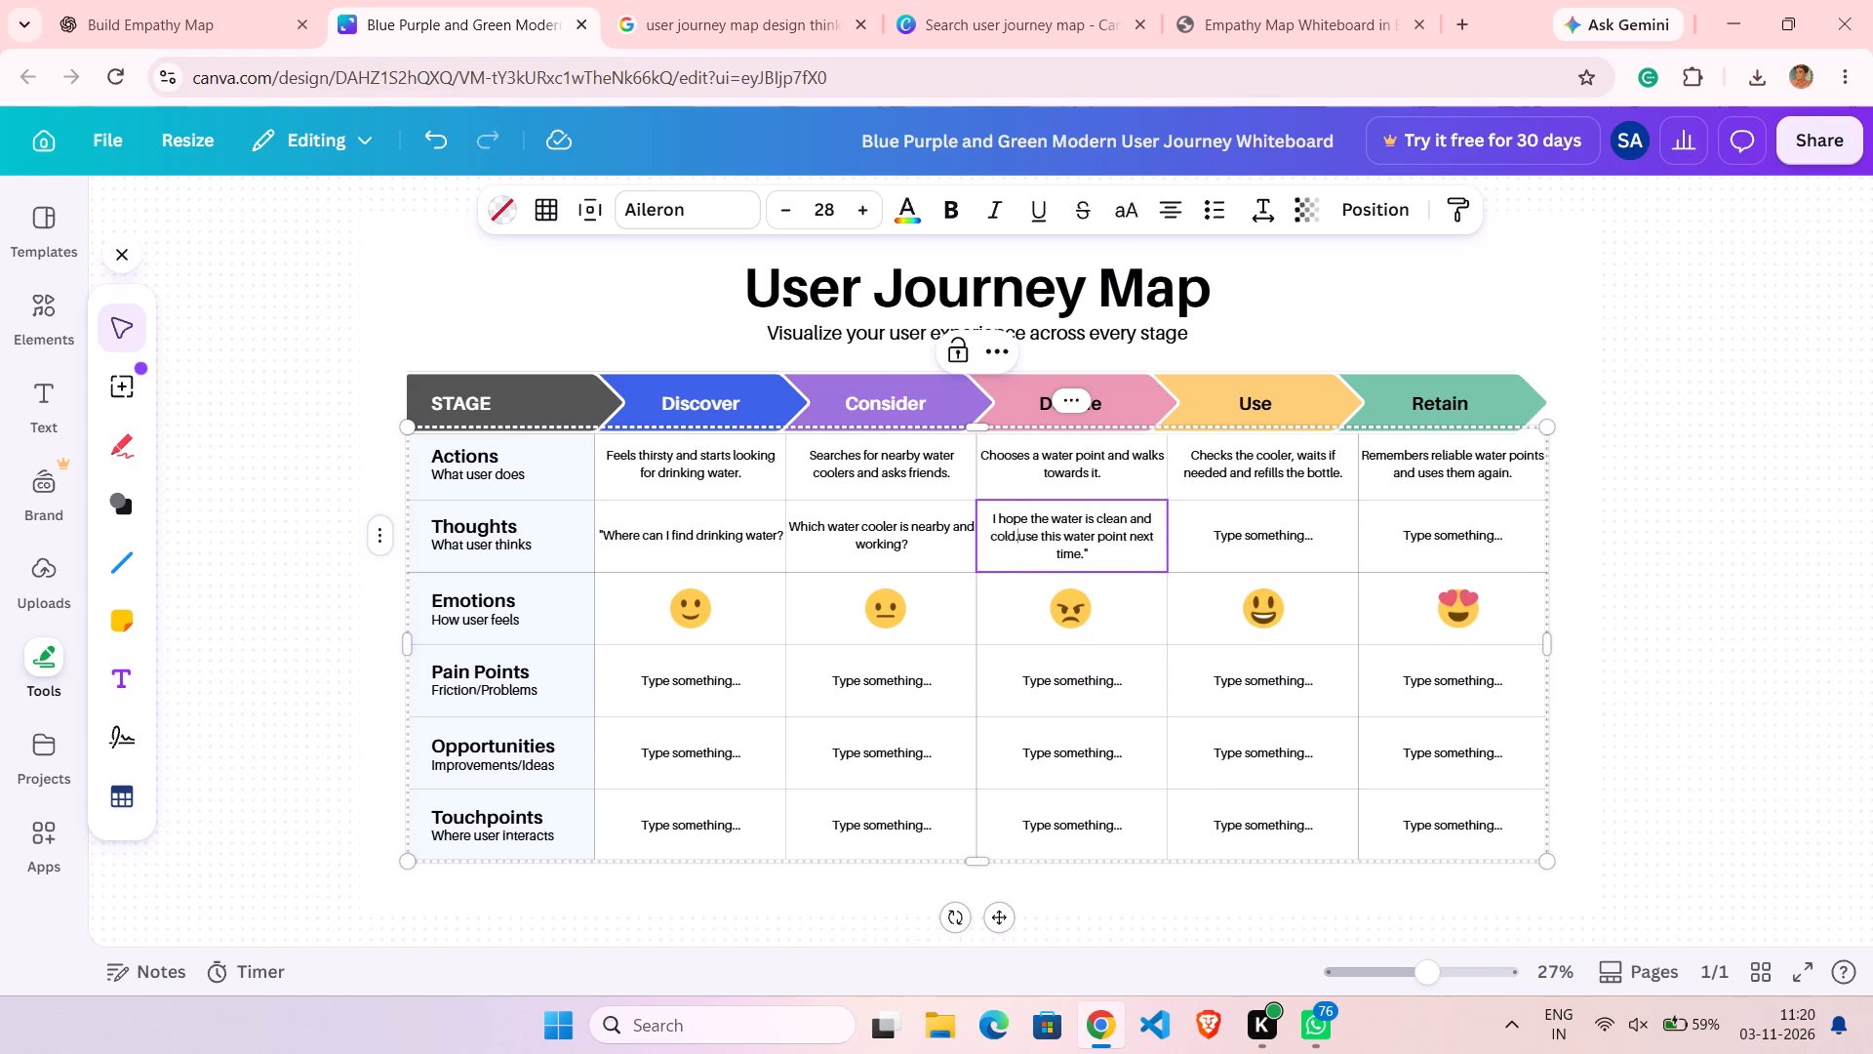
{"action": "key", "text": "Delete"}
{"action": "key", "text": "Delete"}
{"action": "key", "text": "Delete"}
{"action": "key", "text": "Delete"}
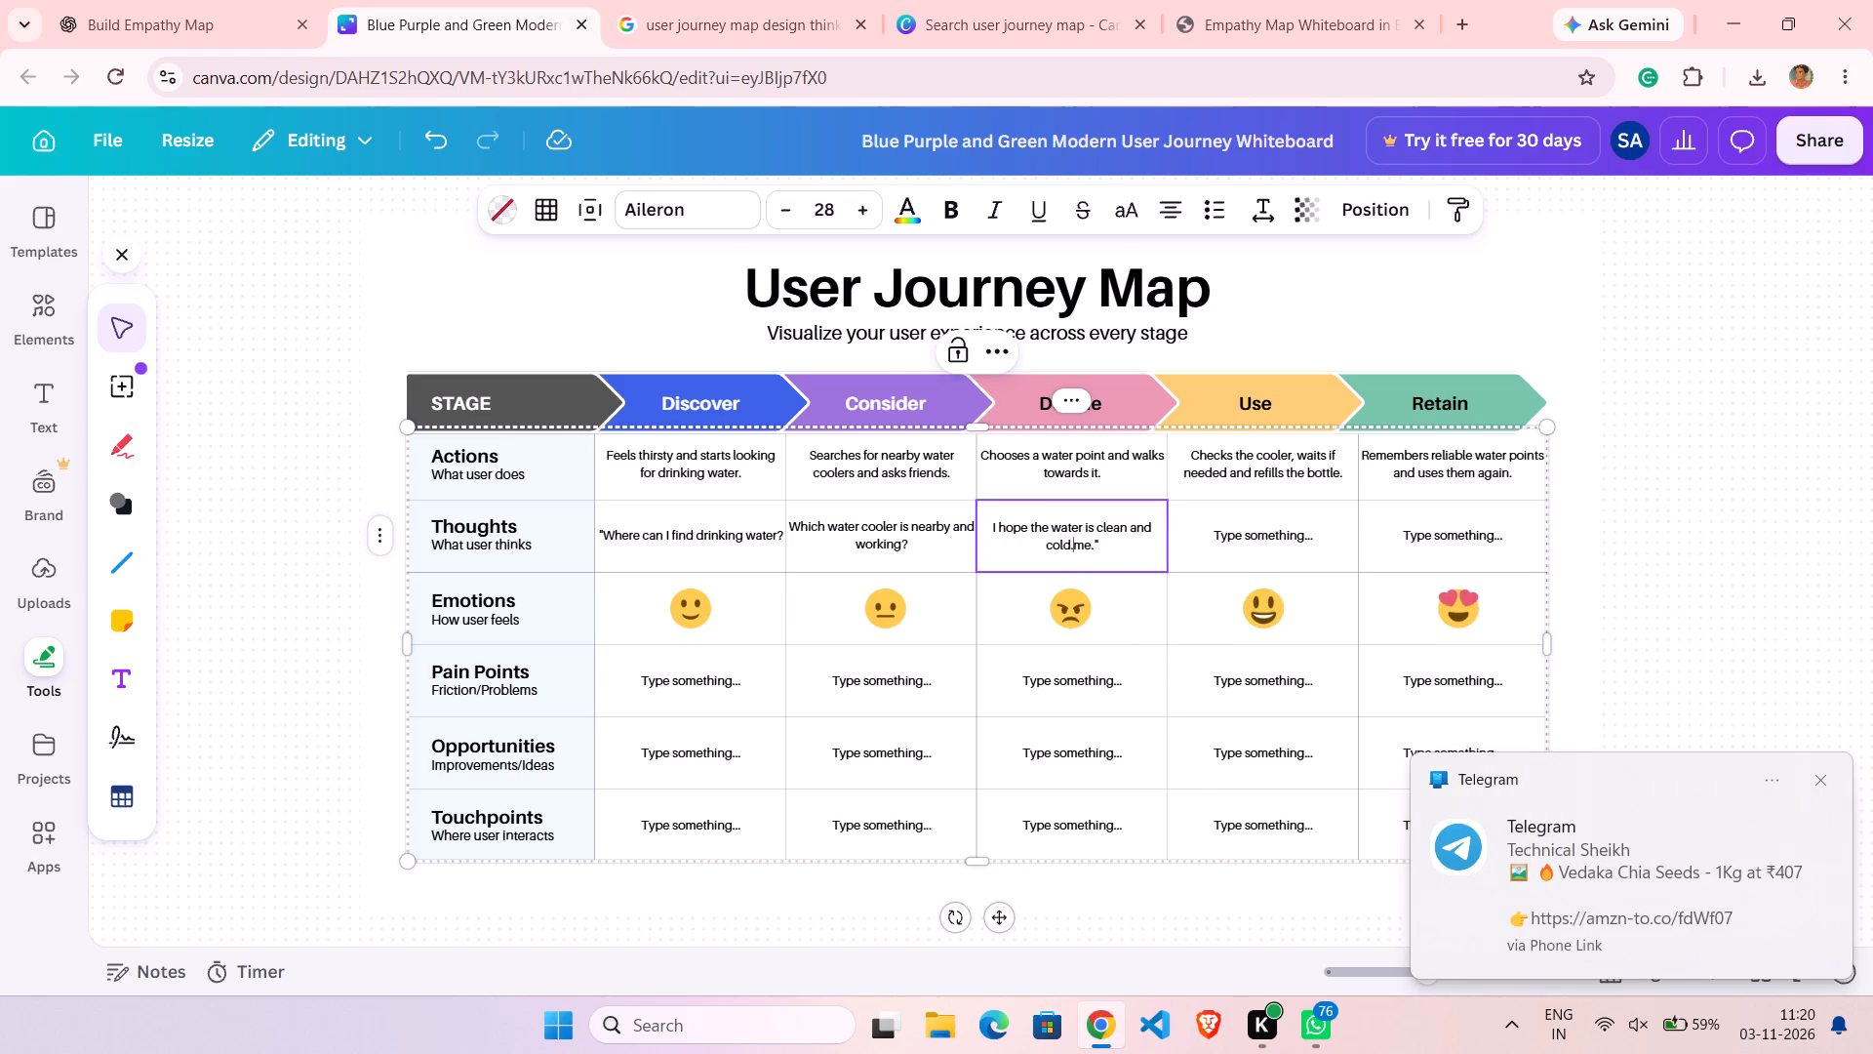
{"action": "key", "text": "Delete"}
{"action": "key", "text": "Delete"}
{"action": "key", "text": "Delete"}
{"action": "key", "text": "Delete"}
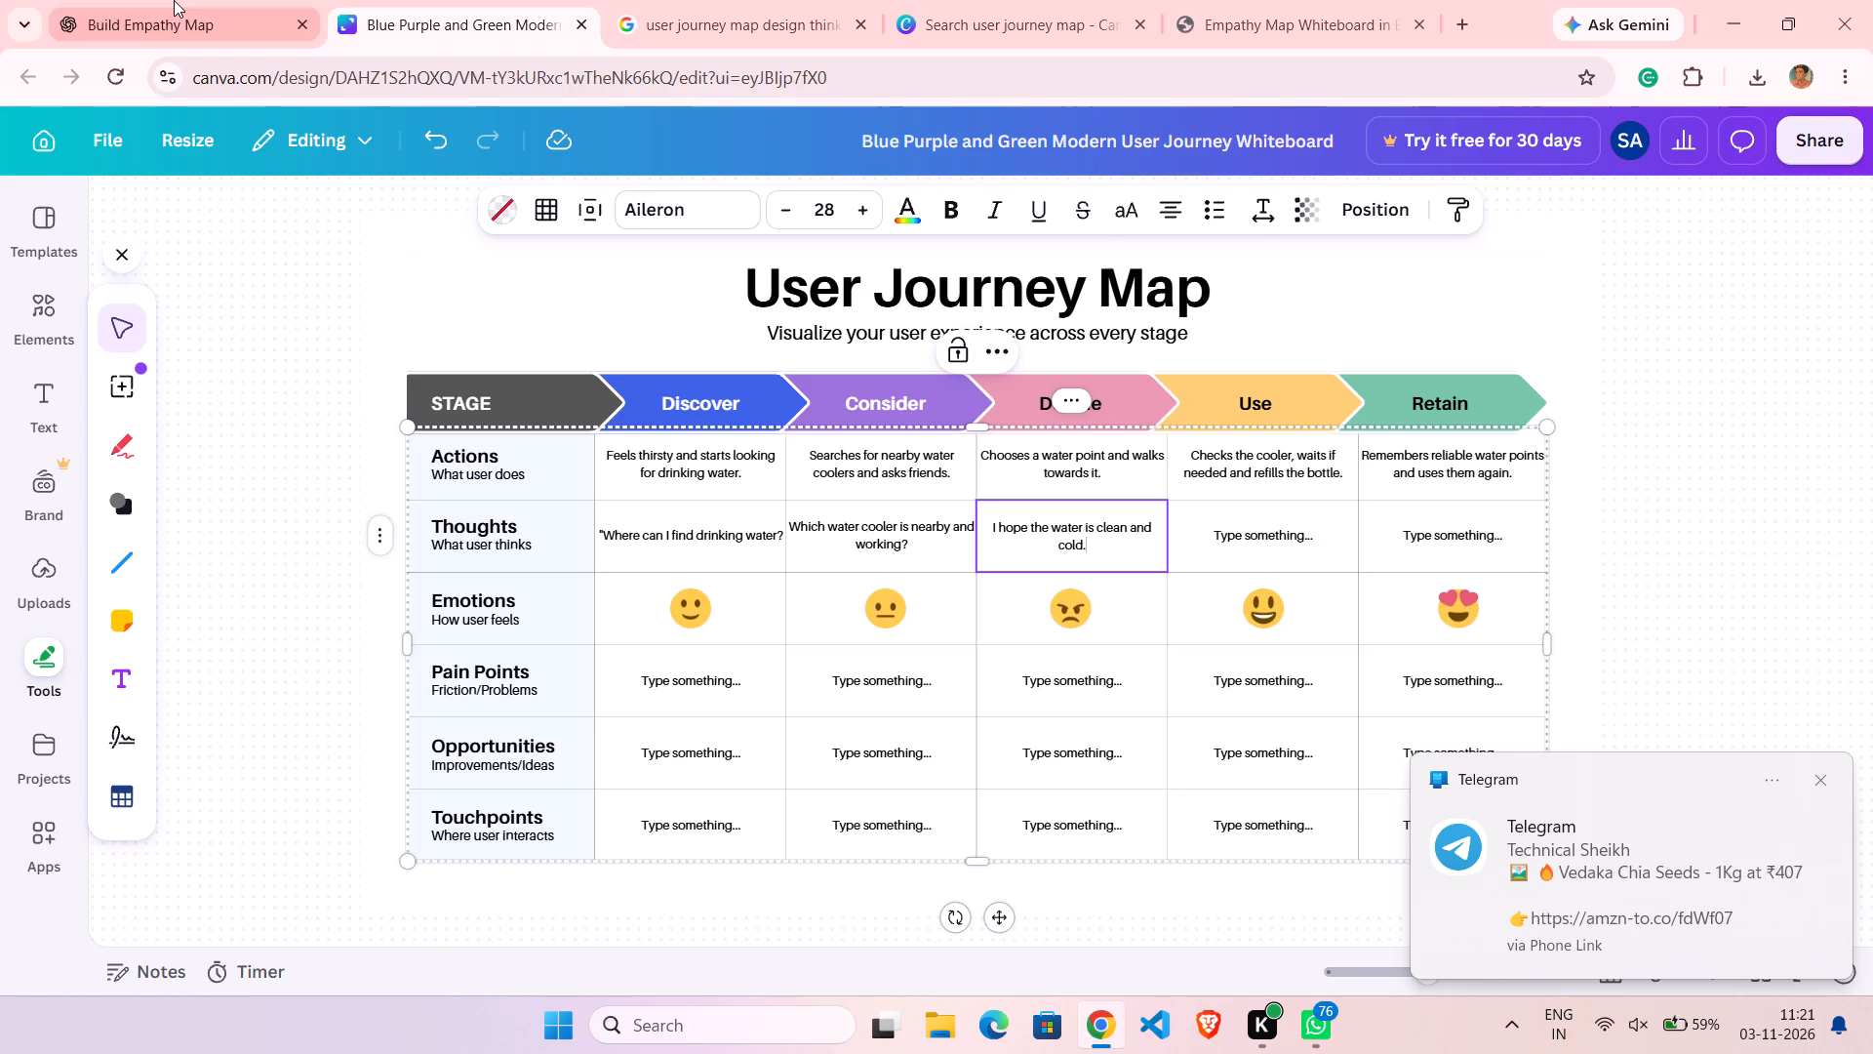
{"action": "left_click", "coordinate": [174, 0]}
{"action": "left_click", "coordinate": [1066, 602]}
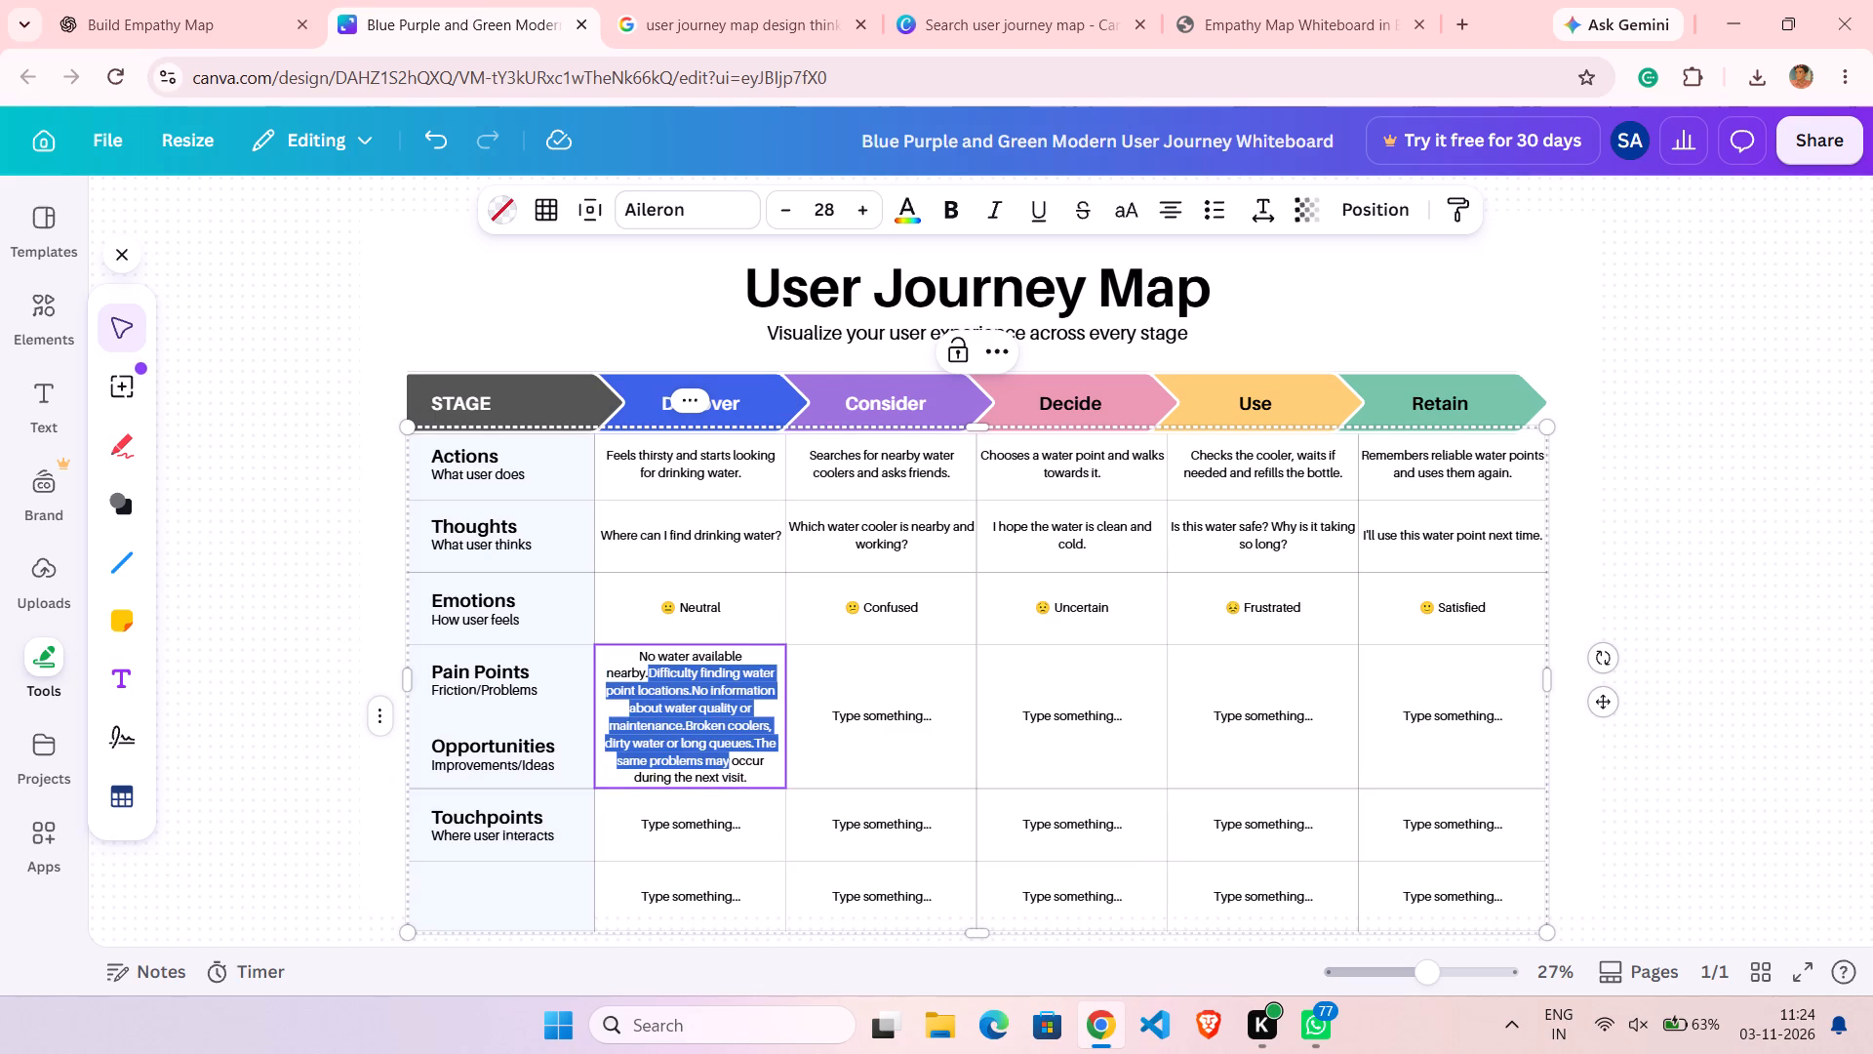
{"action": "left_click_drag", "start_coordinate": [726, 755], "coordinate": [745, 779]}
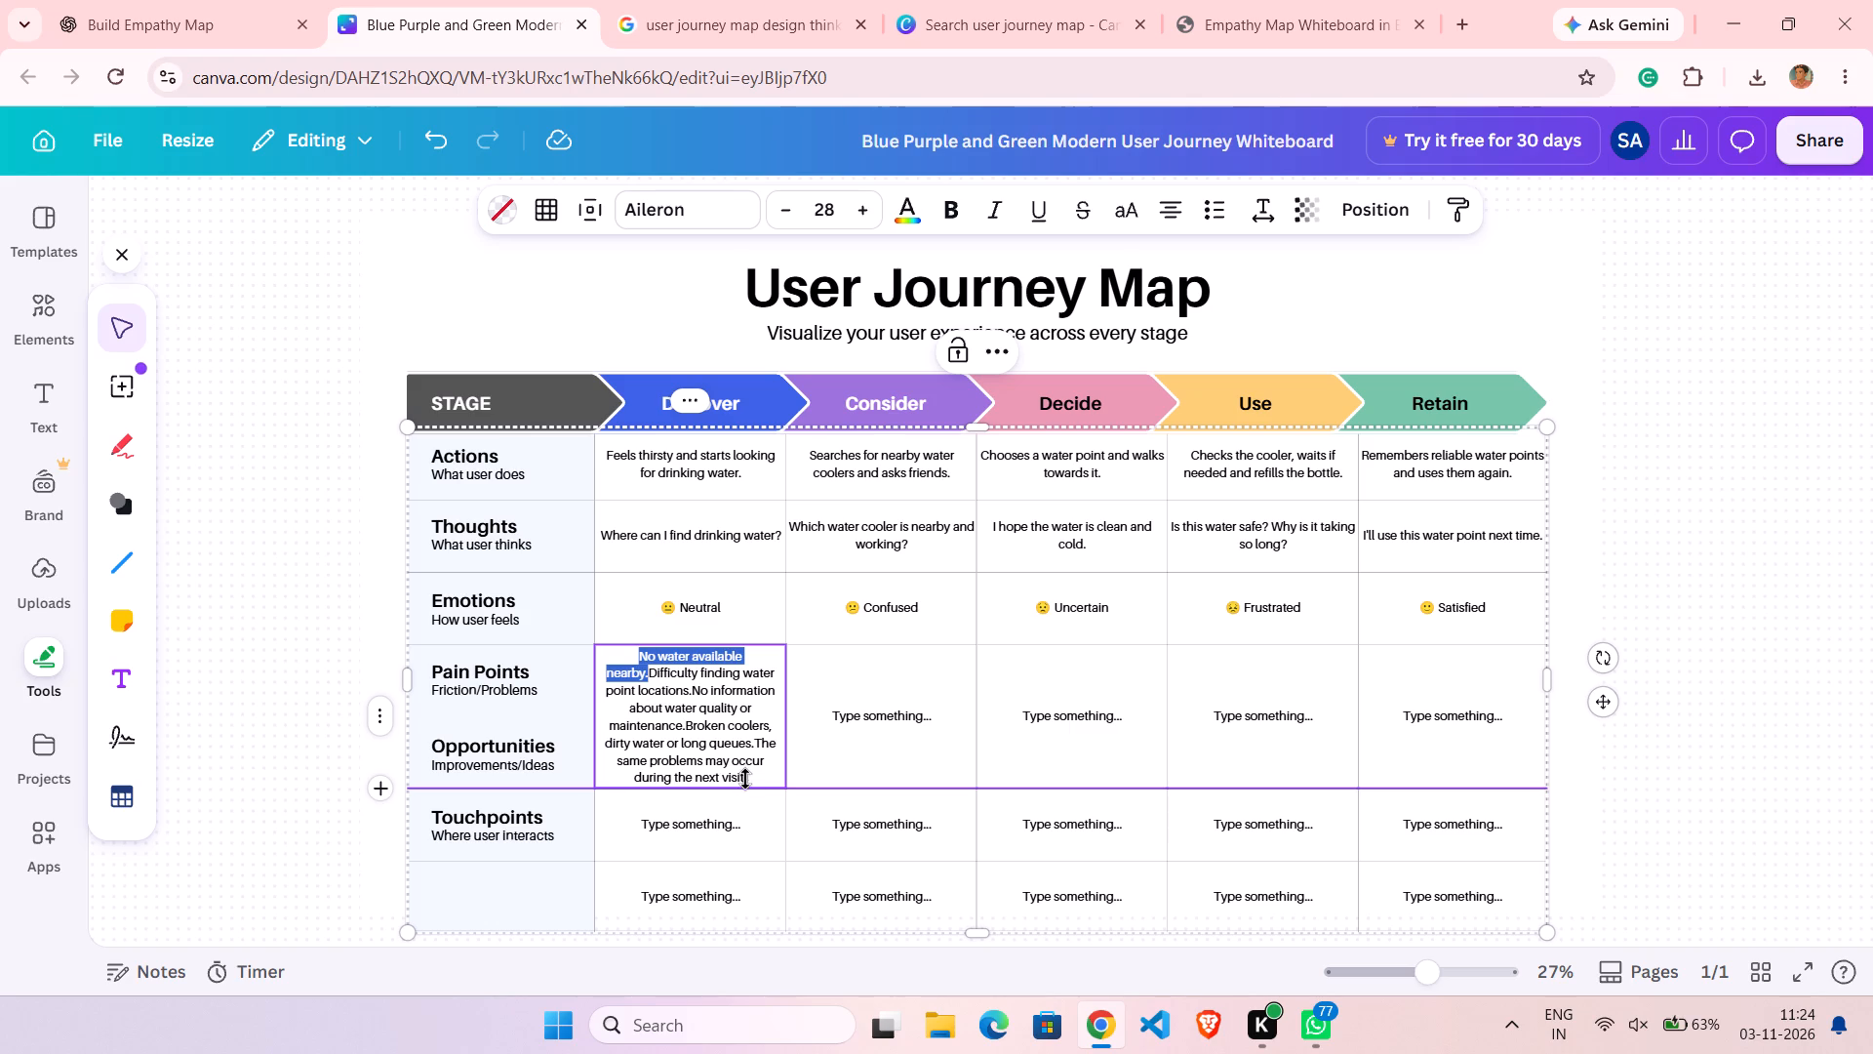
{"action": "left_click_drag", "start_coordinate": [745, 779], "coordinate": [722, 774]}
{"action": "left_click_drag", "start_coordinate": [722, 774], "coordinate": [708, 697]}
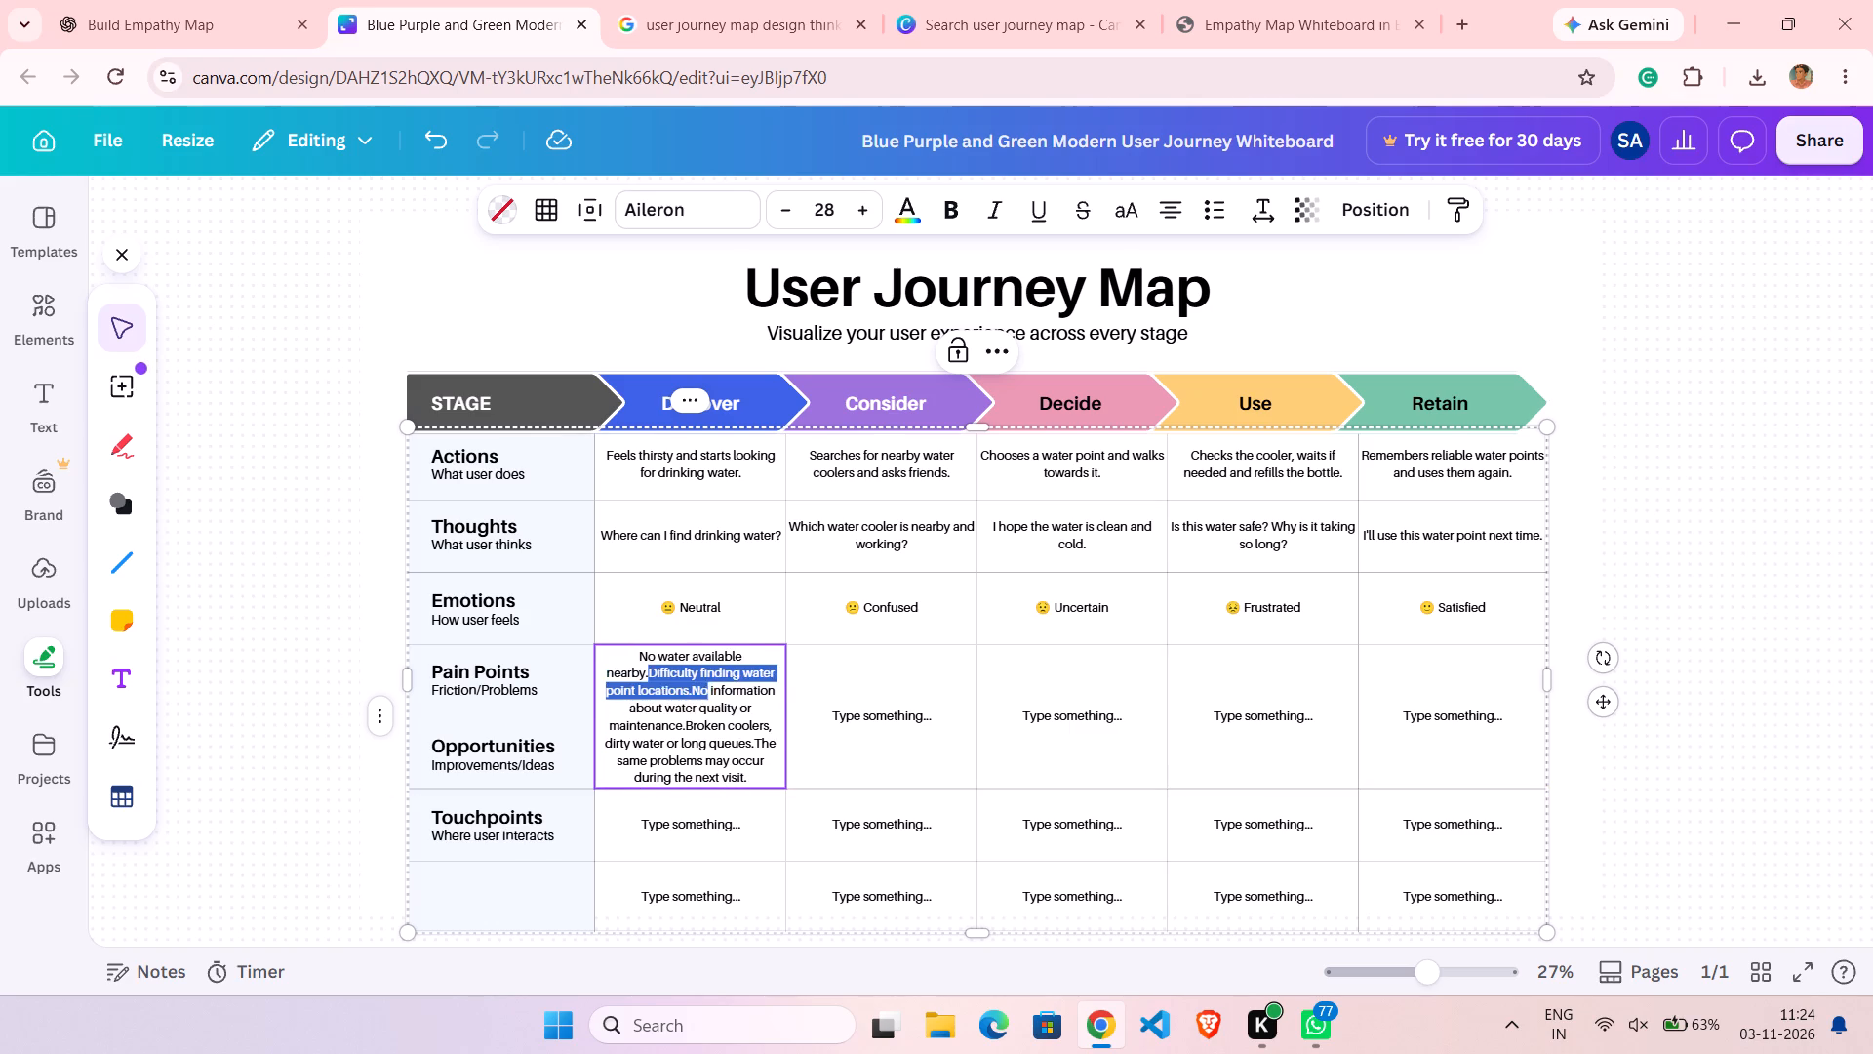
{"action": "left_click_drag", "start_coordinate": [708, 697], "coordinate": [692, 697]}
{"action": "left_click_drag", "start_coordinate": [692, 697], "coordinate": [690, 693]}
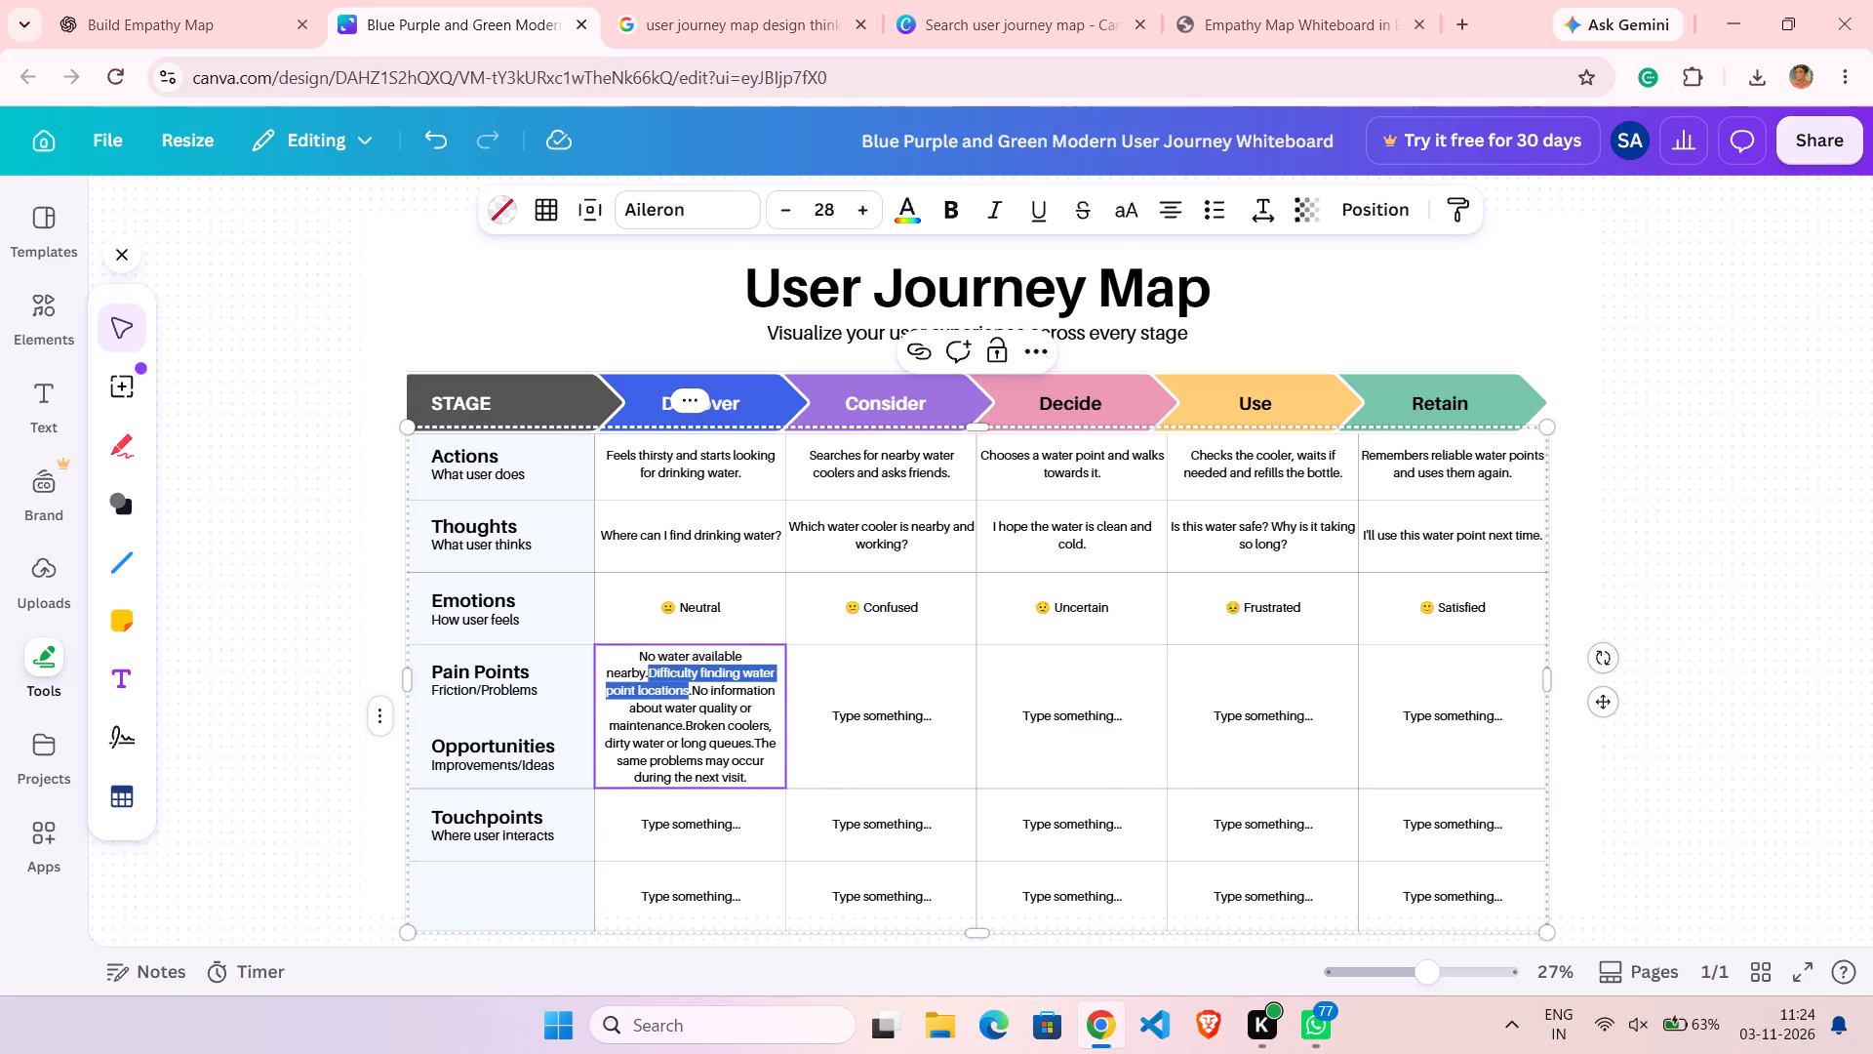
{"action": "key", "text": "ctrl+x"}
{"action": "double_click", "coordinate": [871, 698]}
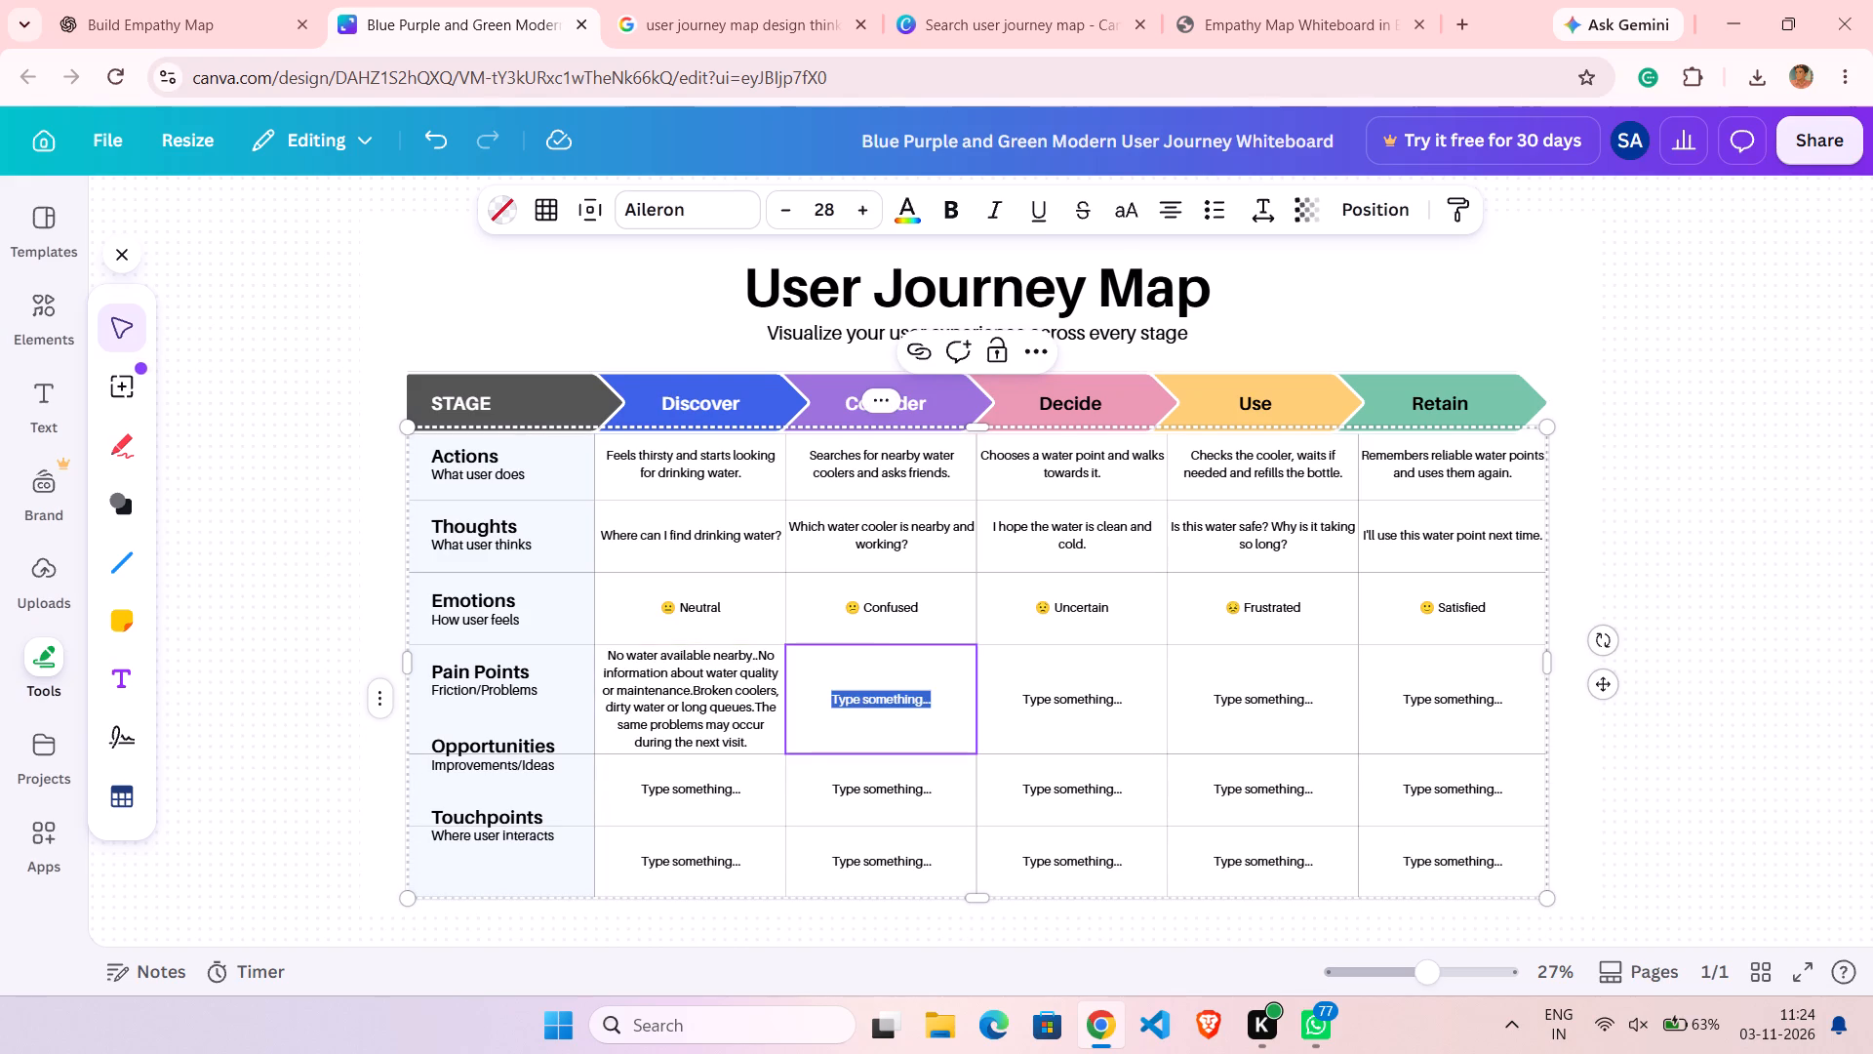
{"action": "key", "text": "BackSpace"}
{"action": "key", "text": "ctrl+v"}
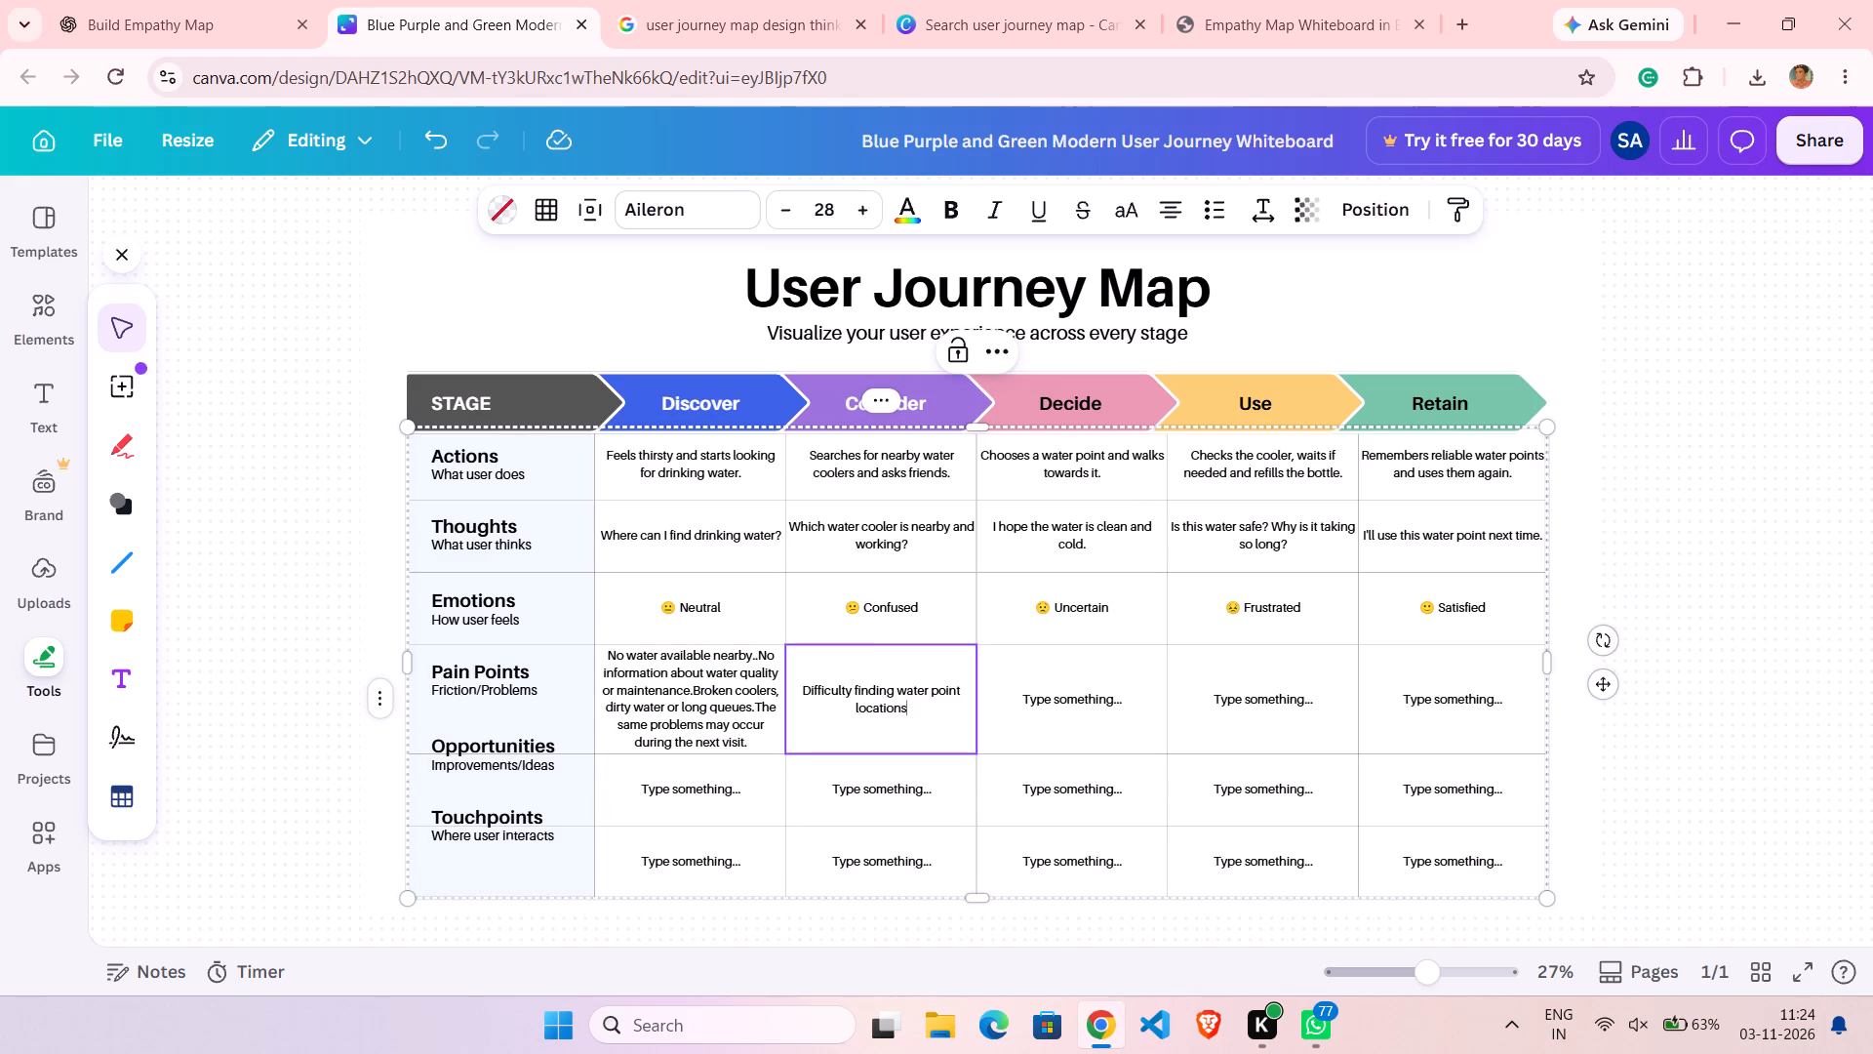
Move "No information about water quality or maintenance" from the Discover Pain Points cell to the Decide cell, without a leading period.
{"action": "left_click", "coordinate": [752, 654]}
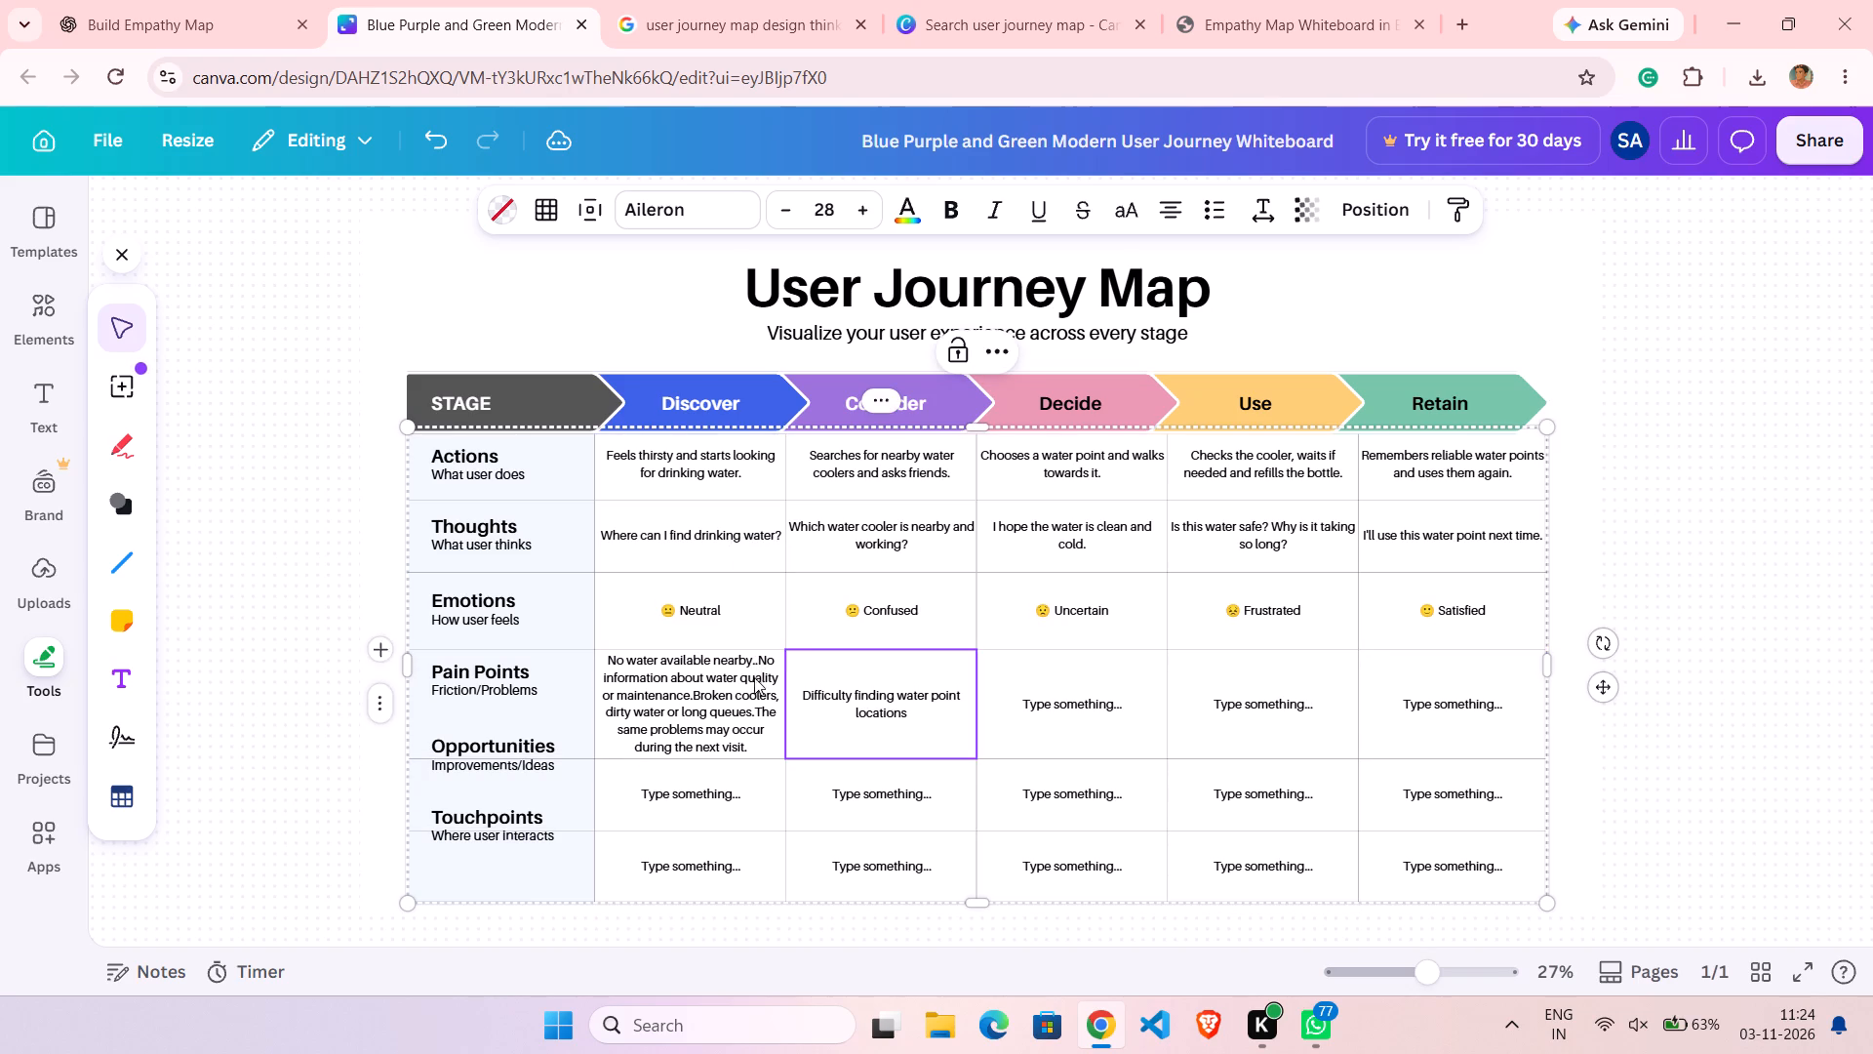
{"action": "left_click", "coordinate": [743, 684]}
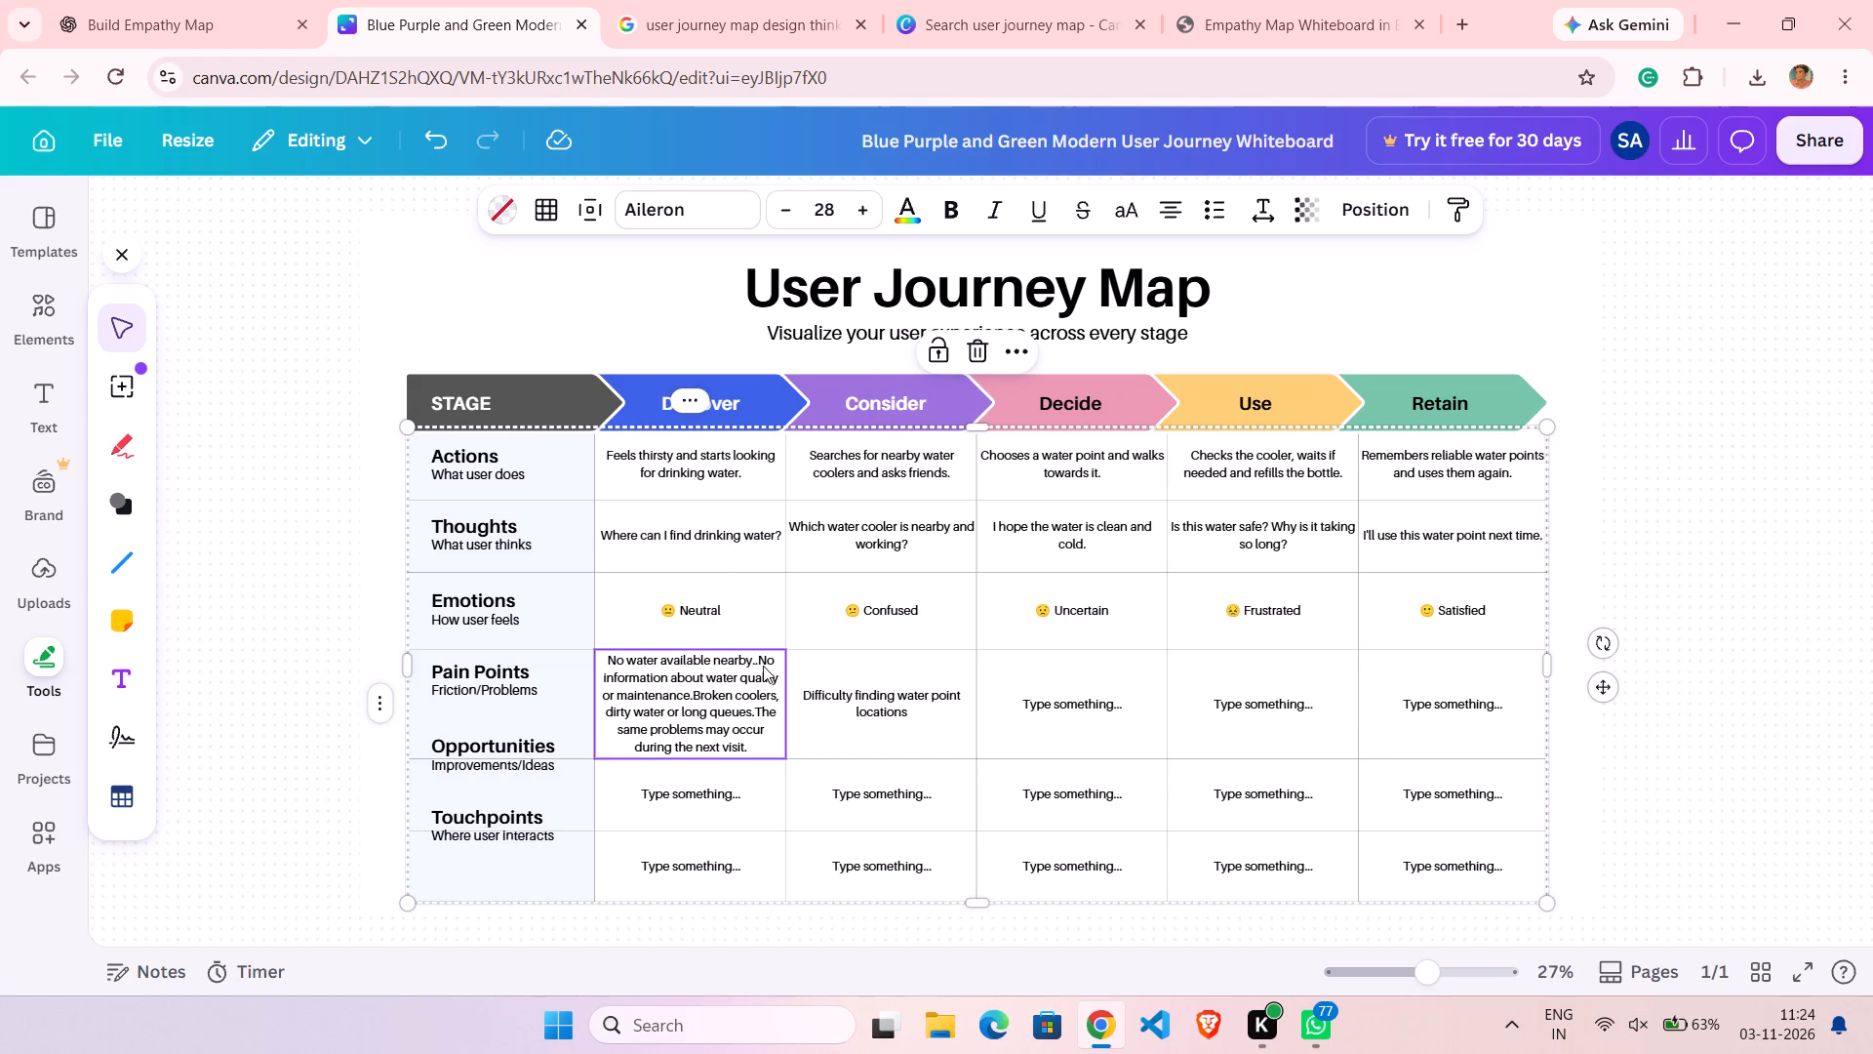
{"action": "left_click", "coordinate": [759, 665]}
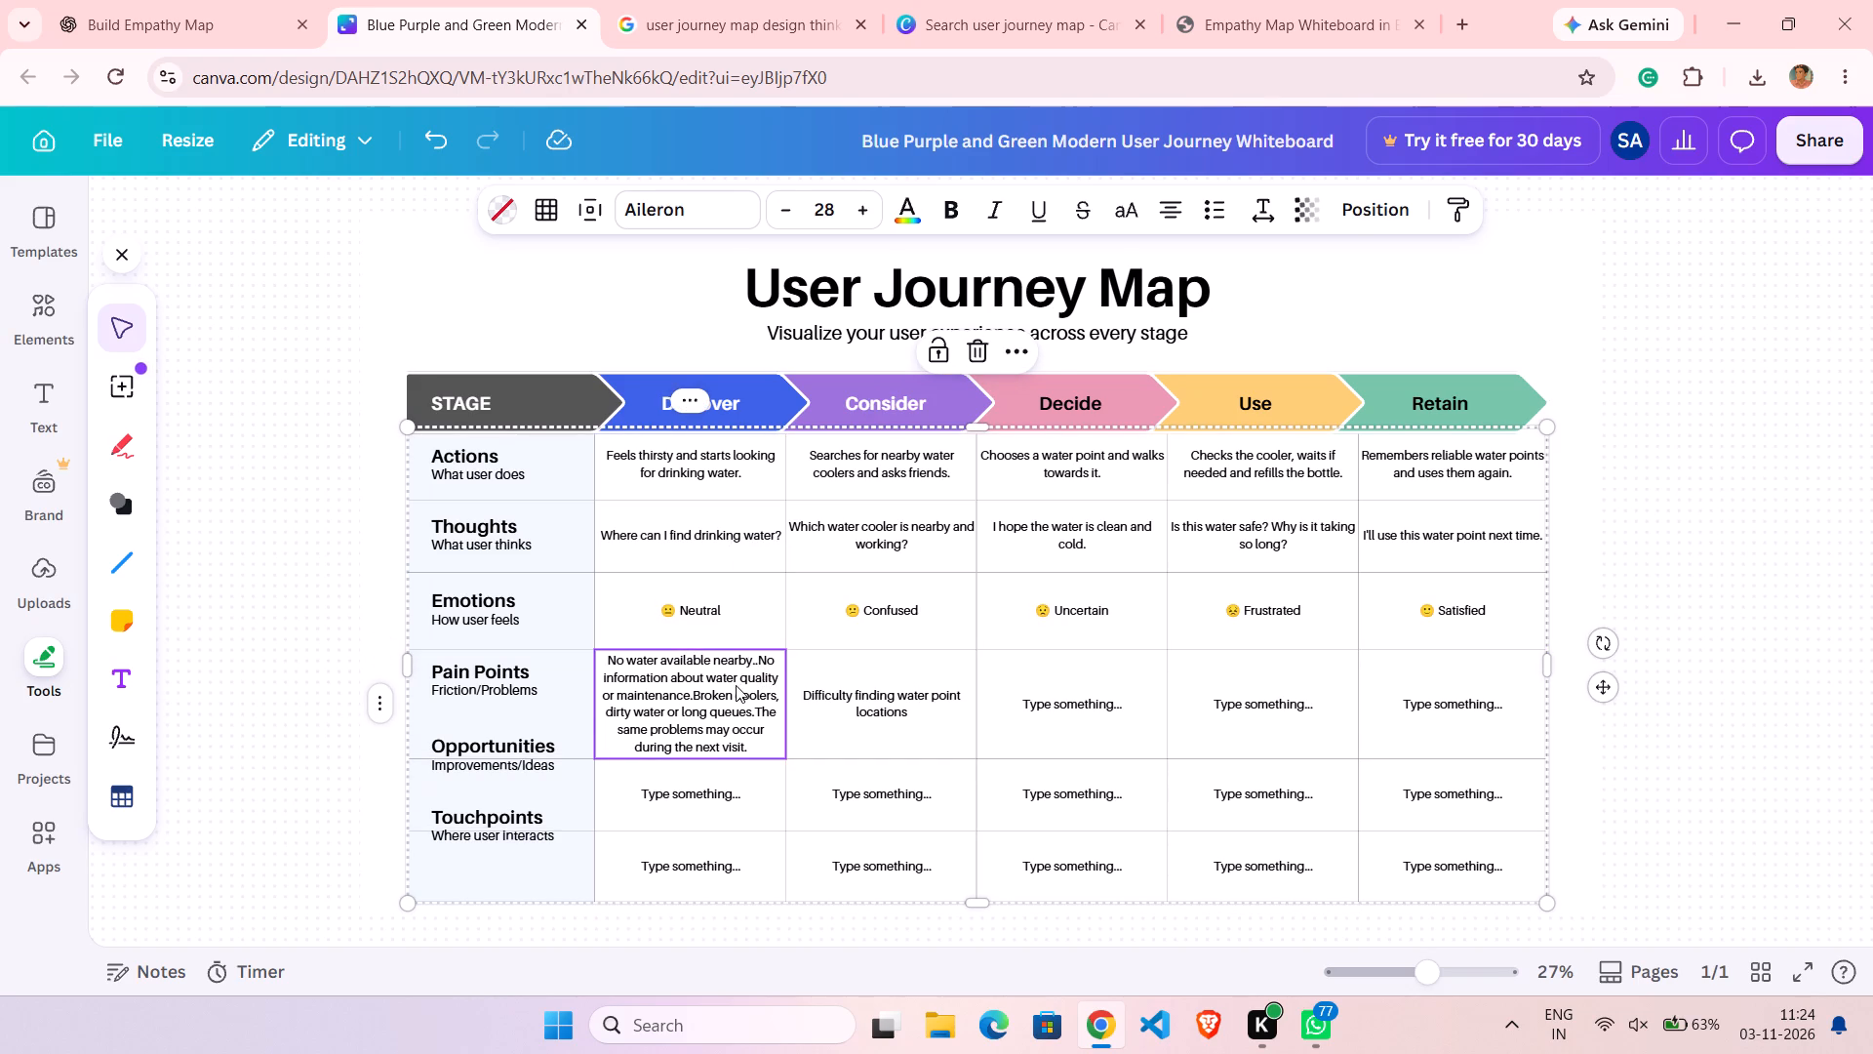
{"action": "double_click", "coordinate": [736, 685]}
{"action": "left_click", "coordinate": [699, 695]}
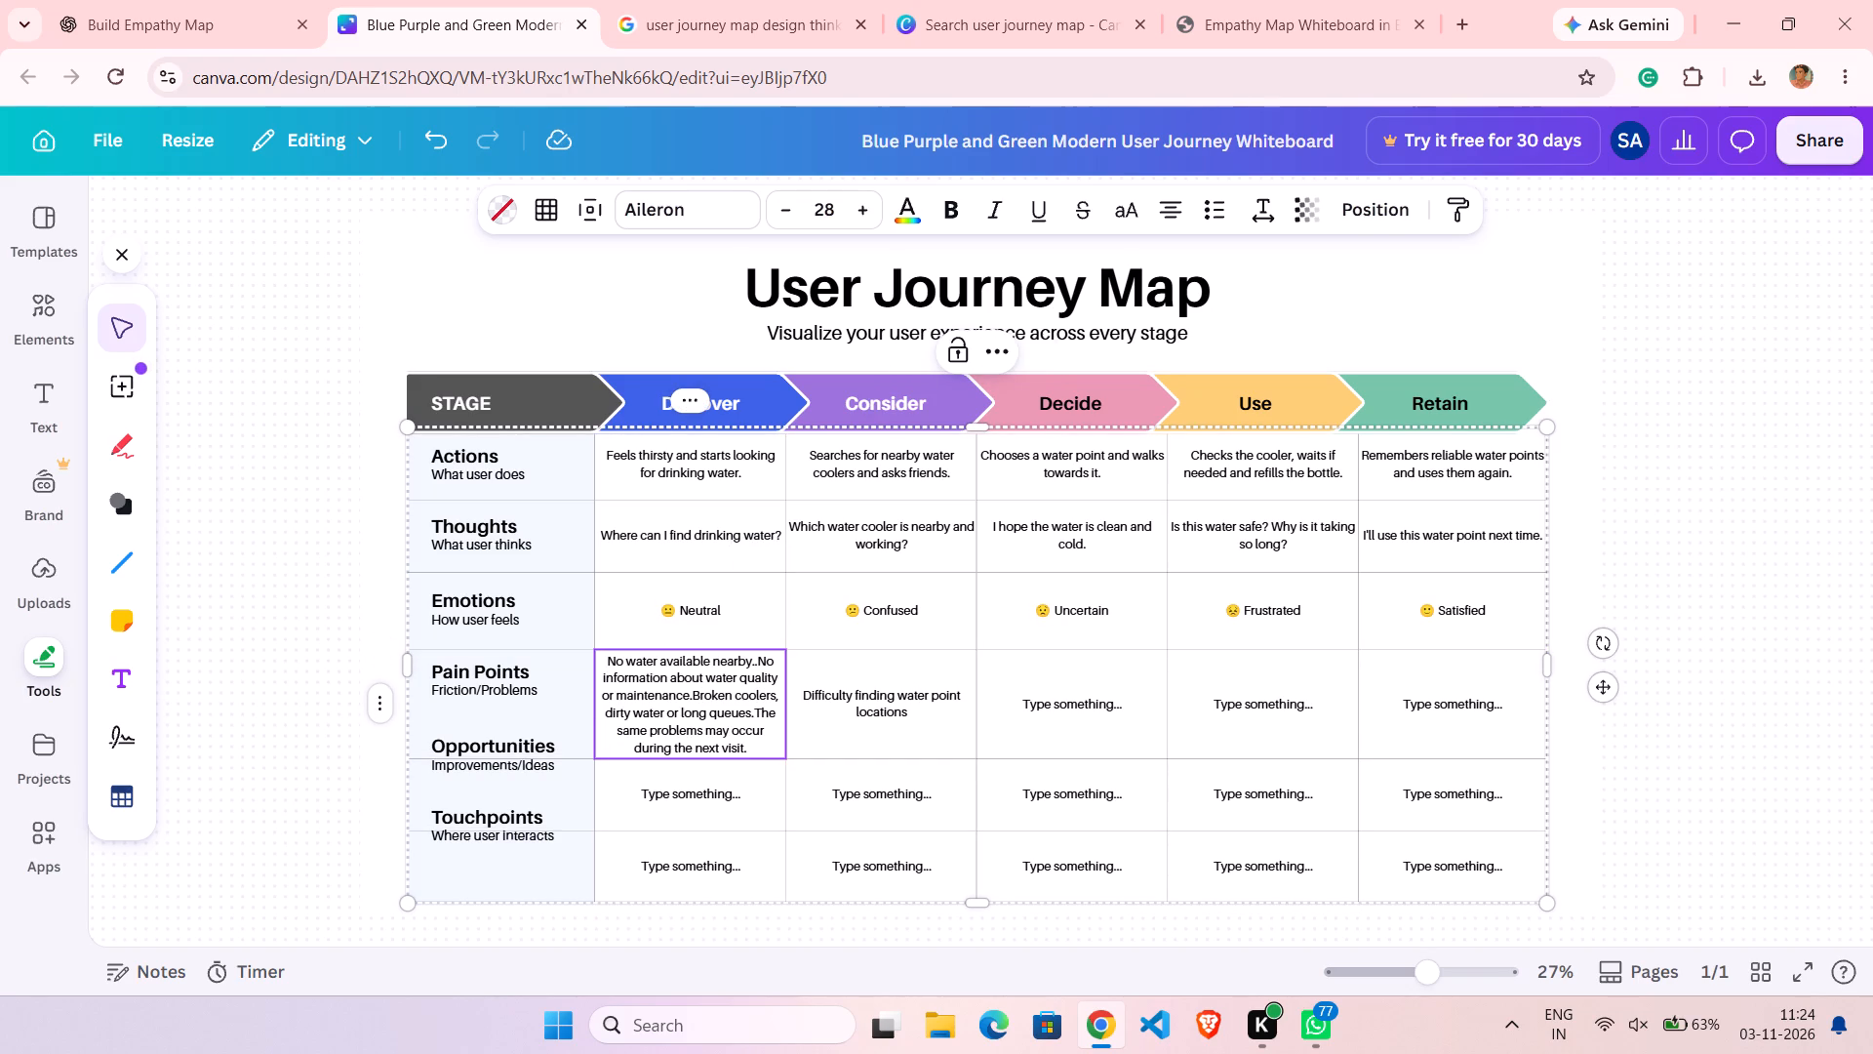
{"action": "left_click_drag", "start_coordinate": [687, 697], "coordinate": [752, 665]}
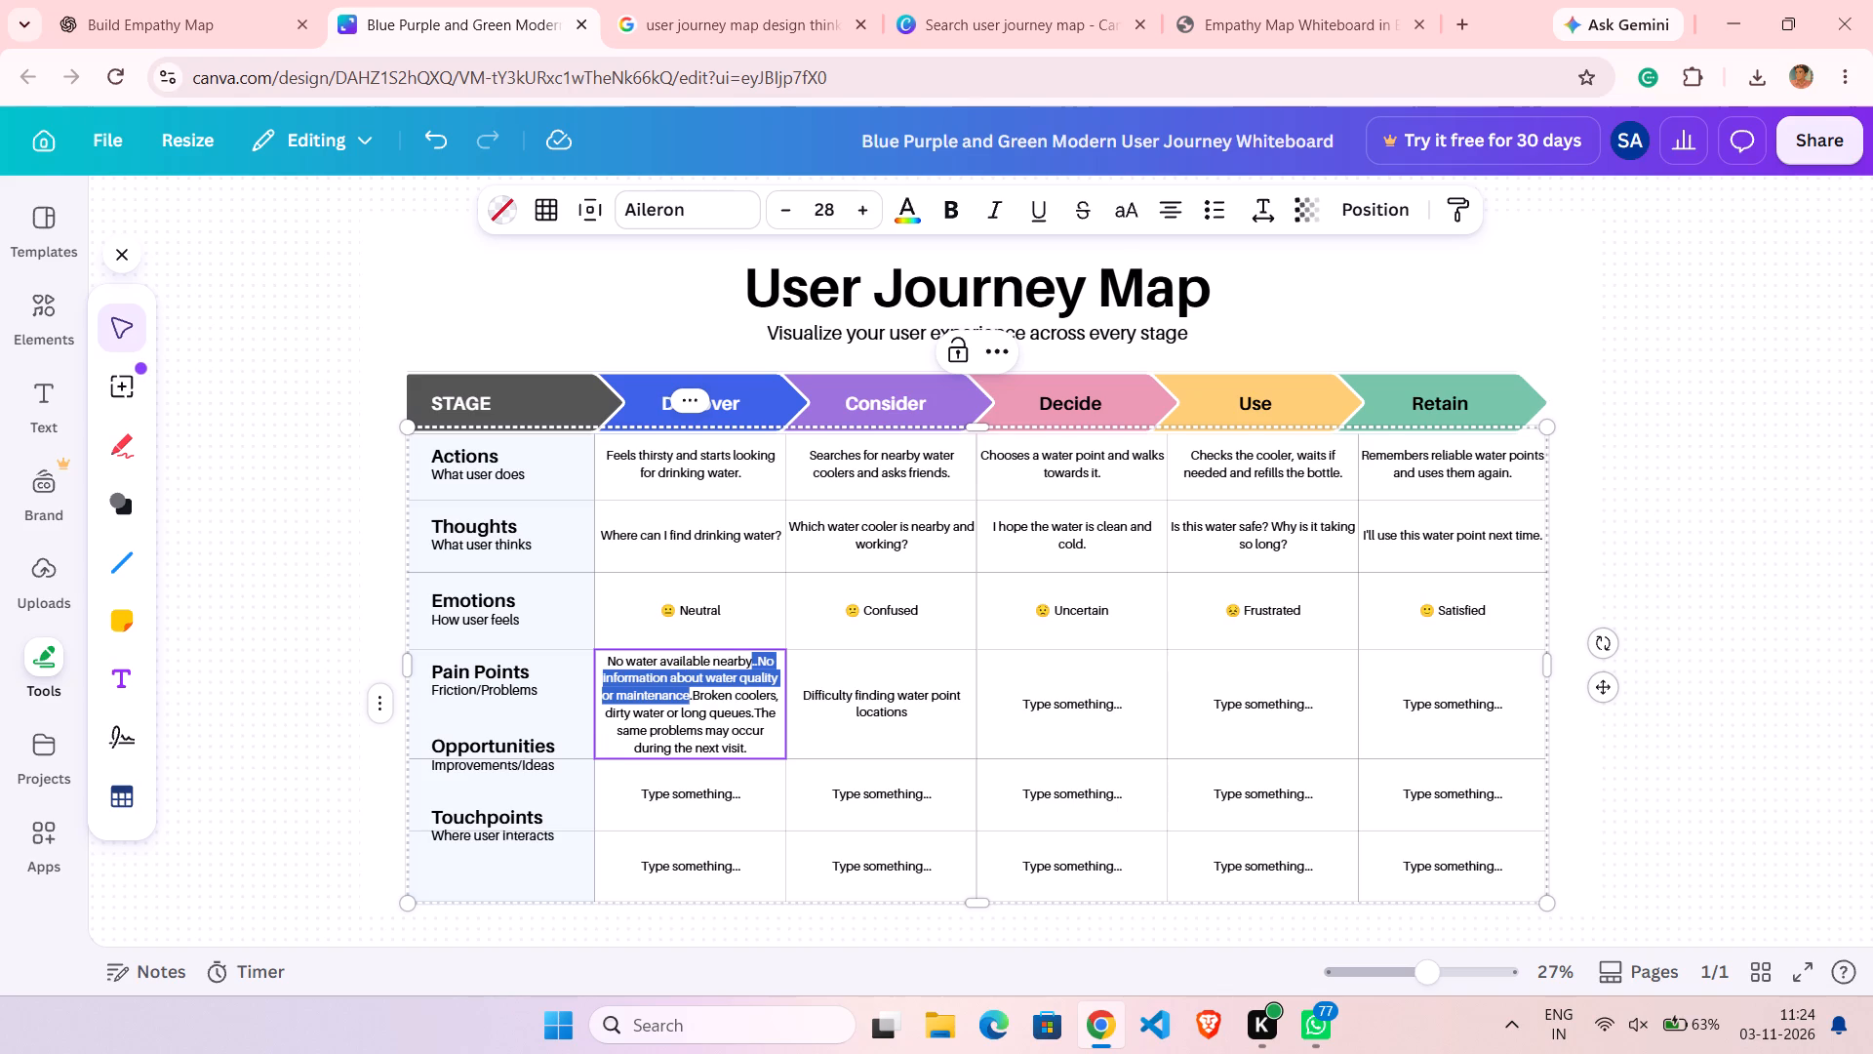
{"action": "left_click_drag", "start_coordinate": [752, 665], "coordinate": [755, 669]}
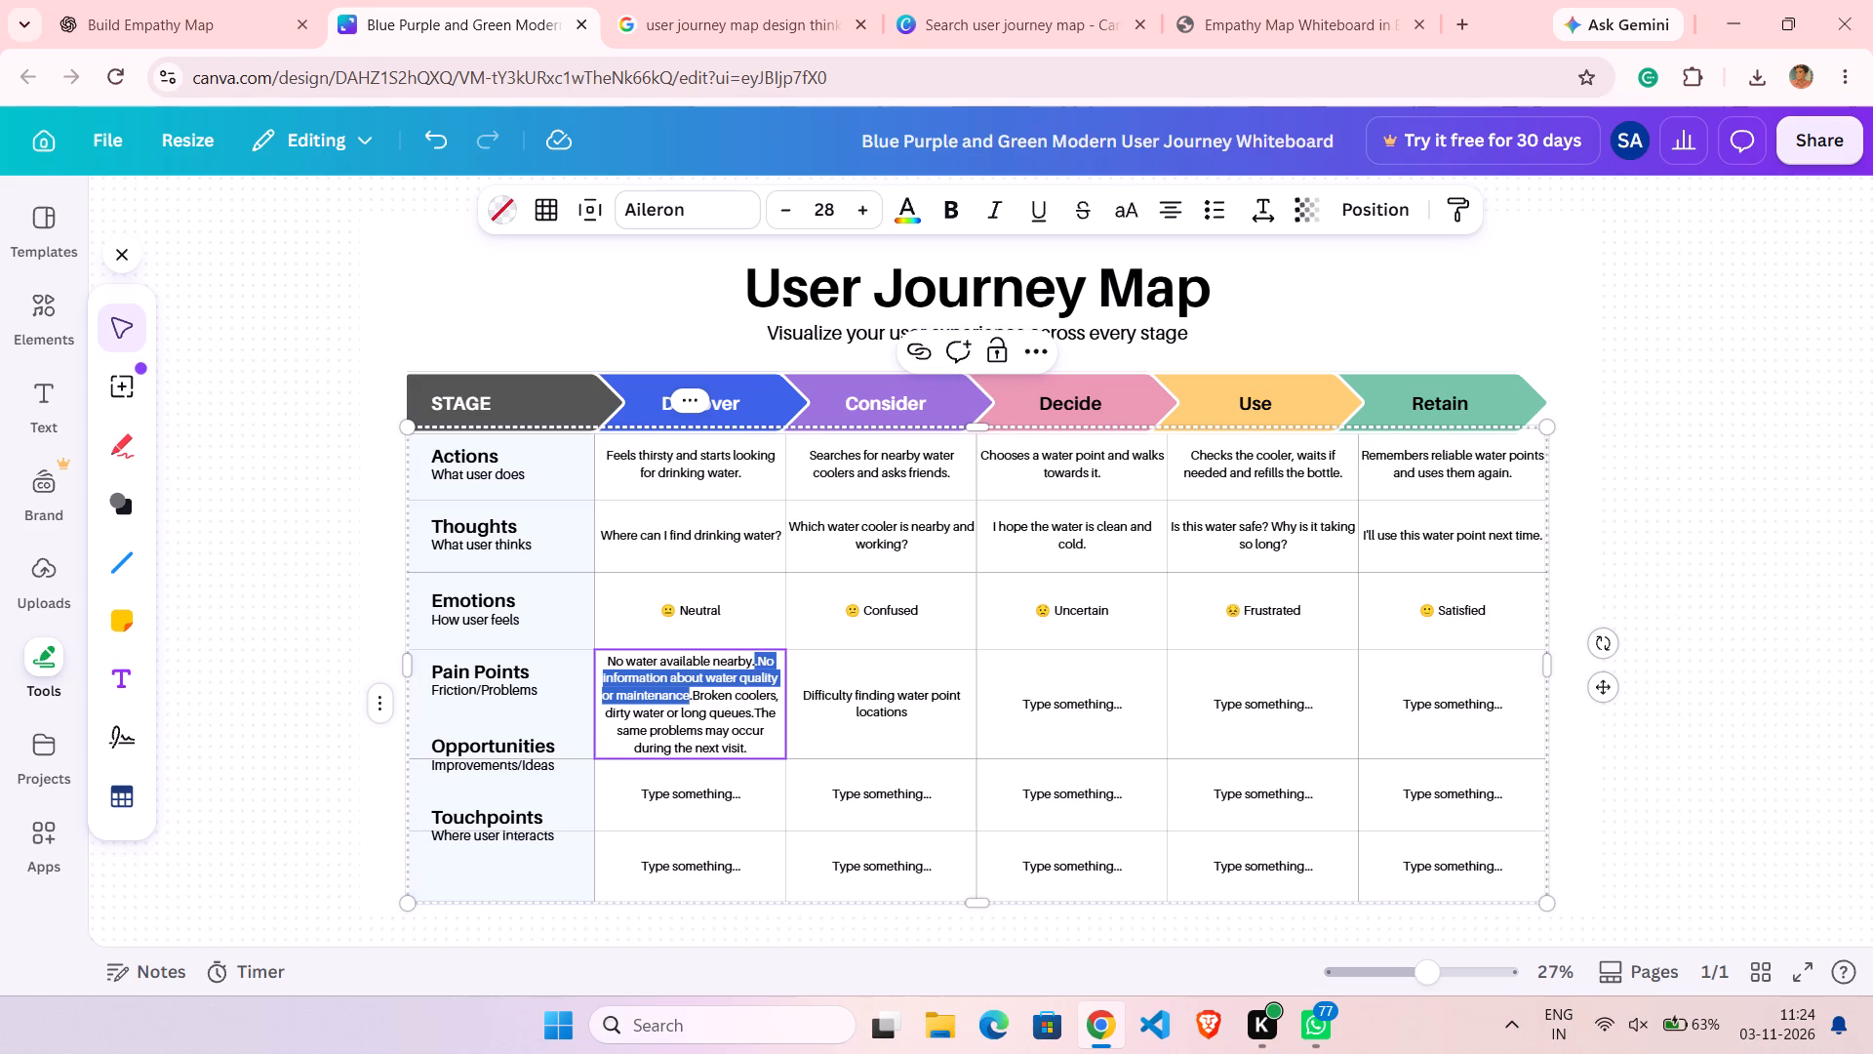
{"action": "key", "text": "ctrl+x"}
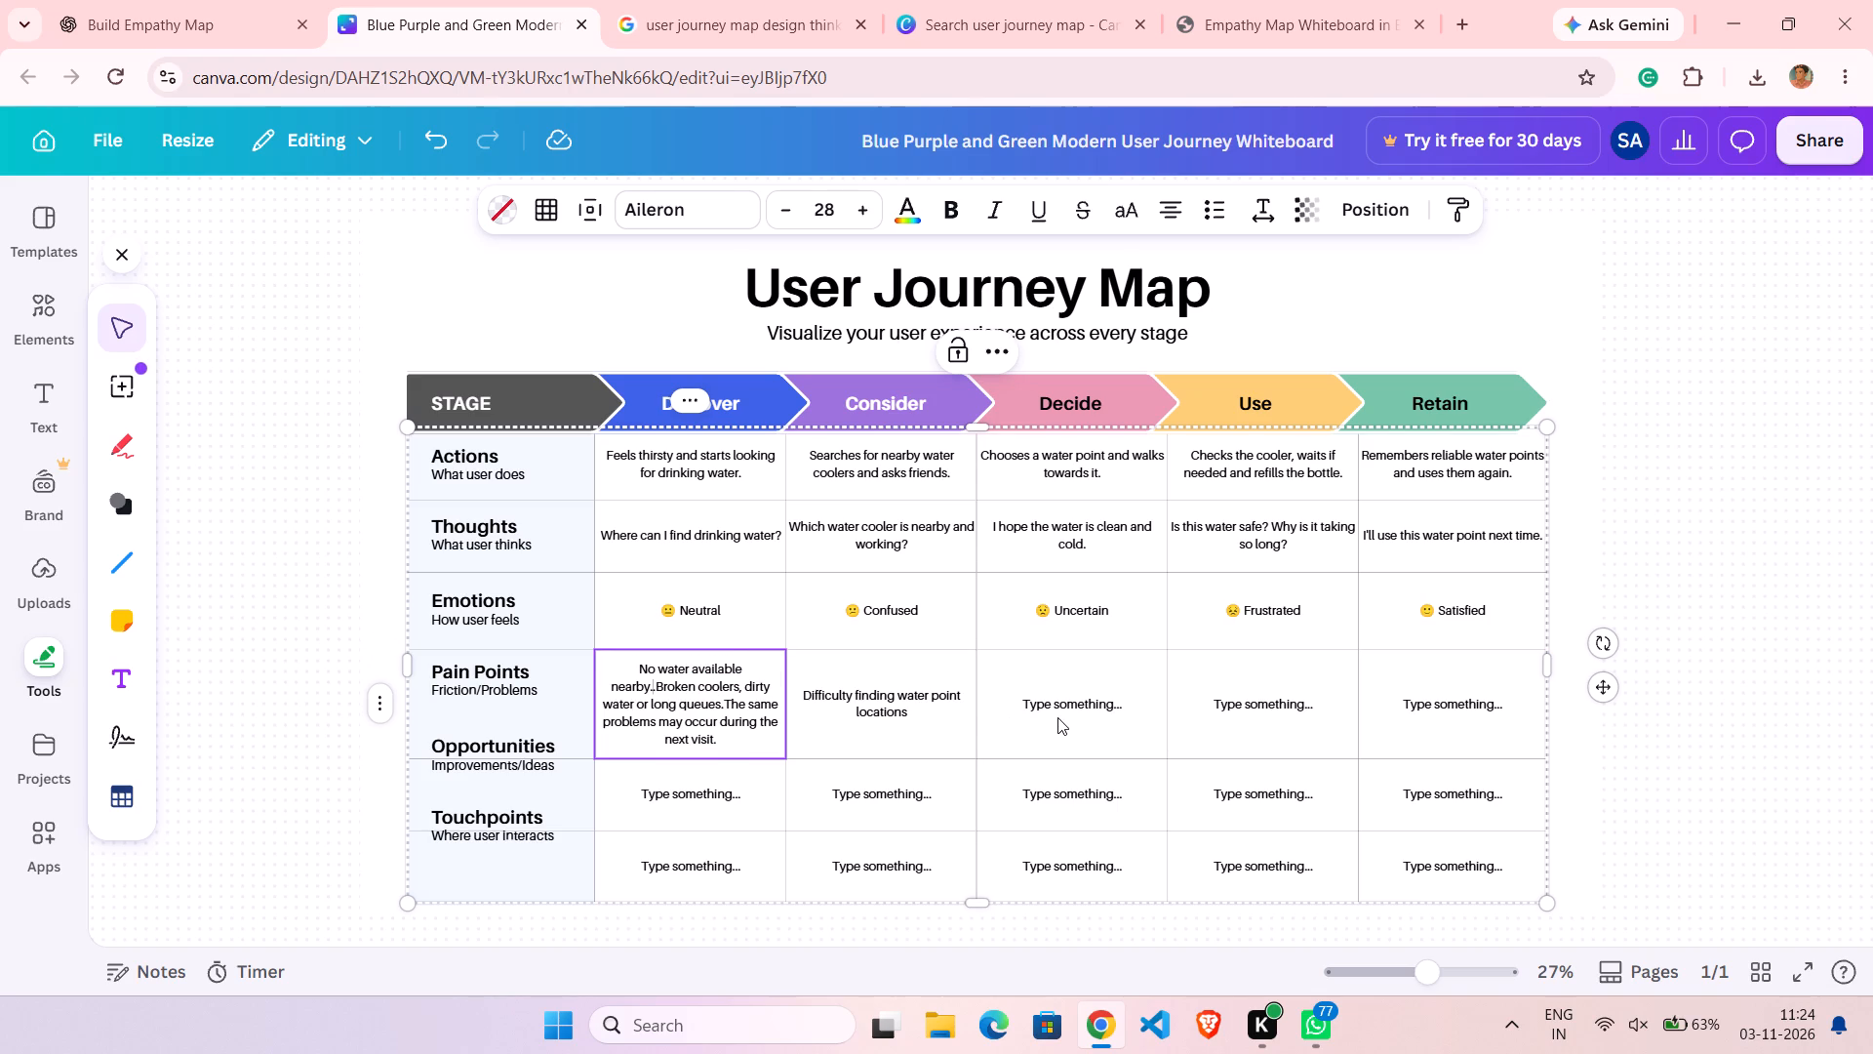
{"action": "double_click", "coordinate": [1057, 717]}
{"action": "key", "text": "ctrl+v"}
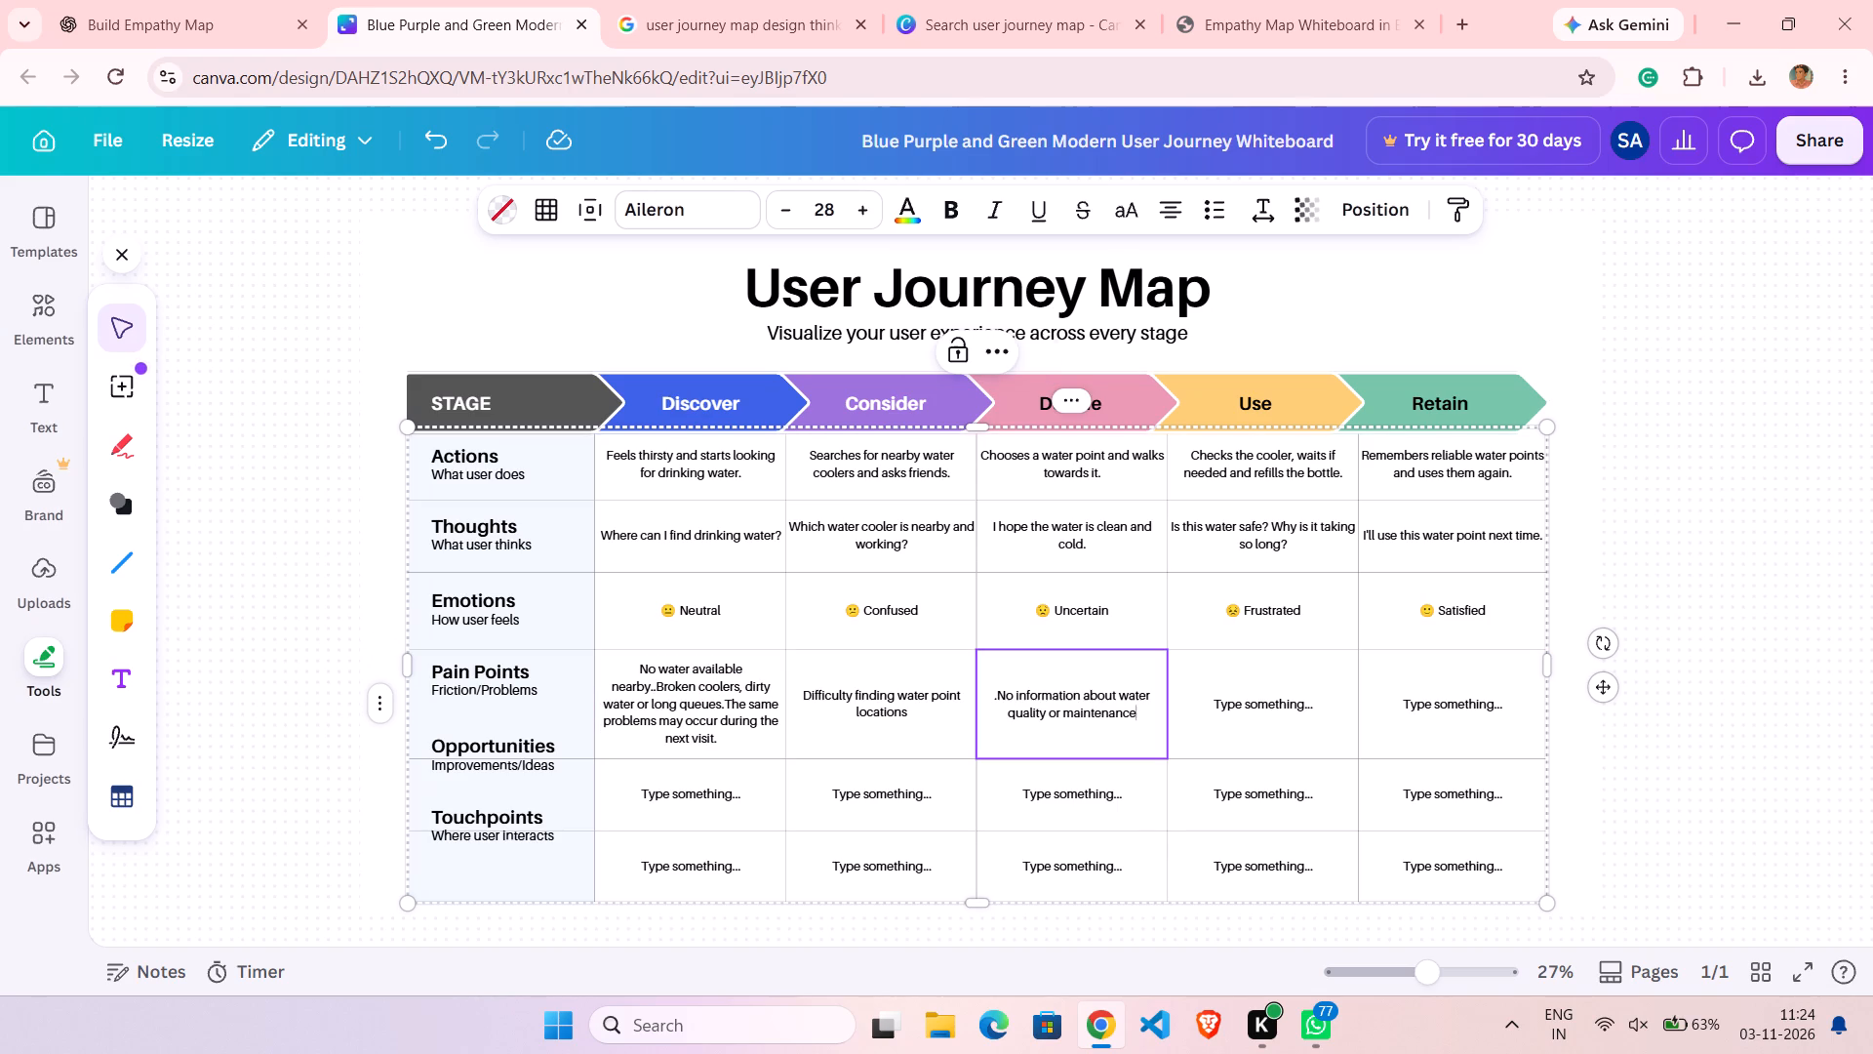
{"action": "left_click", "coordinate": [1000, 696]}
{"action": "key", "text": "BackSpace"}
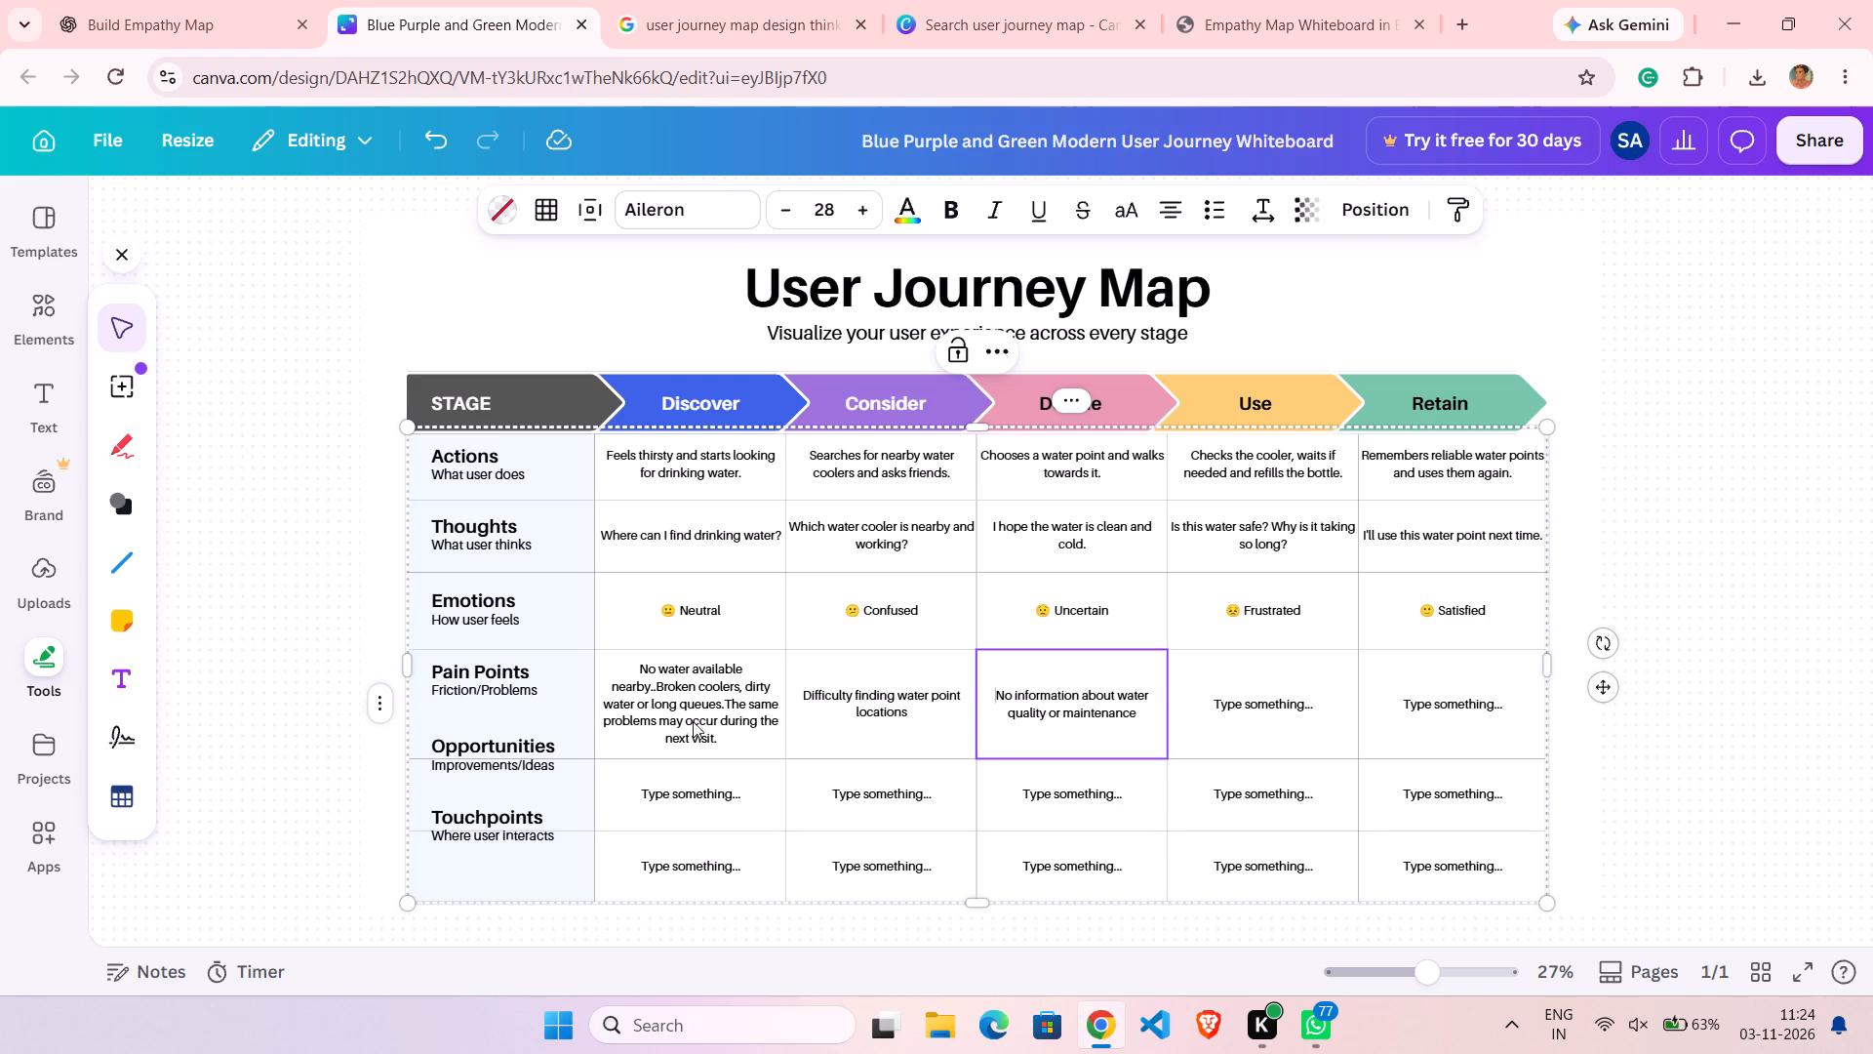
Move "Broken coolers, dirty water or long queues." from the Discover Pain Points cell to the Use cell, replacing its placeholder.
{"action": "left_click", "coordinate": [685, 702]}
{"action": "double_click", "coordinate": [663, 694]}
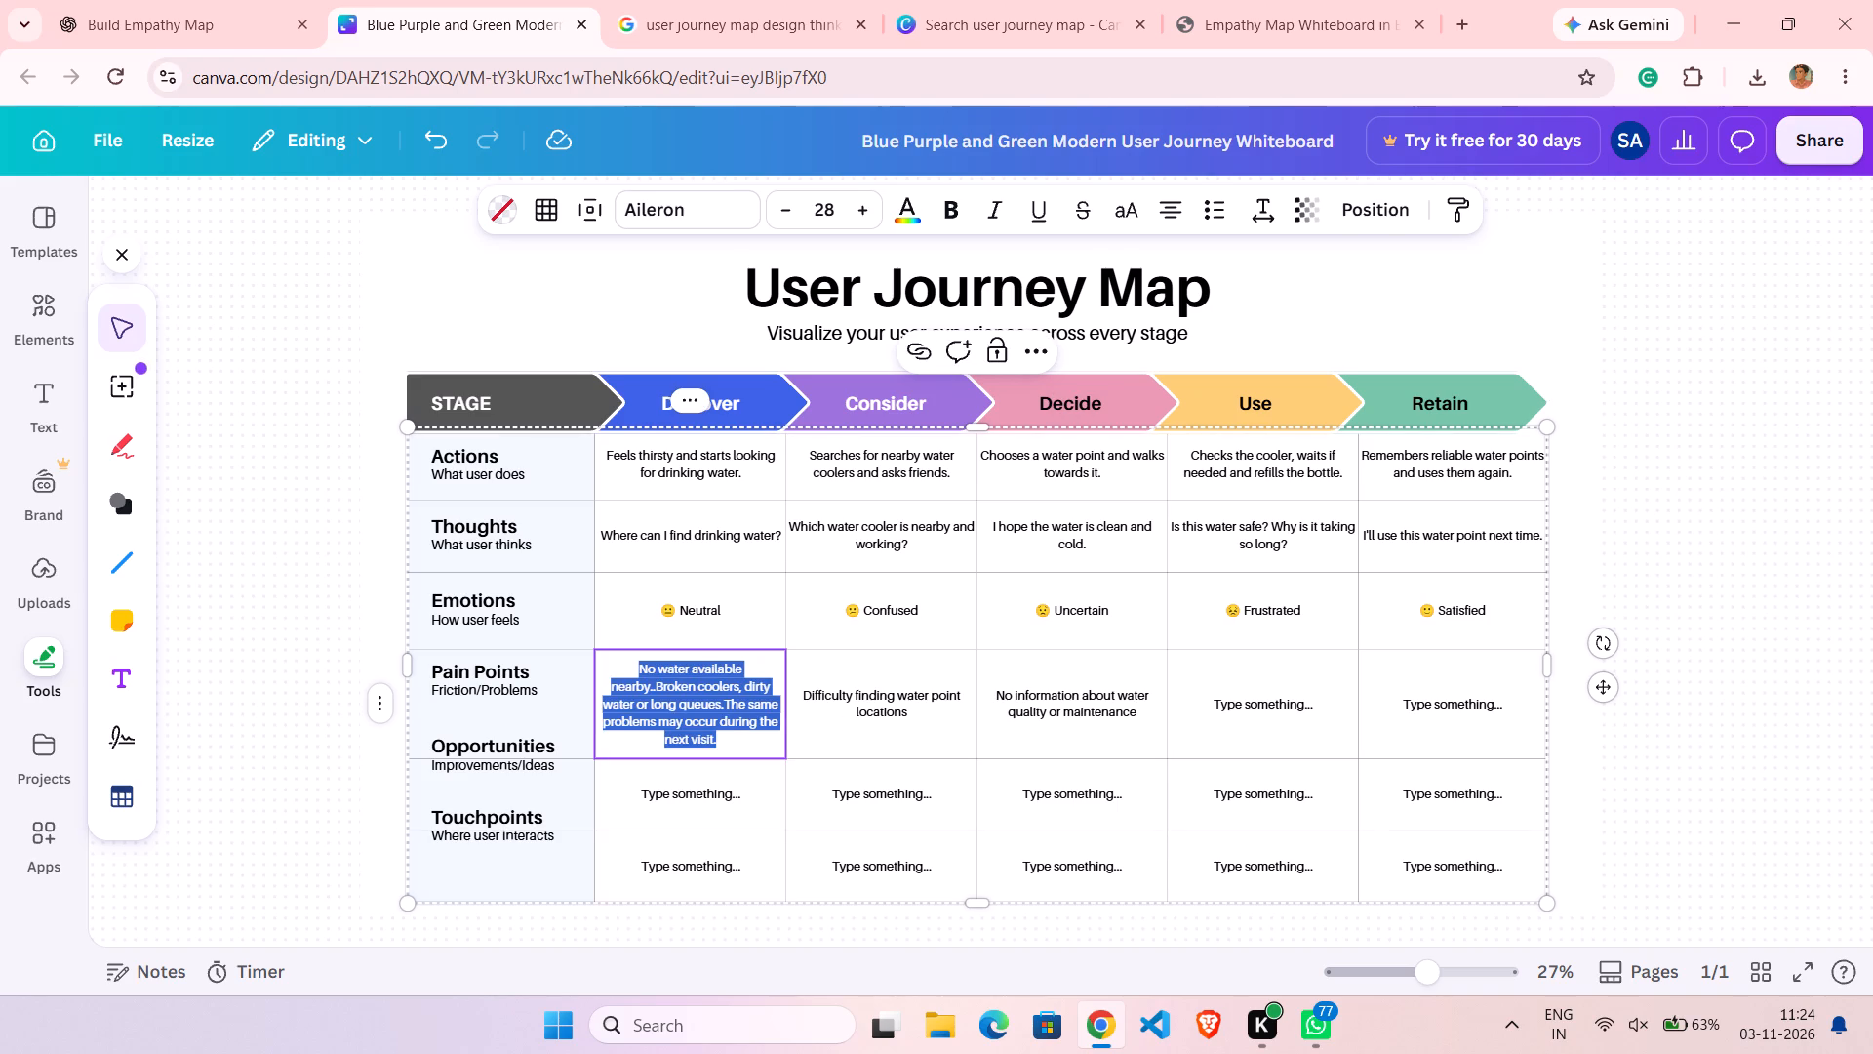
{"action": "left_click", "coordinate": [723, 705]}
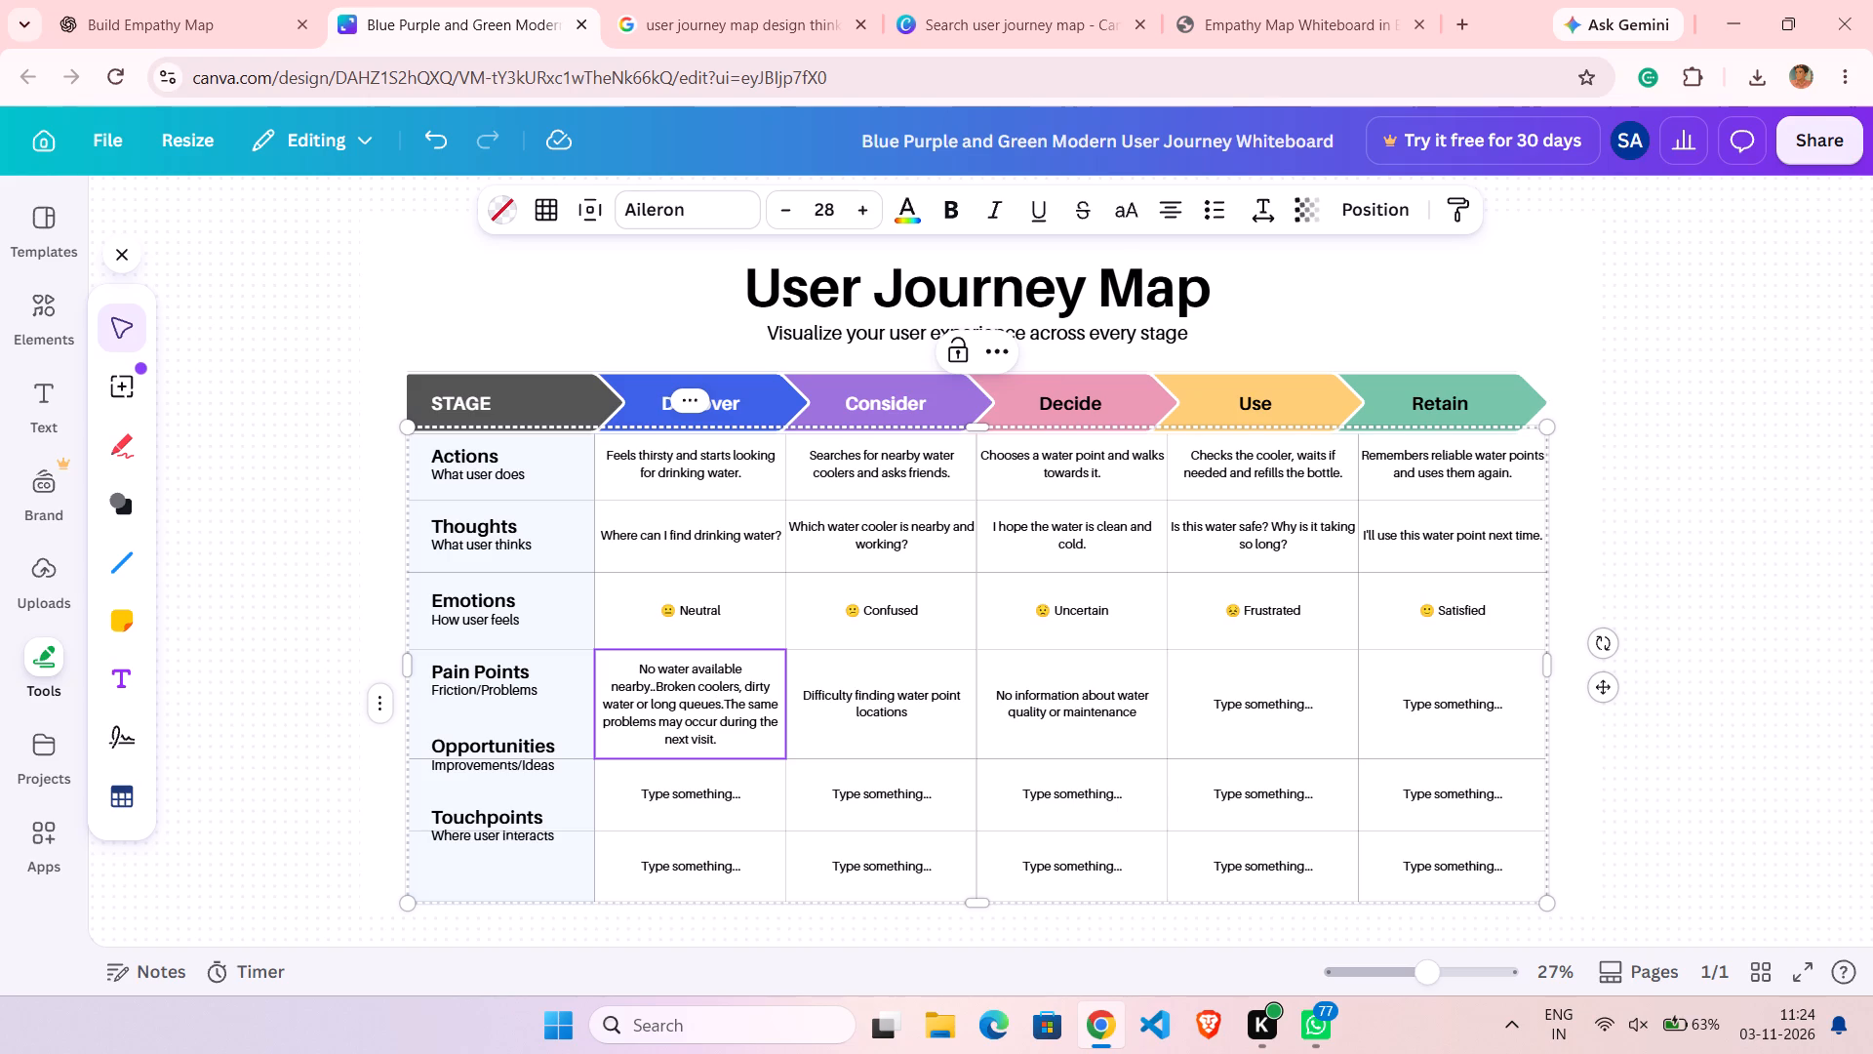
{"action": "left_click_drag", "start_coordinate": [655, 688], "coordinate": [718, 708]}
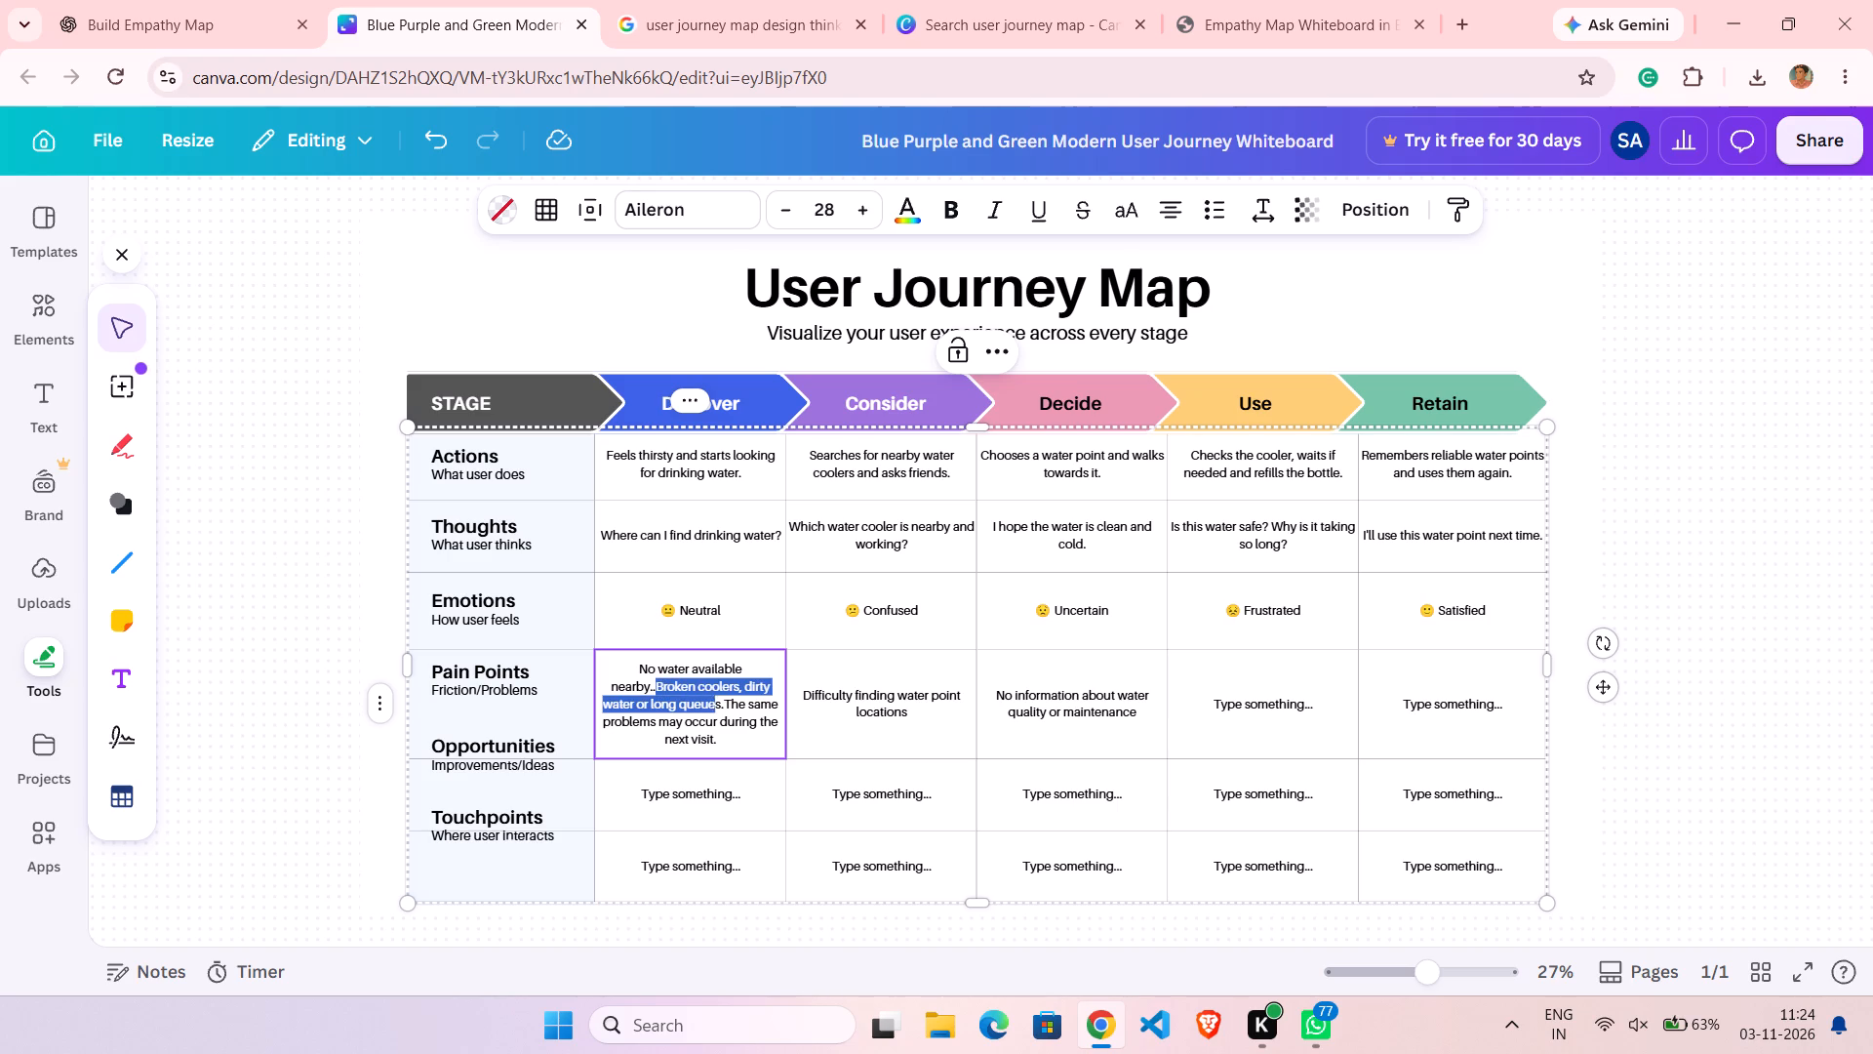
{"action": "left_click_drag", "start_coordinate": [718, 708], "coordinate": [726, 708]}
{"action": "key", "text": "ctrl+x"}
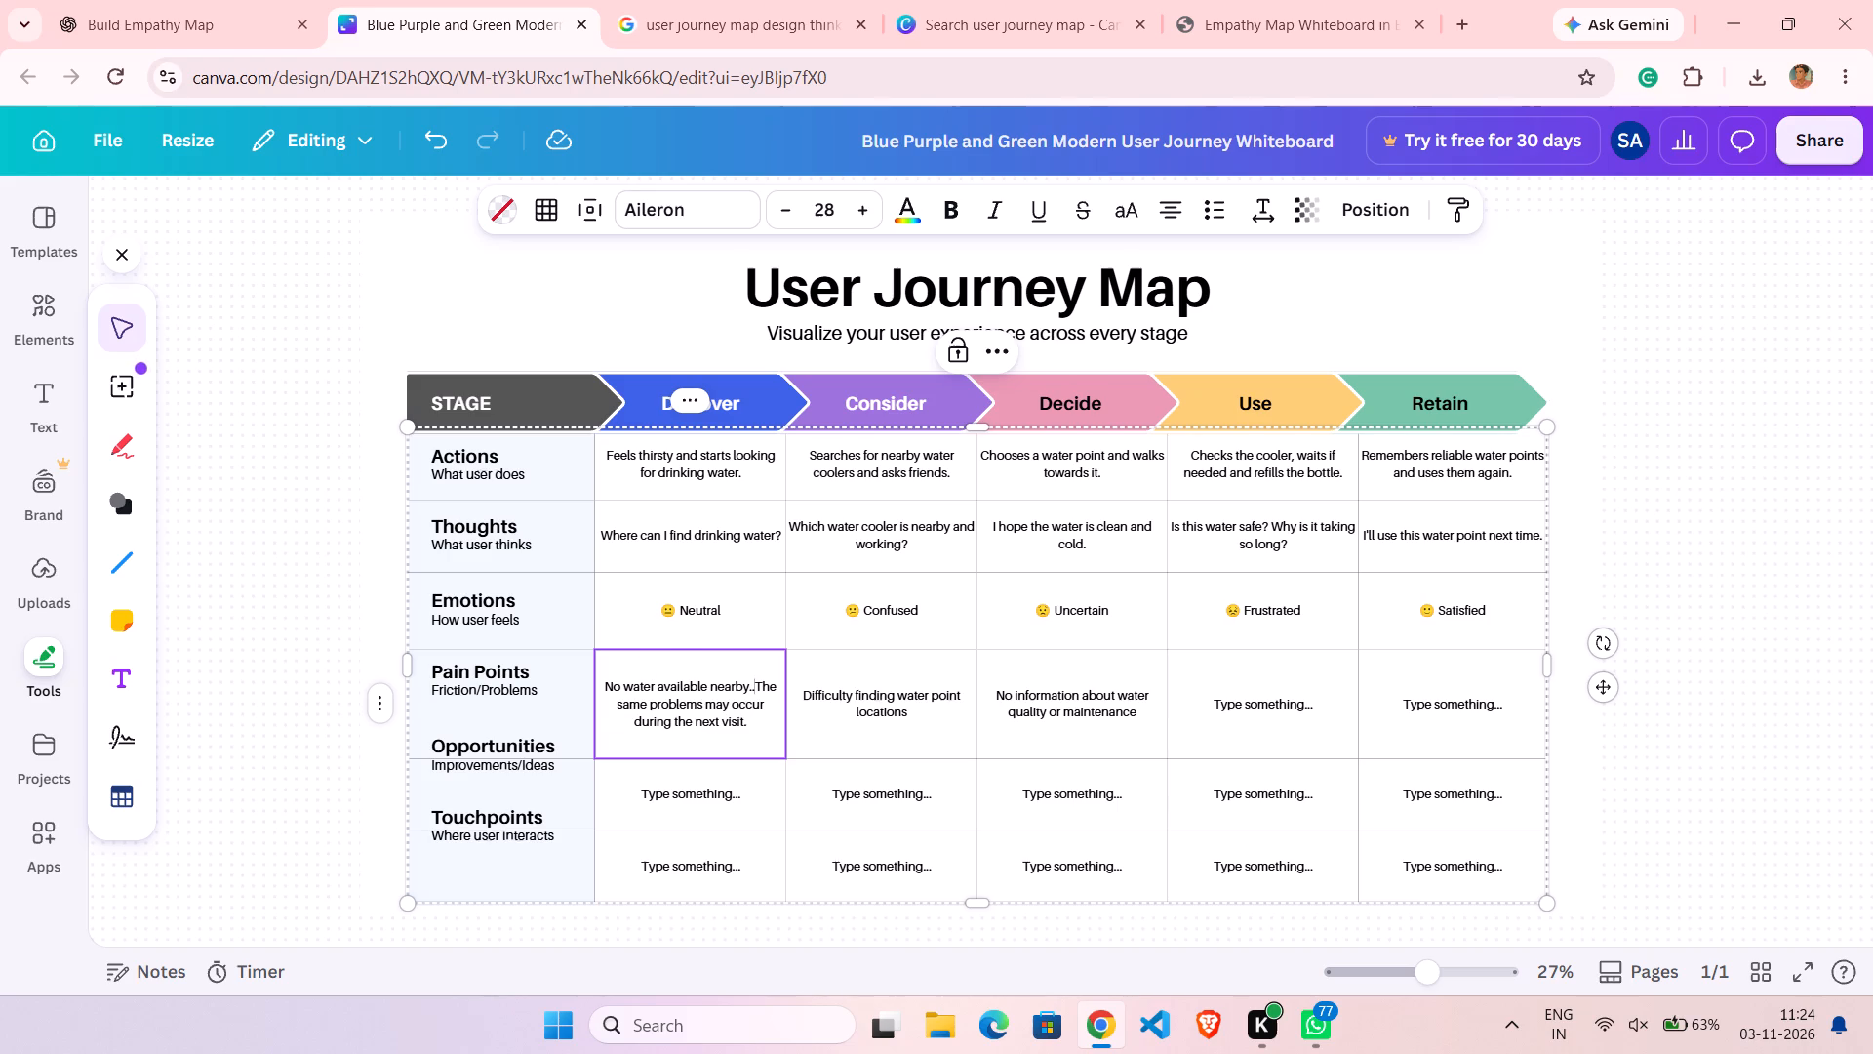
{"action": "double_click", "coordinate": [1262, 709]}
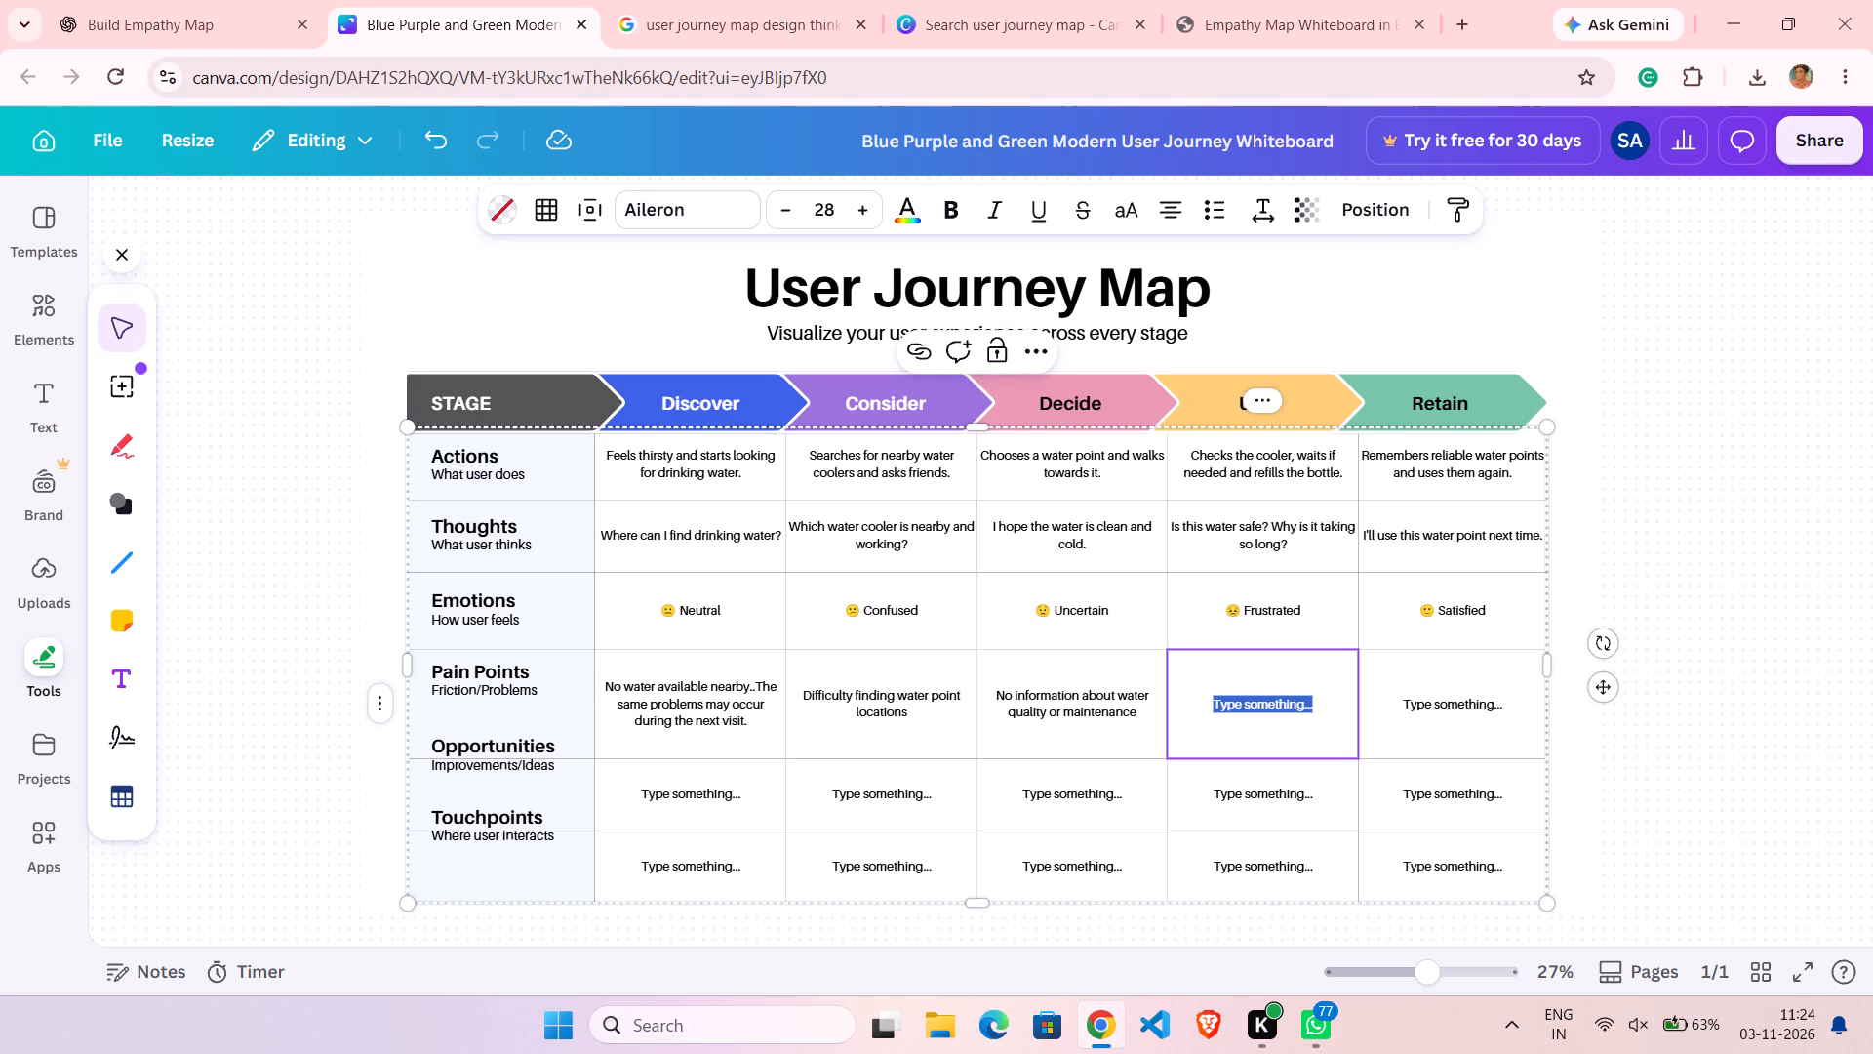
{"action": "key", "text": "ctrl+v"}
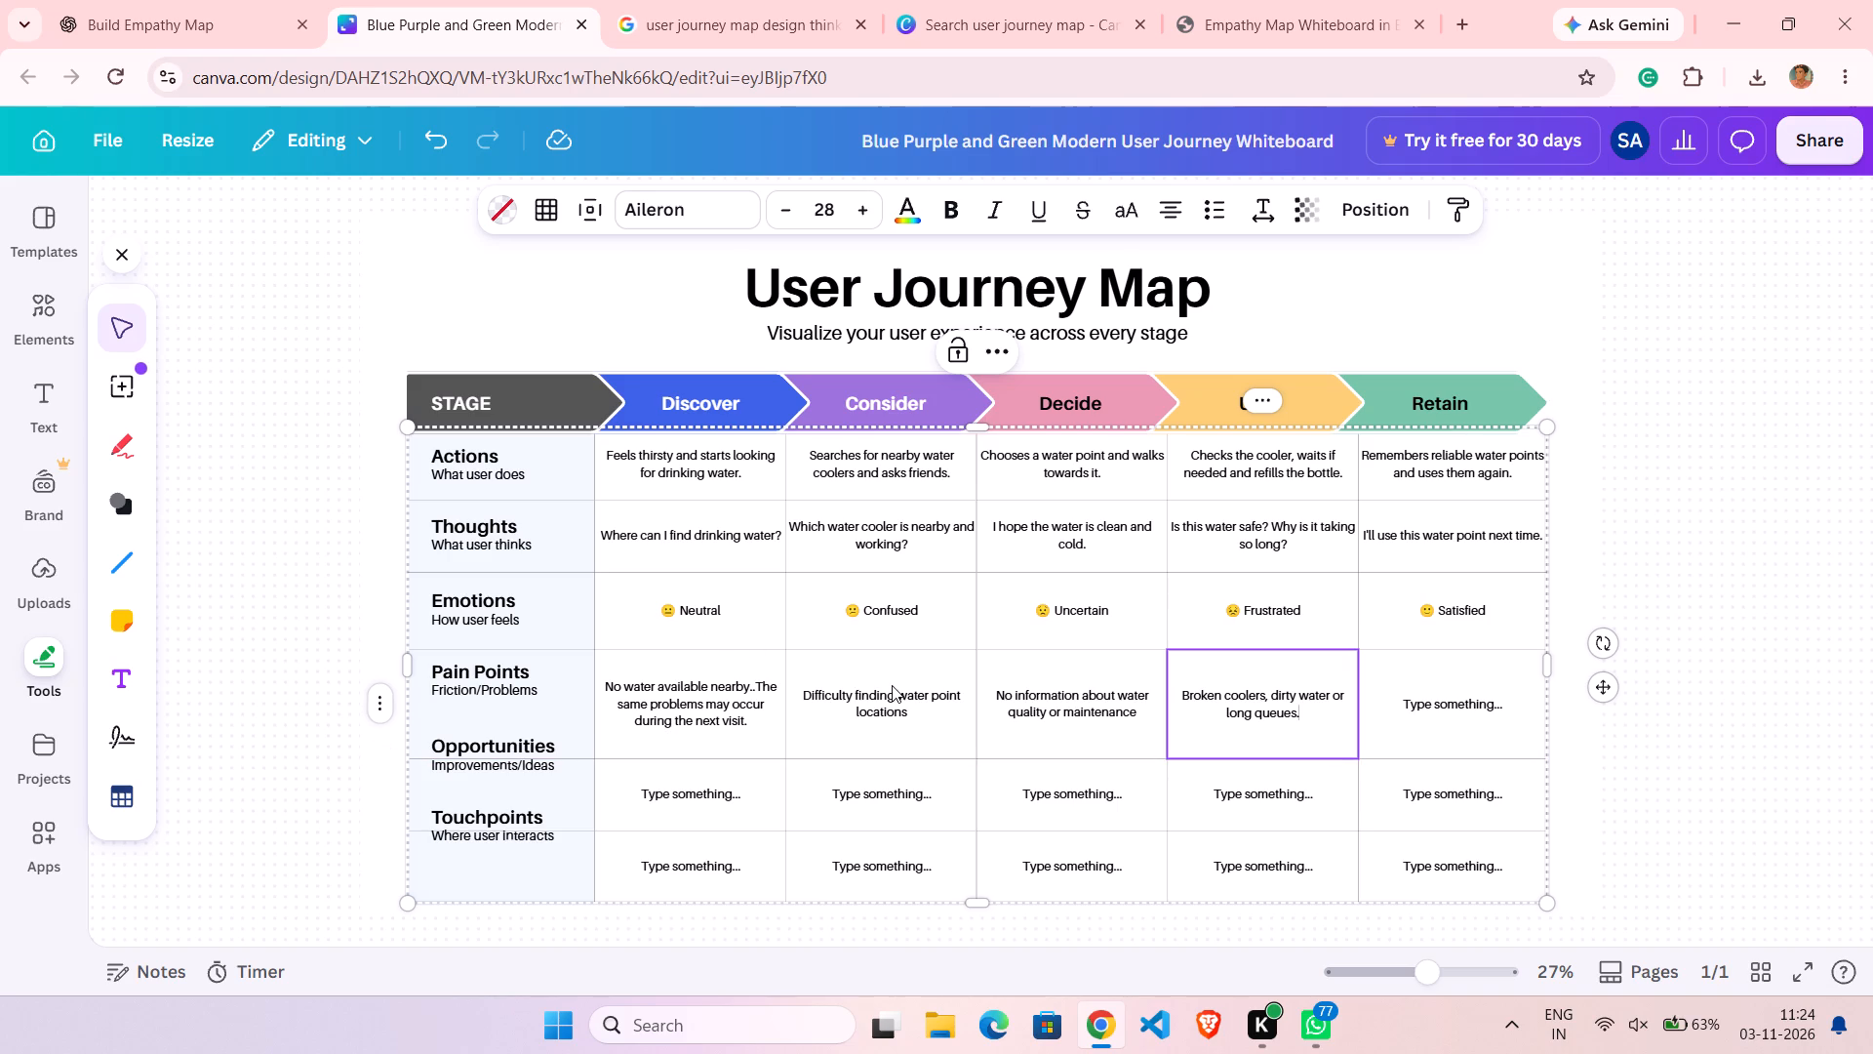
Move "The same problems may occur during the next visit." from the Discover Pain Points cell to the Retain cell, replacing its placeholder.
{"action": "left_click", "coordinate": [706, 684]}
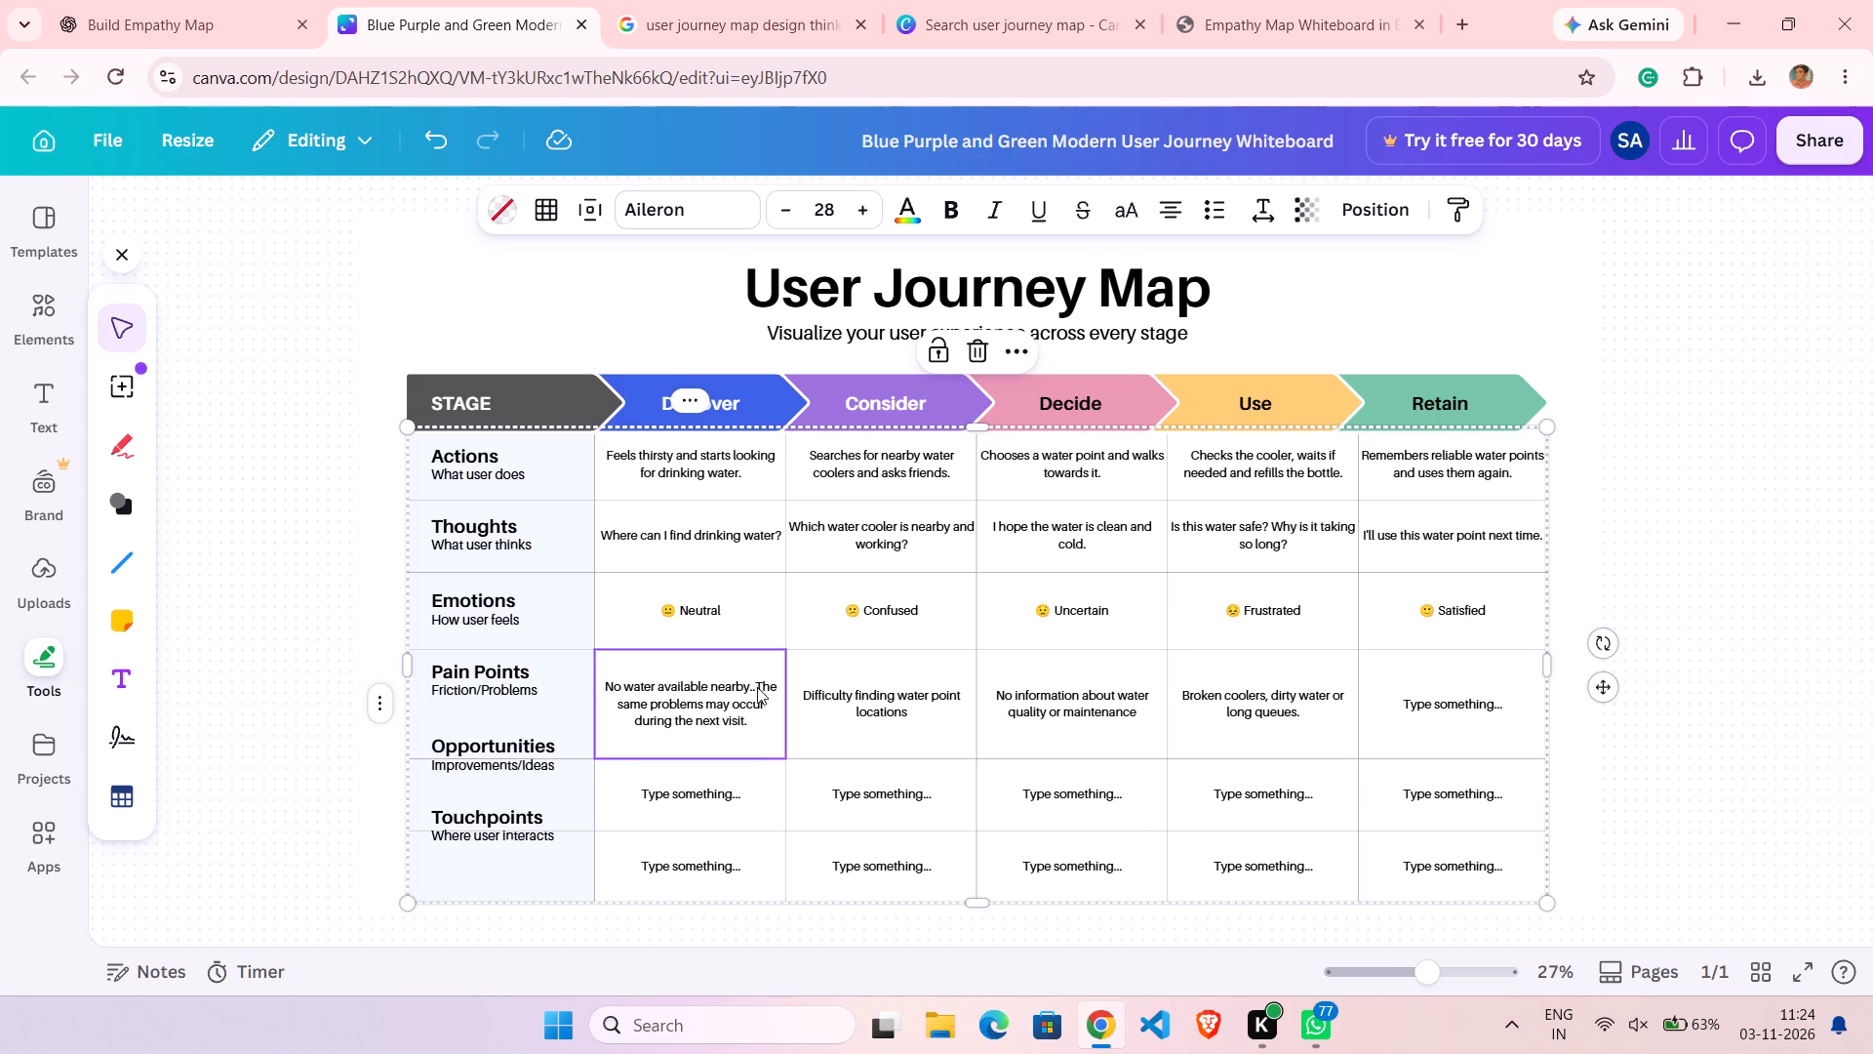
{"action": "double_click", "coordinate": [757, 687]}
{"action": "left_click", "coordinate": [749, 687]}
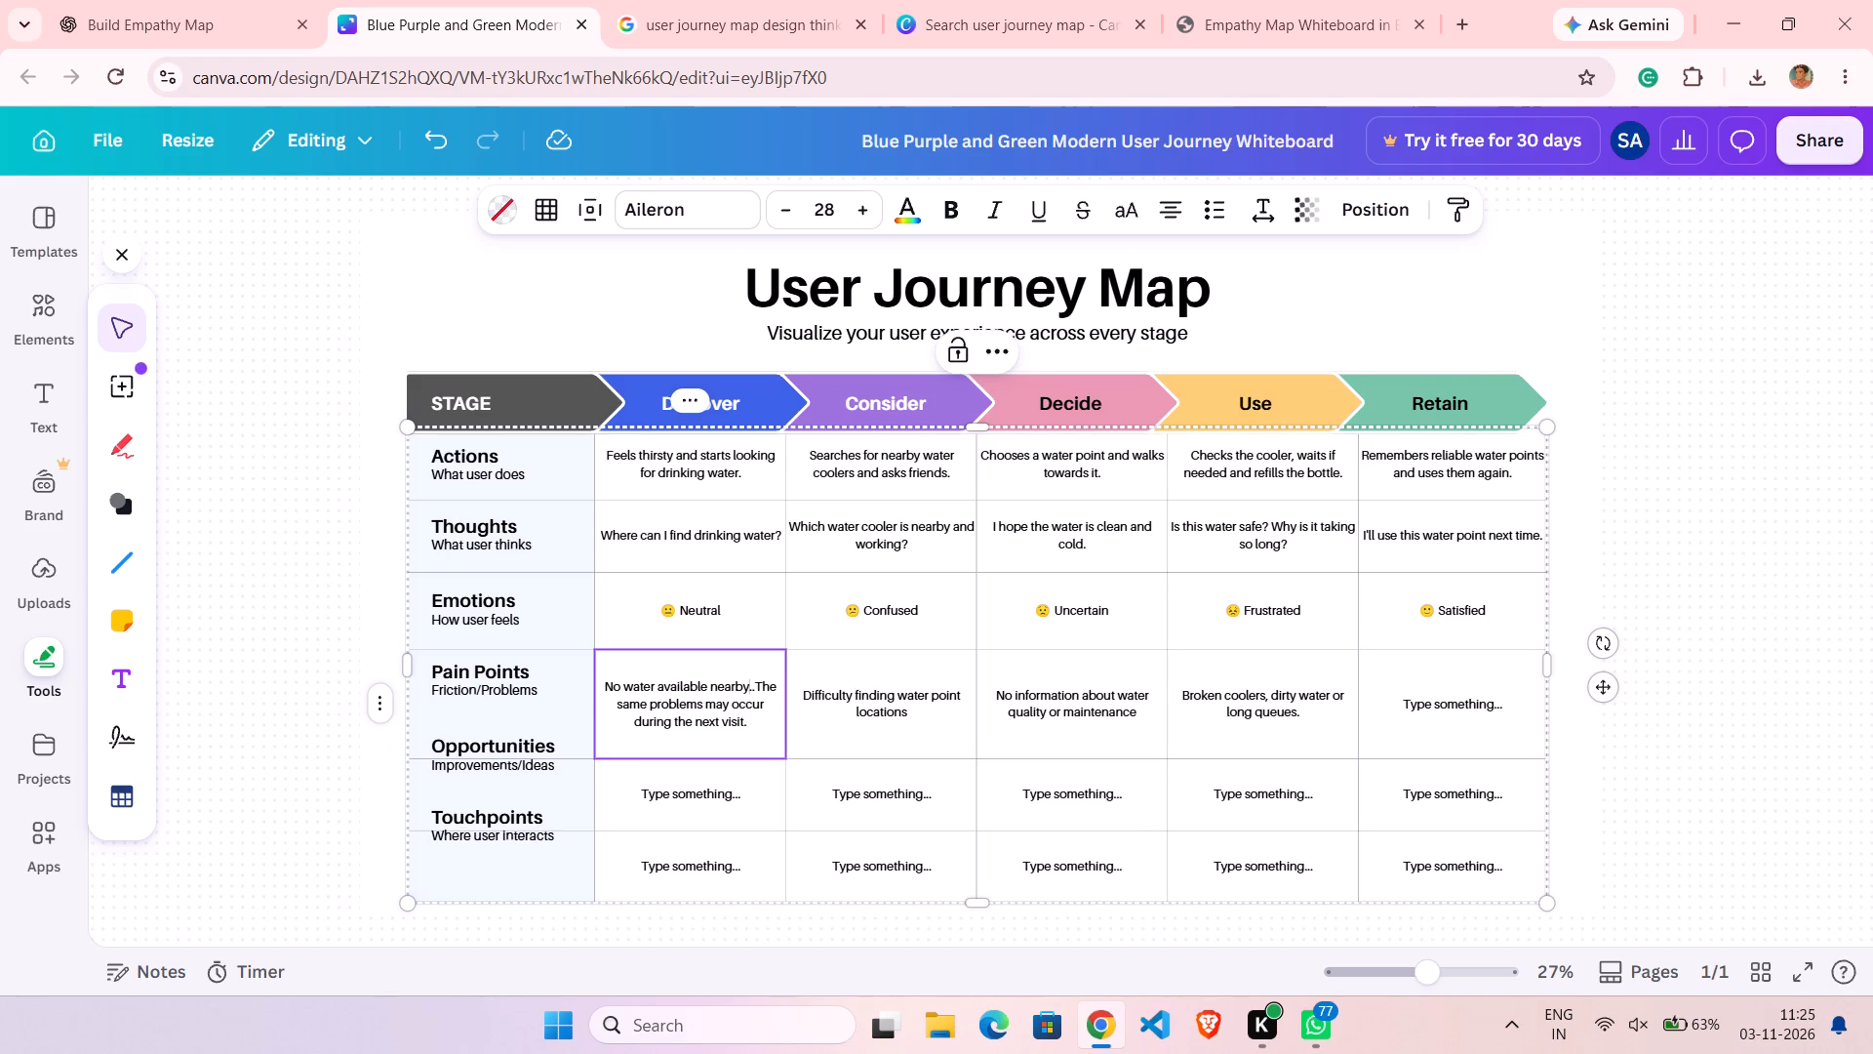
{"action": "left_click_drag", "start_coordinate": [756, 686], "coordinate": [765, 695]}
{"action": "left_click_drag", "start_coordinate": [765, 695], "coordinate": [750, 718]}
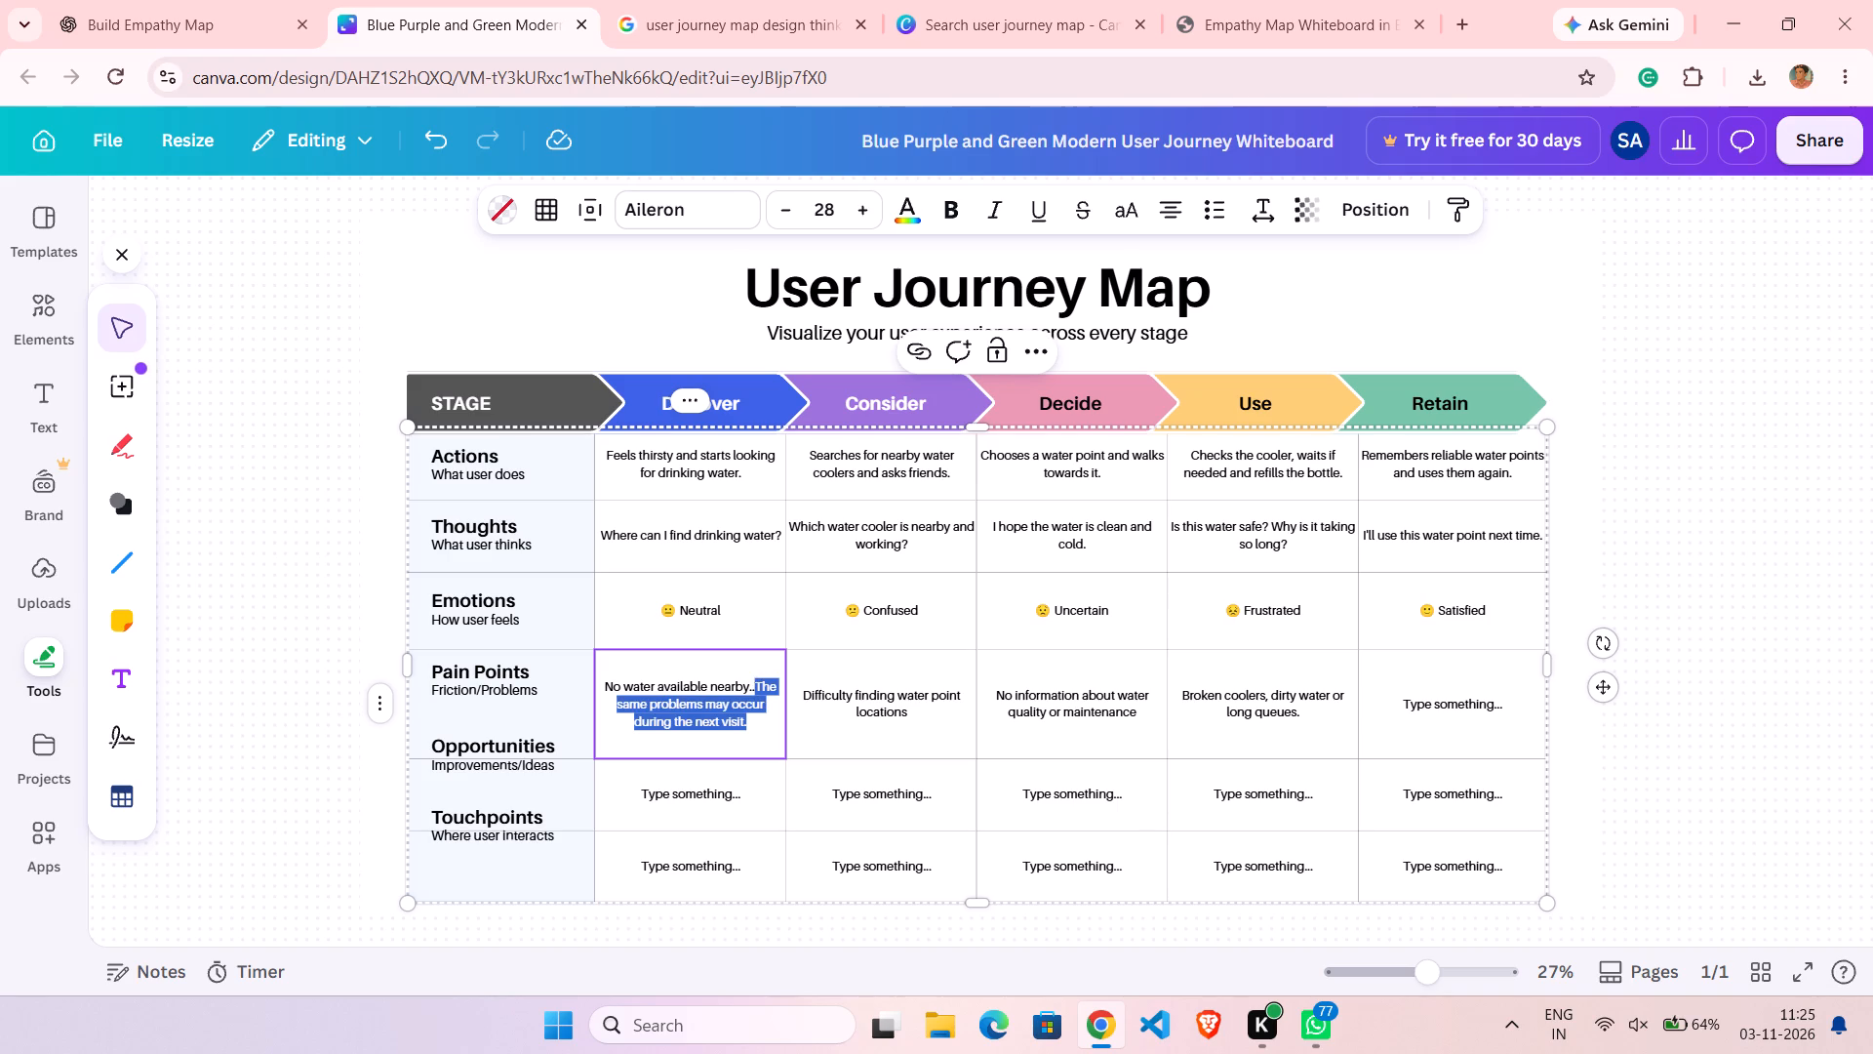
{"action": "key", "text": "ctrl+x"}
{"action": "double_click", "coordinate": [1438, 731]}
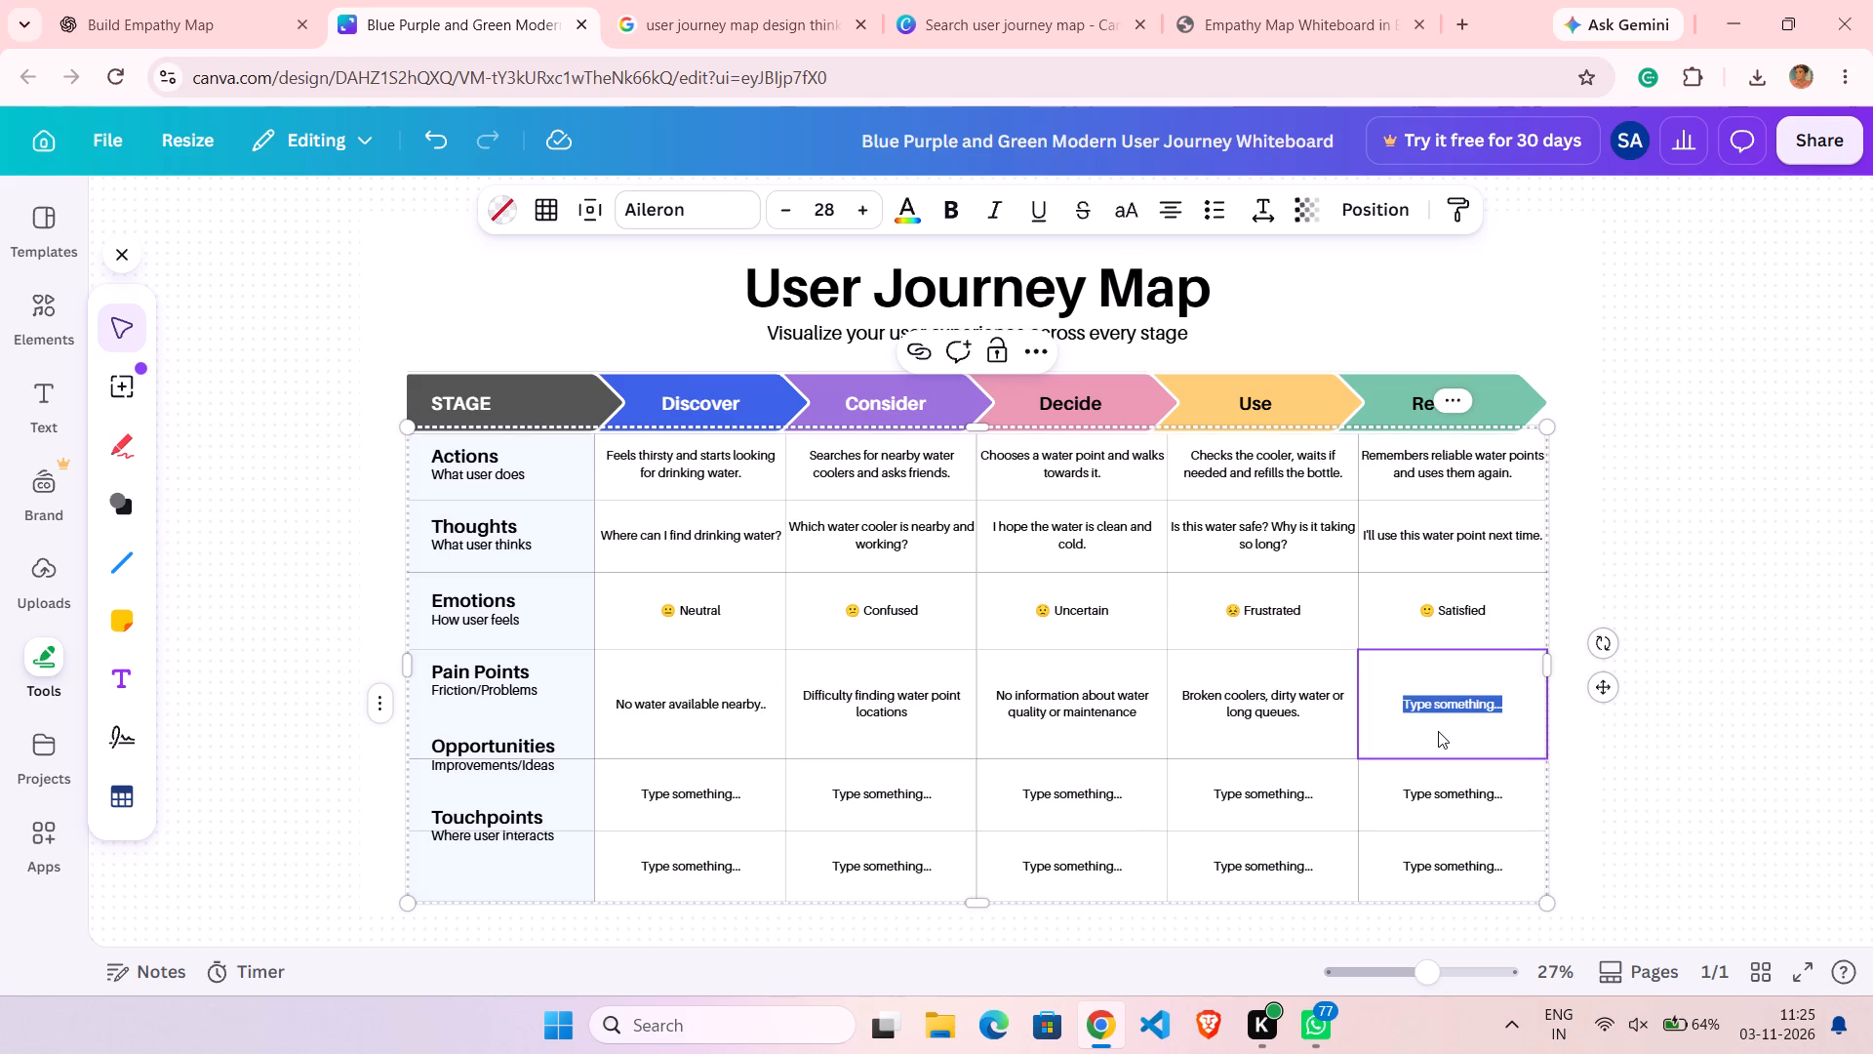
{"action": "key", "text": "BackSpace"}
{"action": "key", "text": "ctrl+v"}
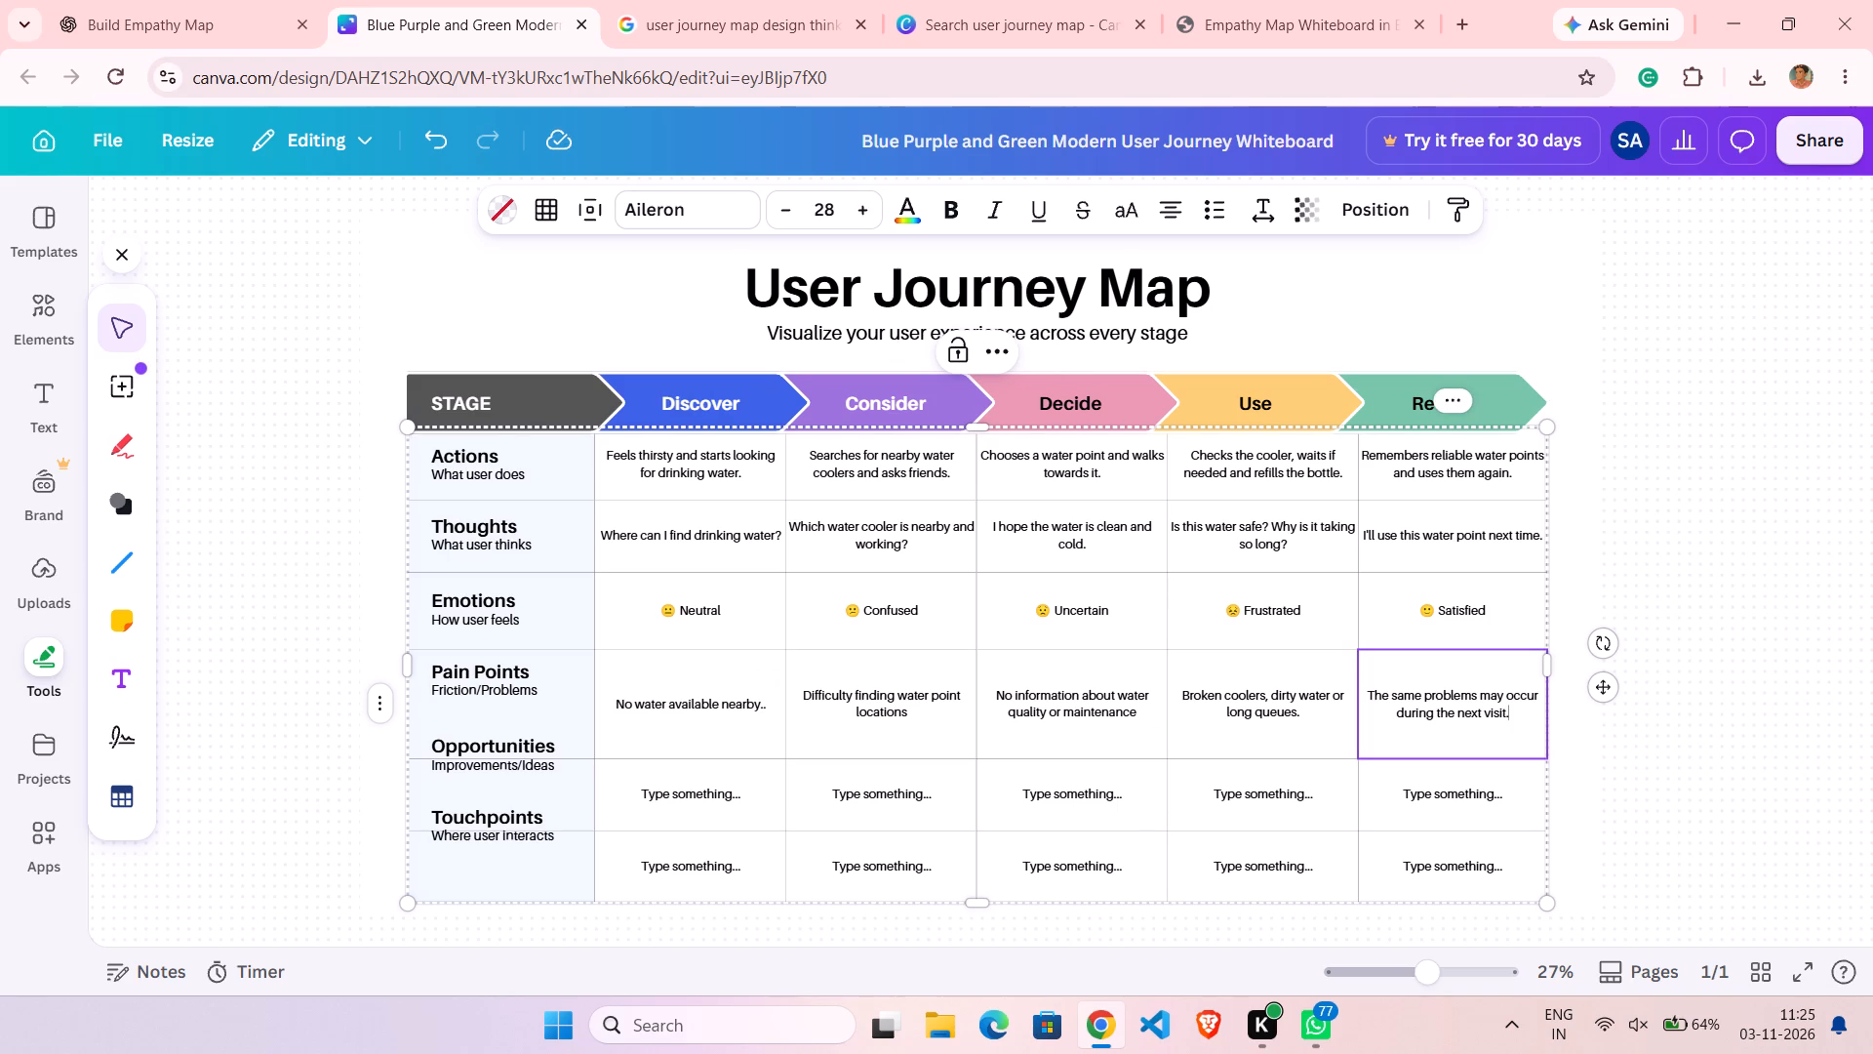
Delete the extra period at the end of "No water available nearby." in the Discover Pain Points cell.
{"action": "left_click", "coordinate": [742, 690]}
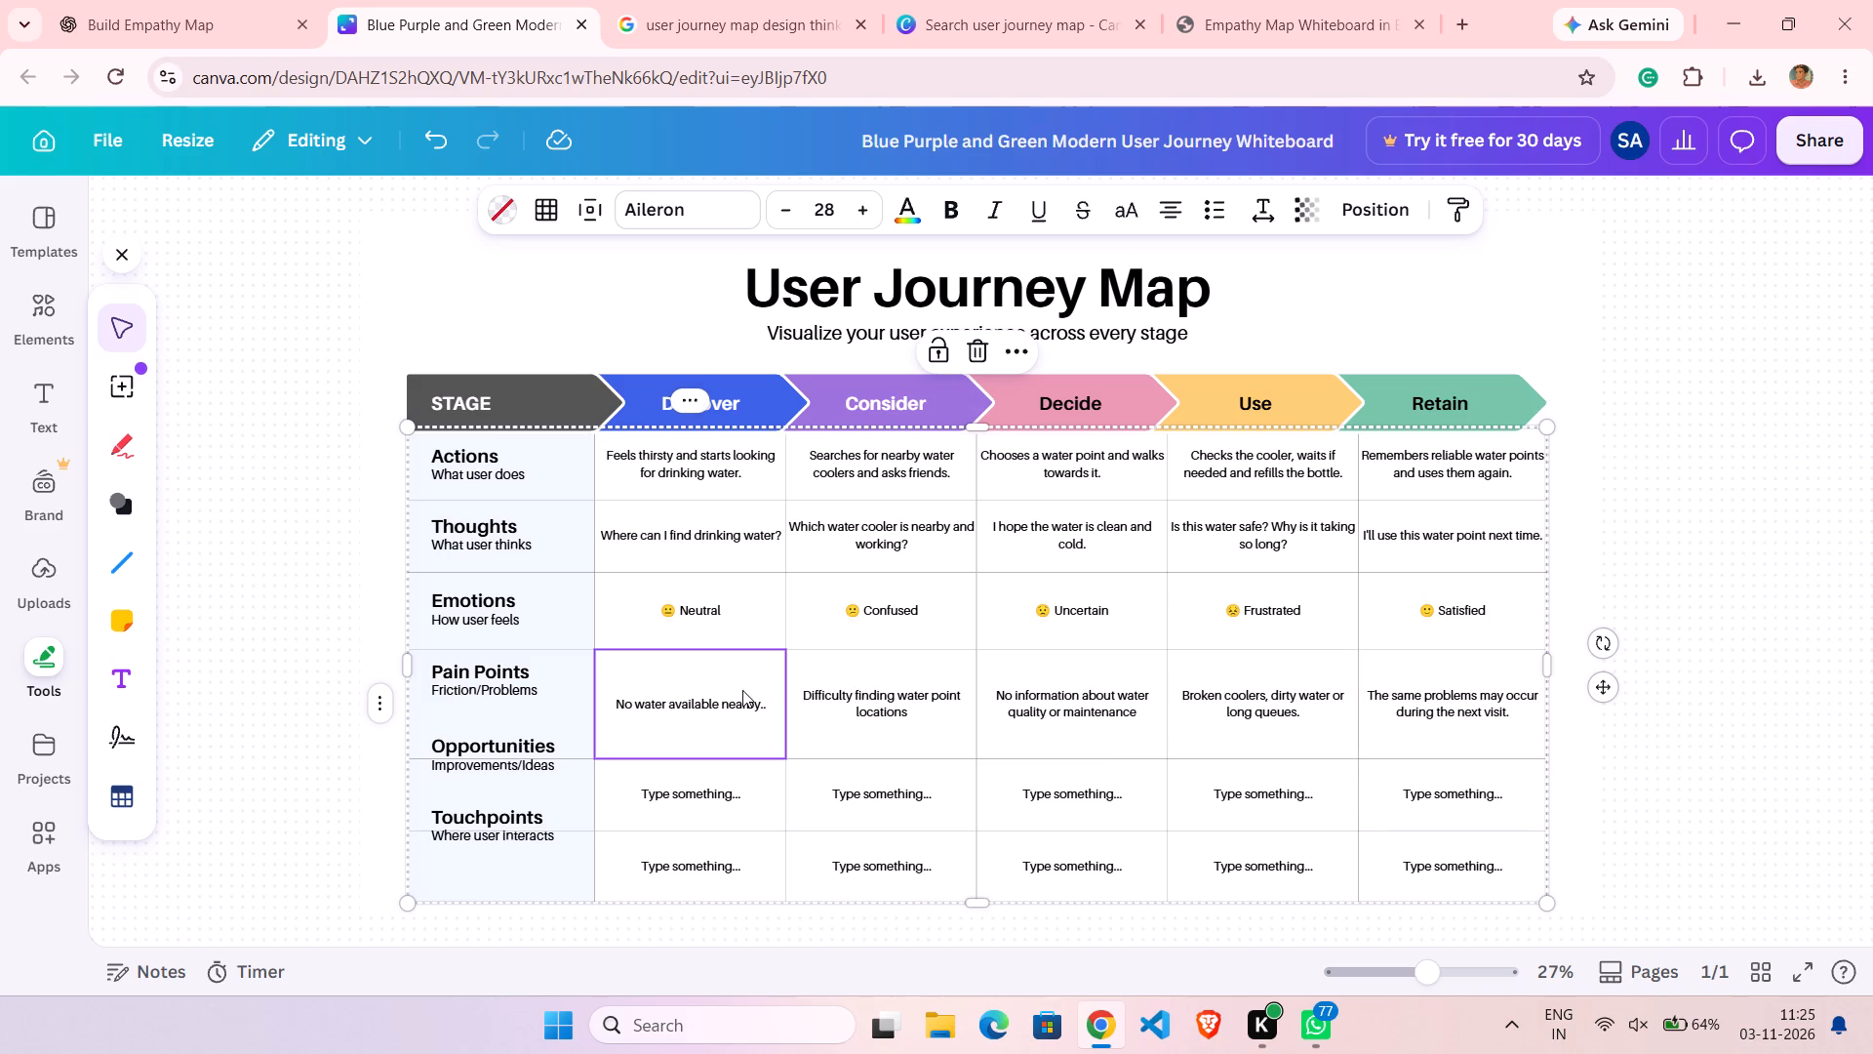
{"action": "double_click", "coordinate": [758, 698]}
{"action": "left_click", "coordinate": [763, 699]}
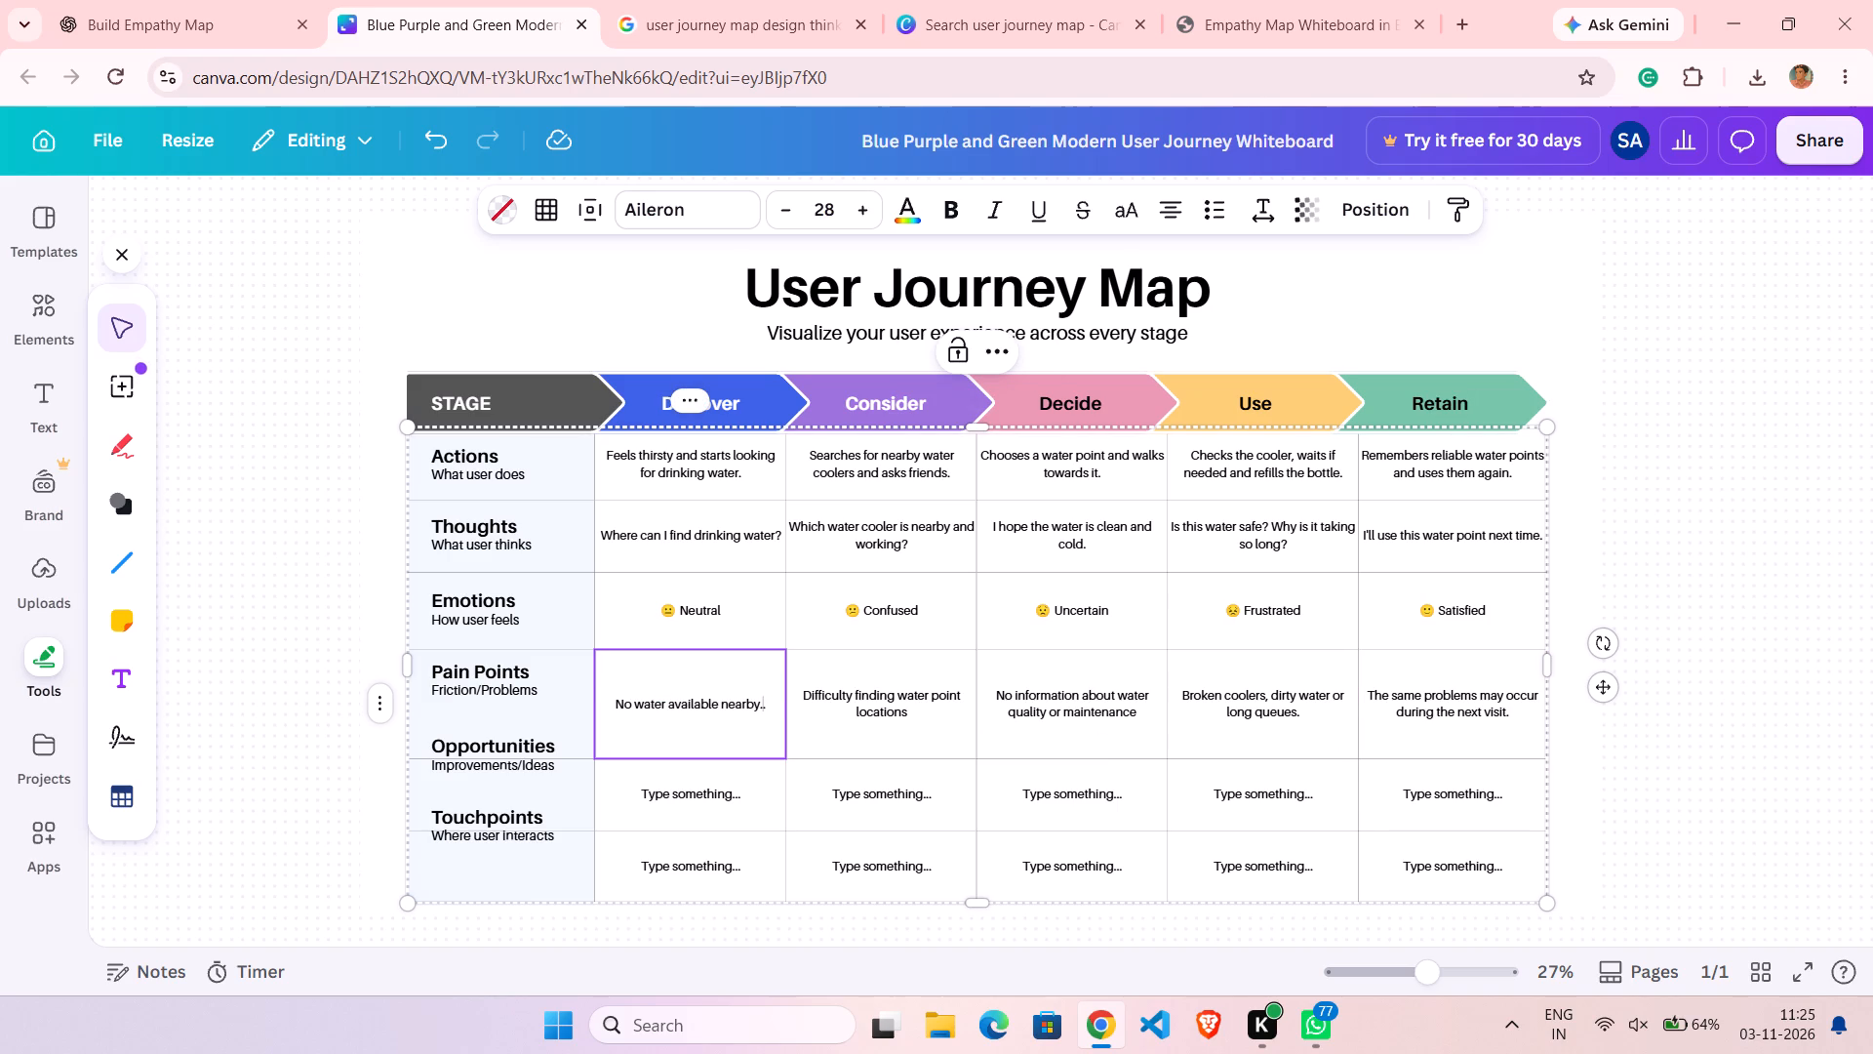
{"action": "key", "text": "BackSpace"}
{"action": "left_click", "coordinate": [720, 778]}
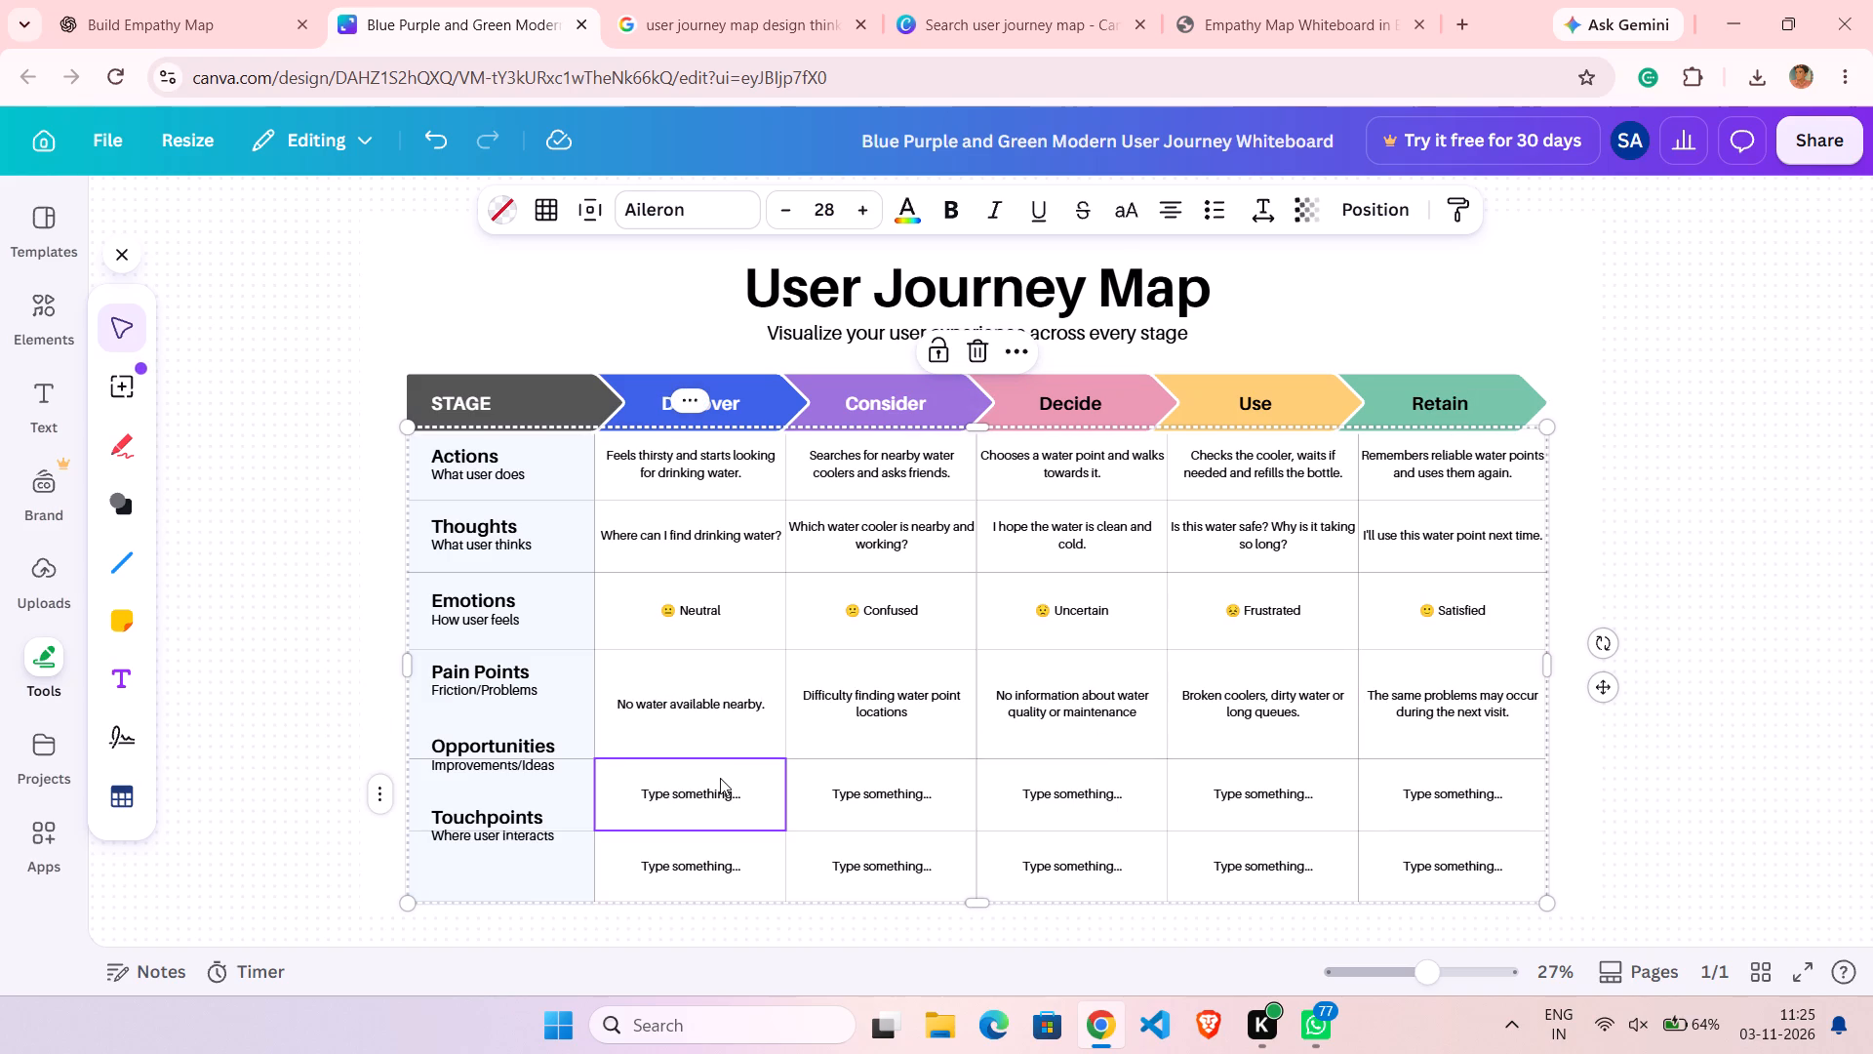
{"action": "left_click", "coordinate": [245, 723]}
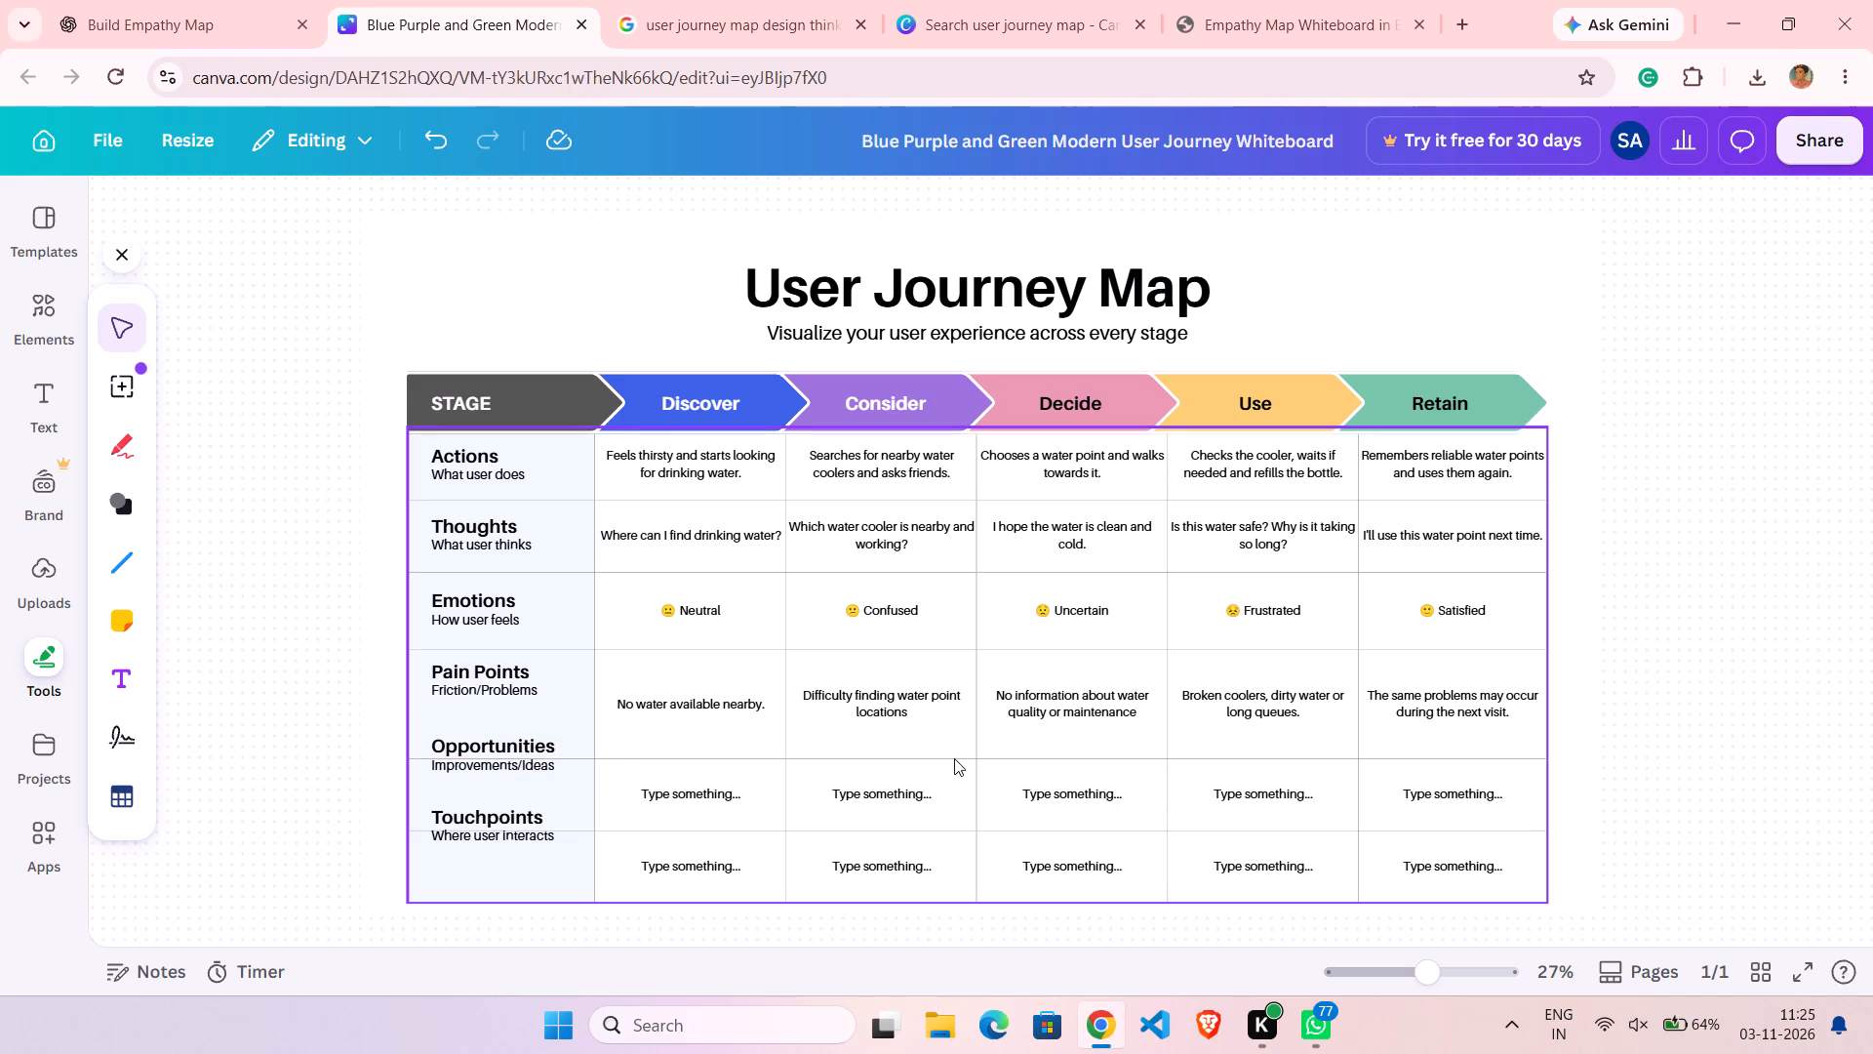
Reduce the Pain Points row's height so its lower border sits just above the Opportunities label.
{"action": "left_click", "coordinate": [701, 733]}
{"action": "left_click_drag", "start_coordinate": [737, 760], "coordinate": [737, 748]}
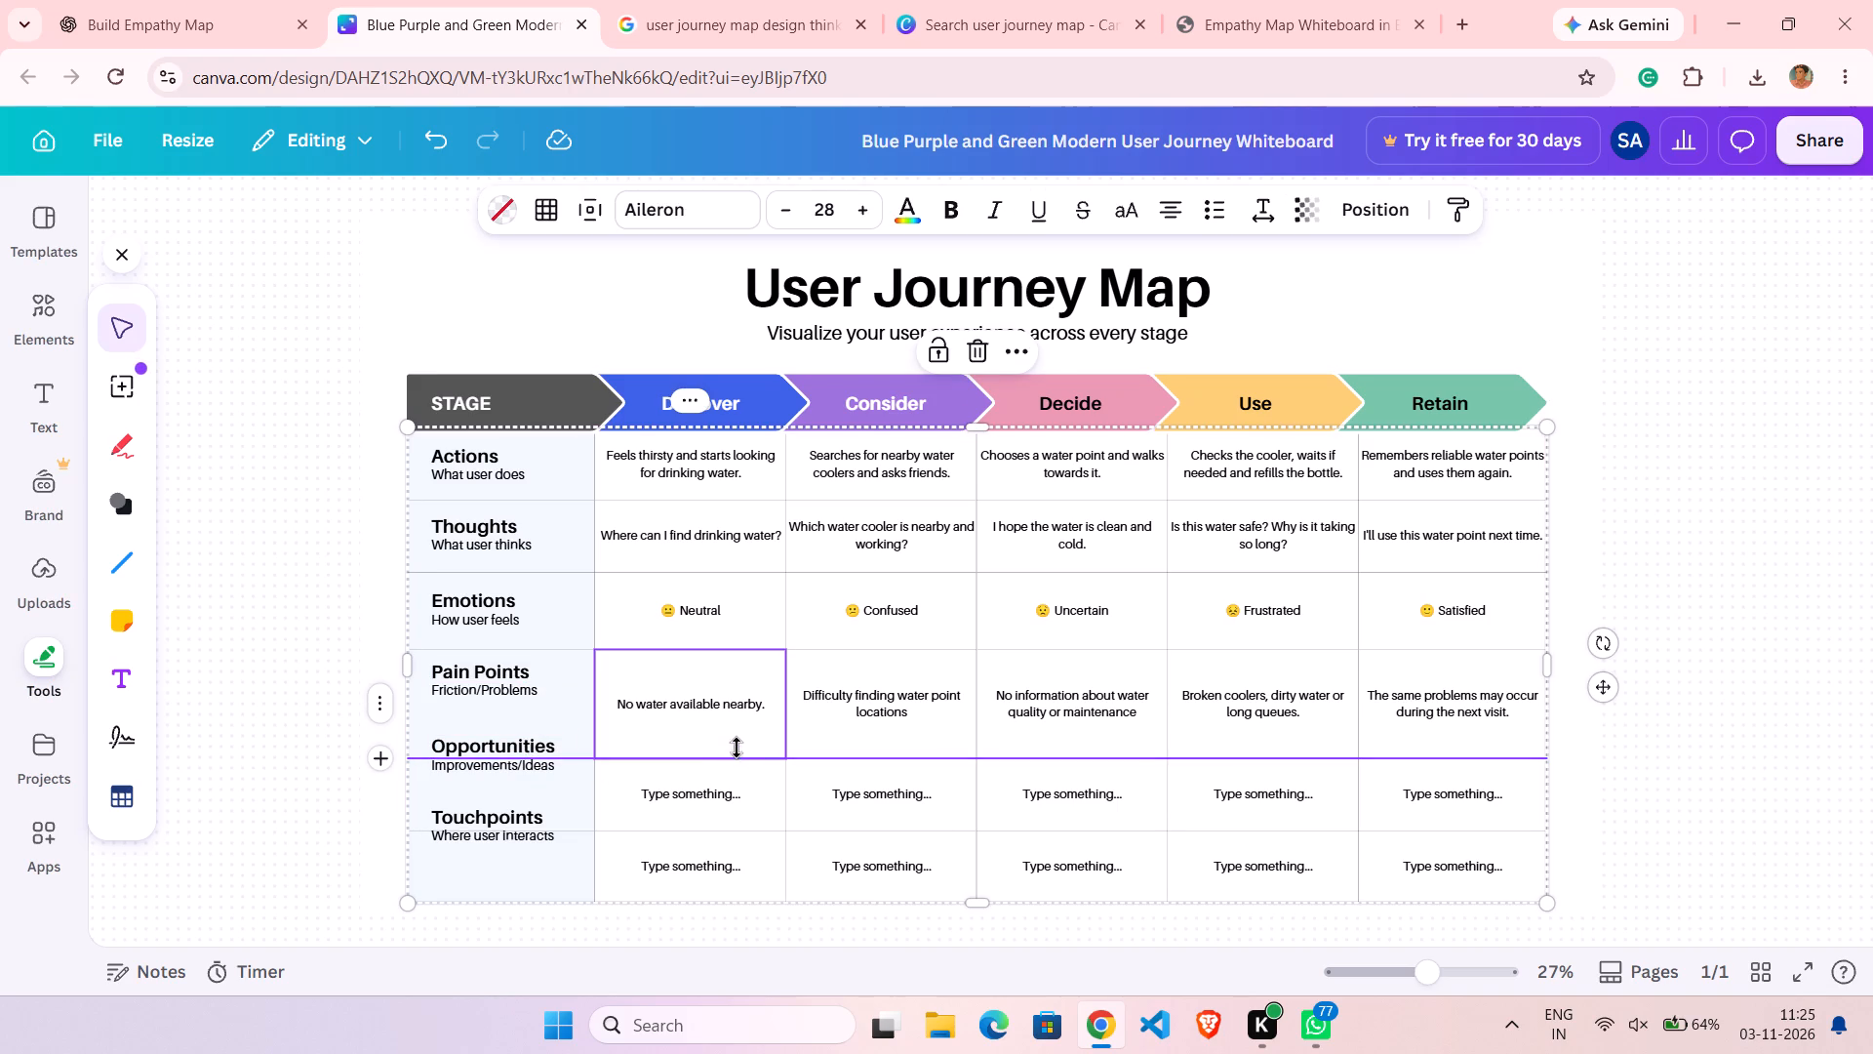
{"action": "left_click_drag", "start_coordinate": [737, 748], "coordinate": [733, 736]}
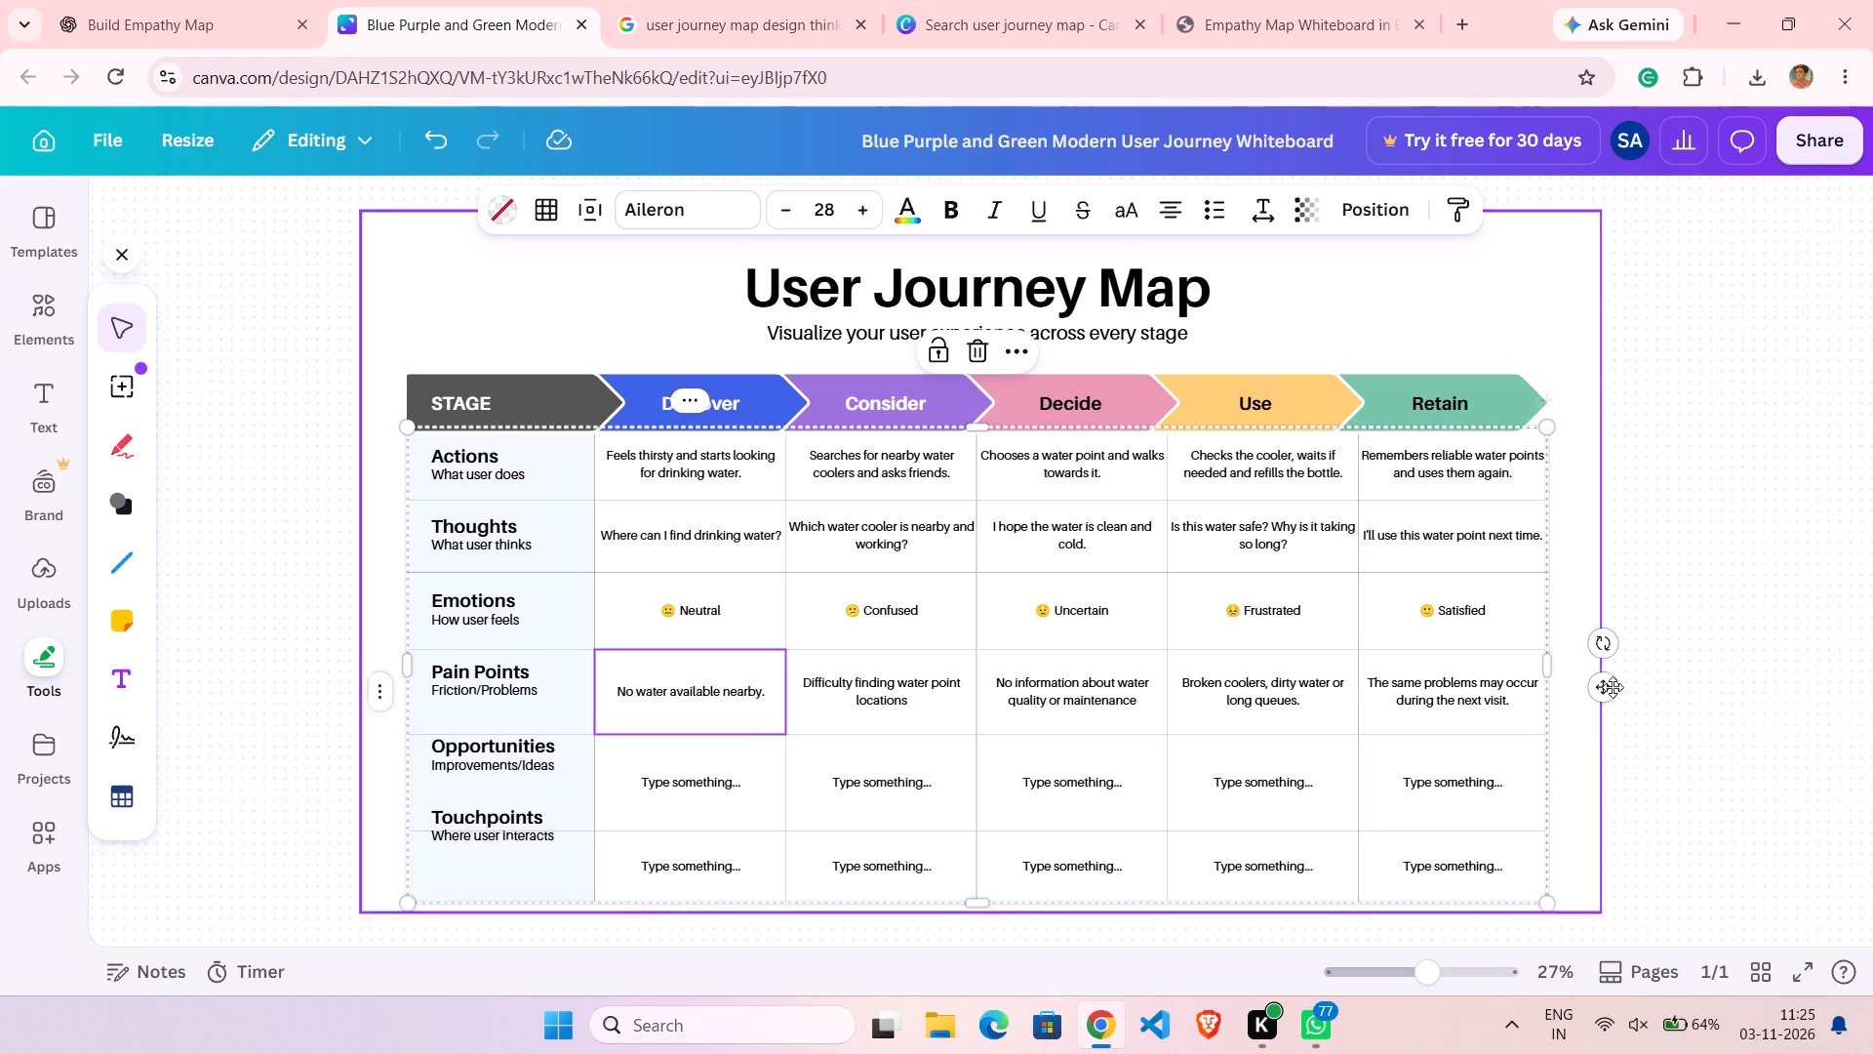
{"action": "left_click", "coordinate": [1687, 676]}
Reduce the Opportunities row's height so its lower border sits just above the Touchpoints label.
{"action": "scroll", "coordinate": [1176, 555], "scroll_direction": "down", "scroll_amount": 1}
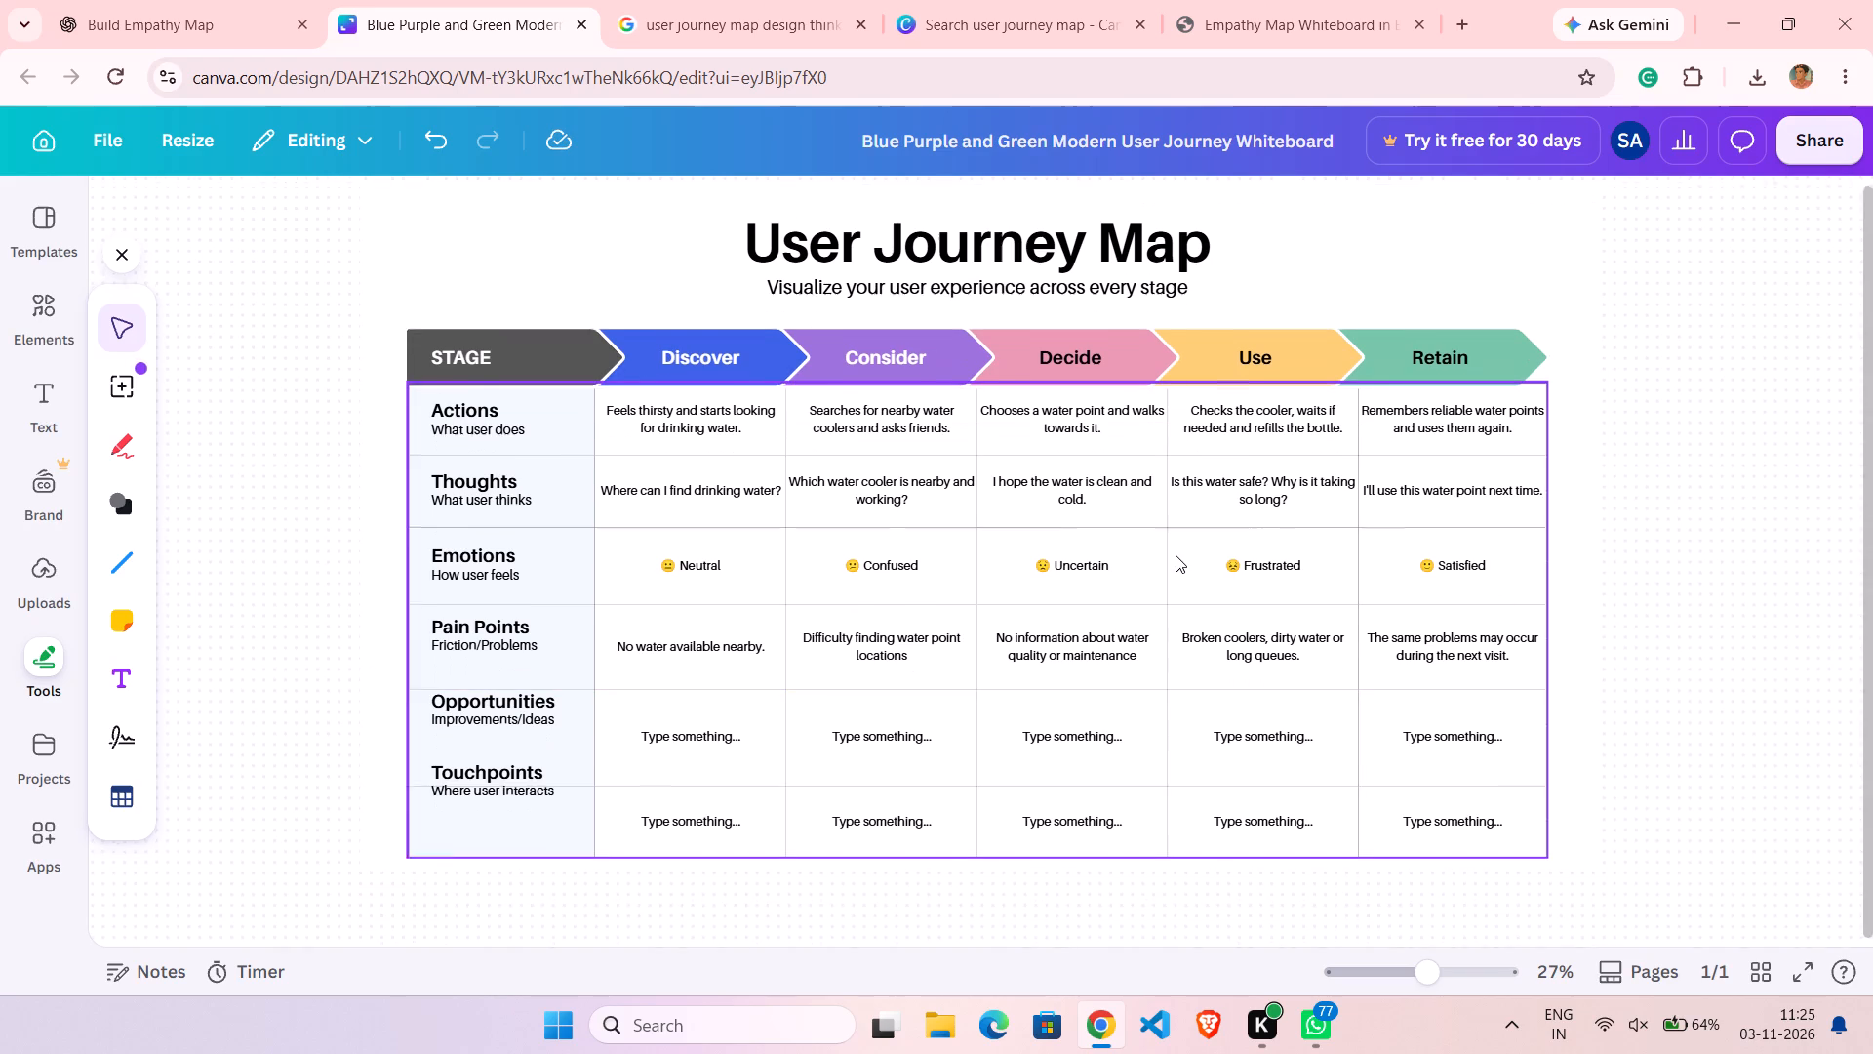
{"action": "scroll", "coordinate": [1176, 555], "scroll_direction": "down", "scroll_amount": 1}
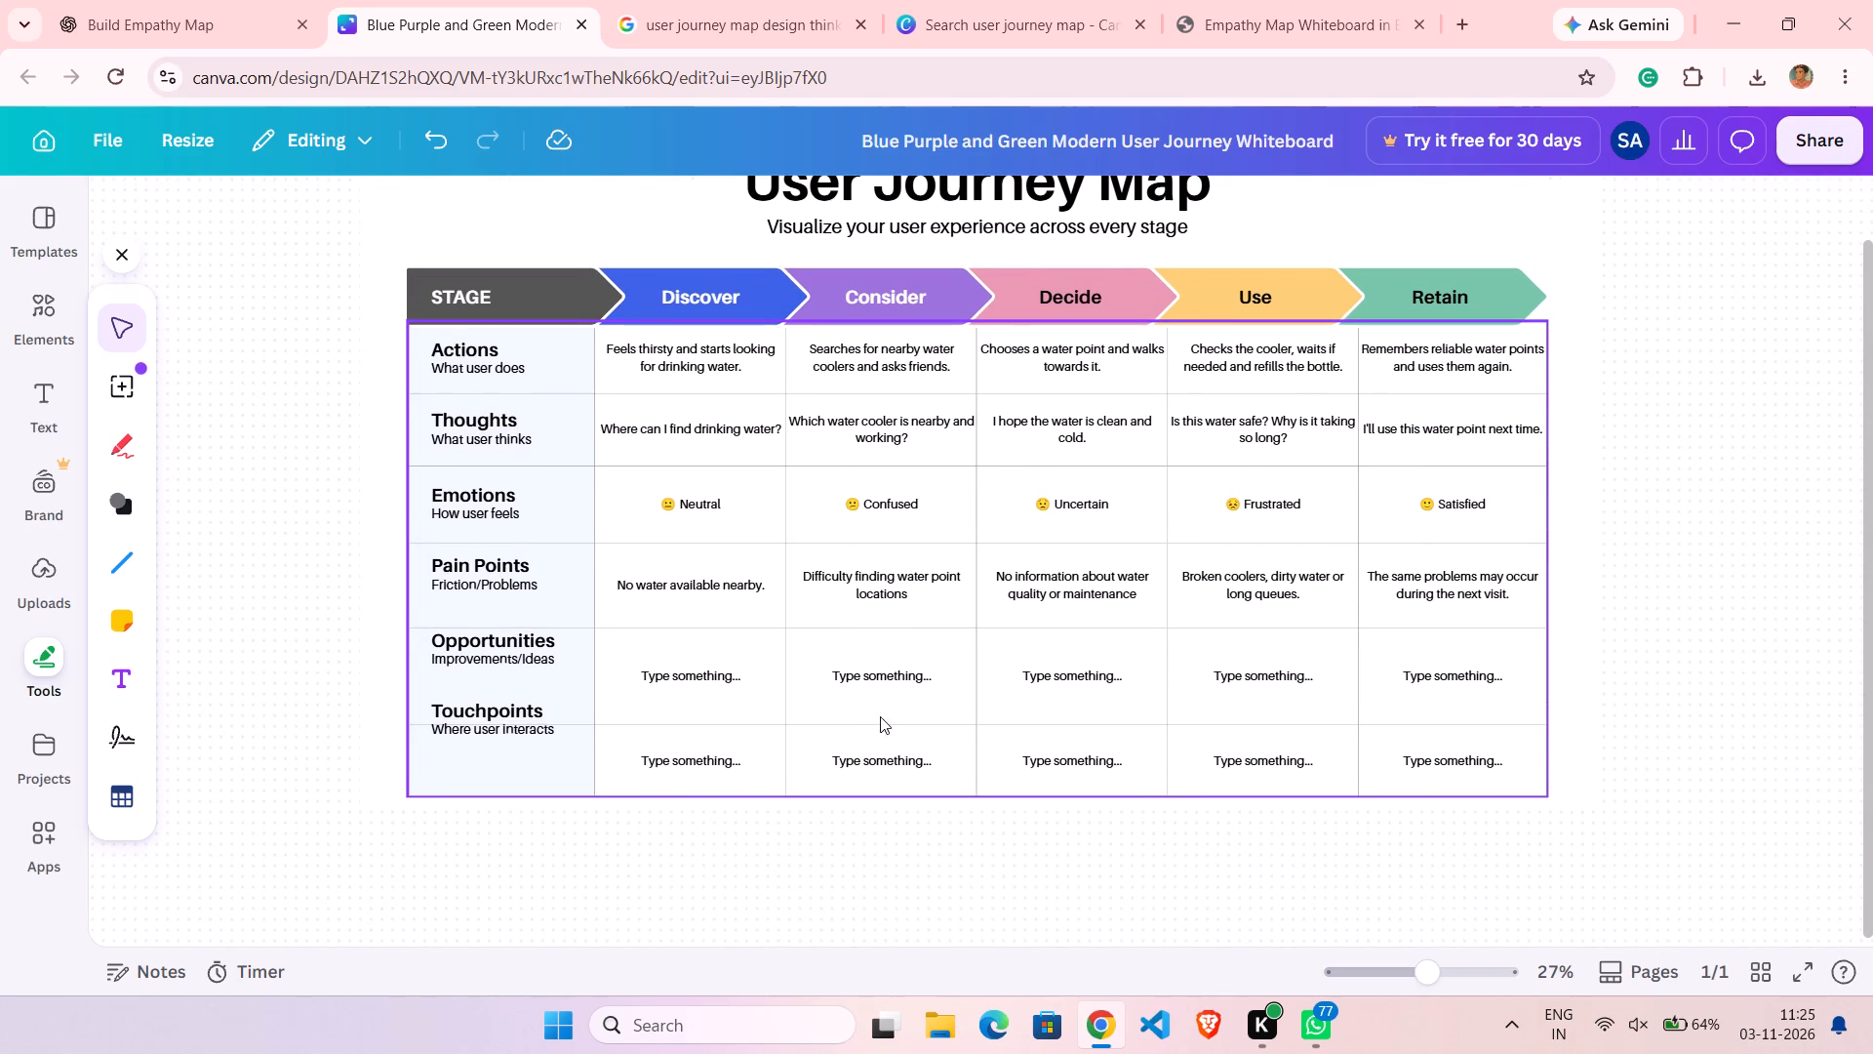
{"action": "left_click", "coordinate": [880, 716]}
{"action": "left_click_drag", "start_coordinate": [887, 724], "coordinate": [887, 707]}
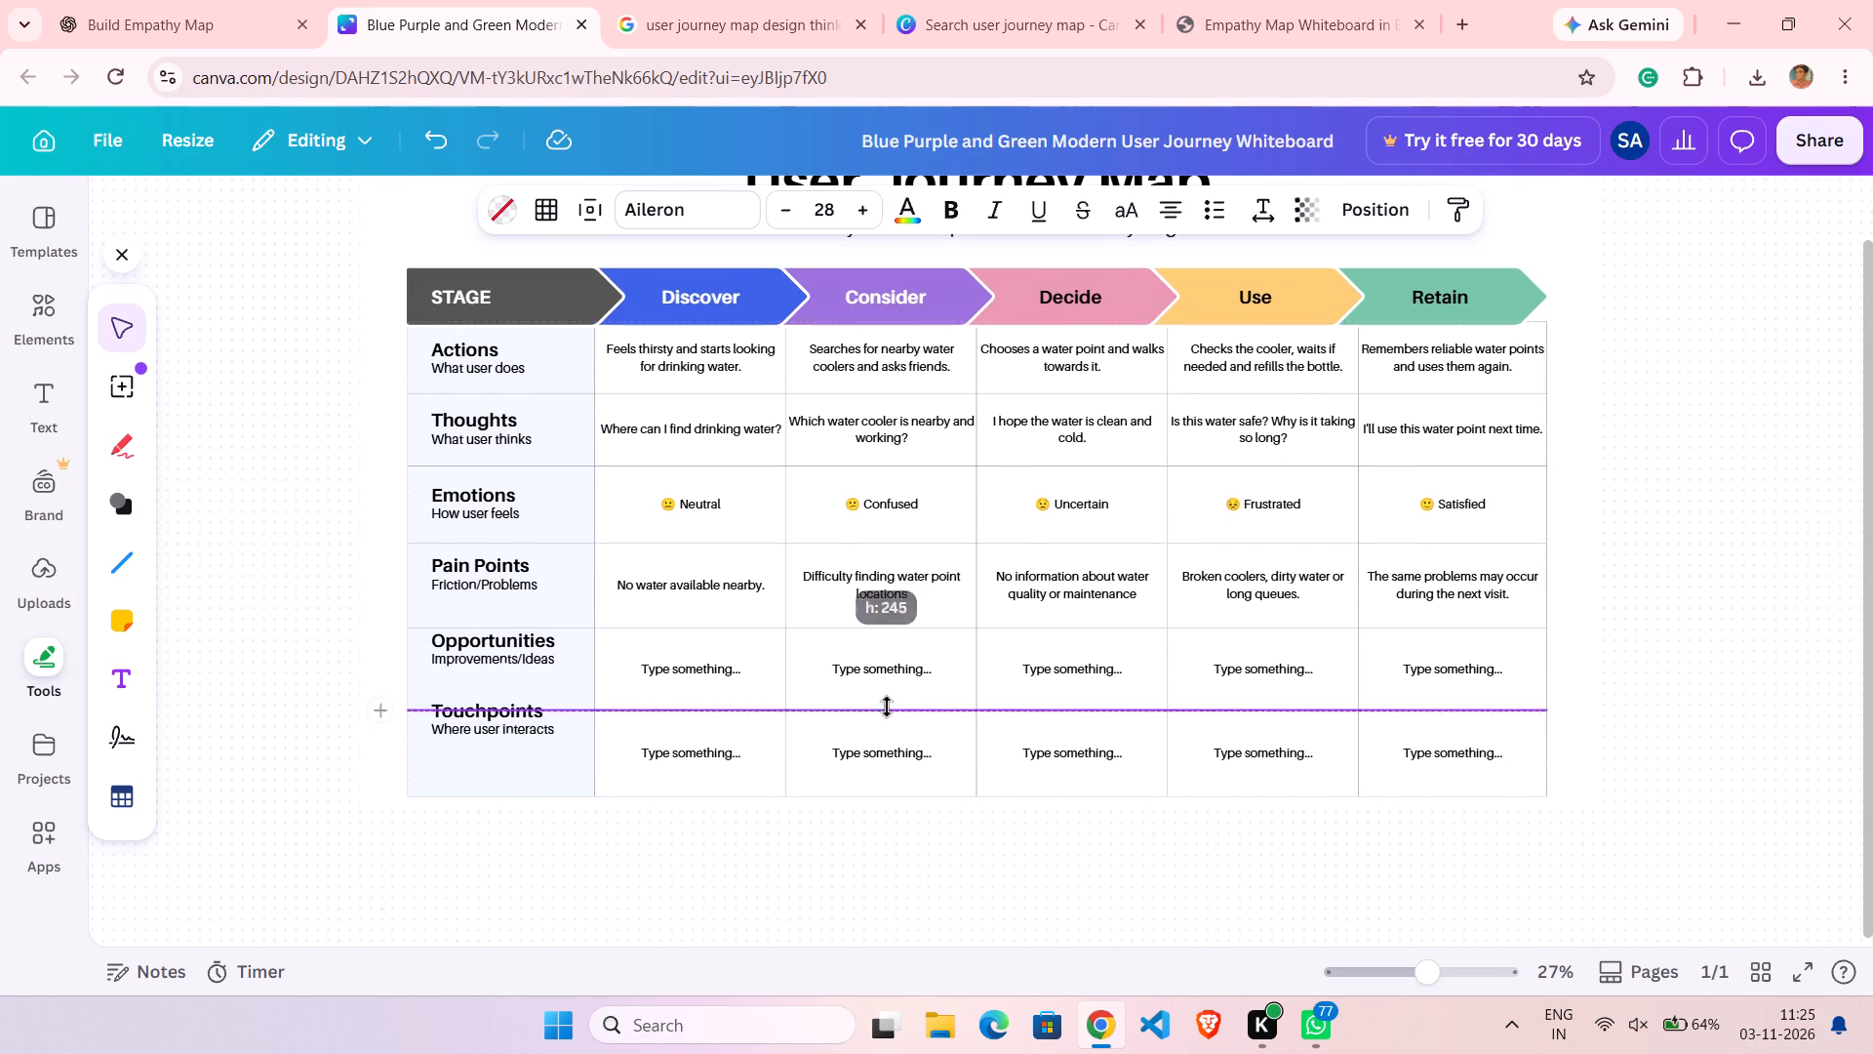
{"action": "left_click_drag", "start_coordinate": [887, 707], "coordinate": [883, 696]}
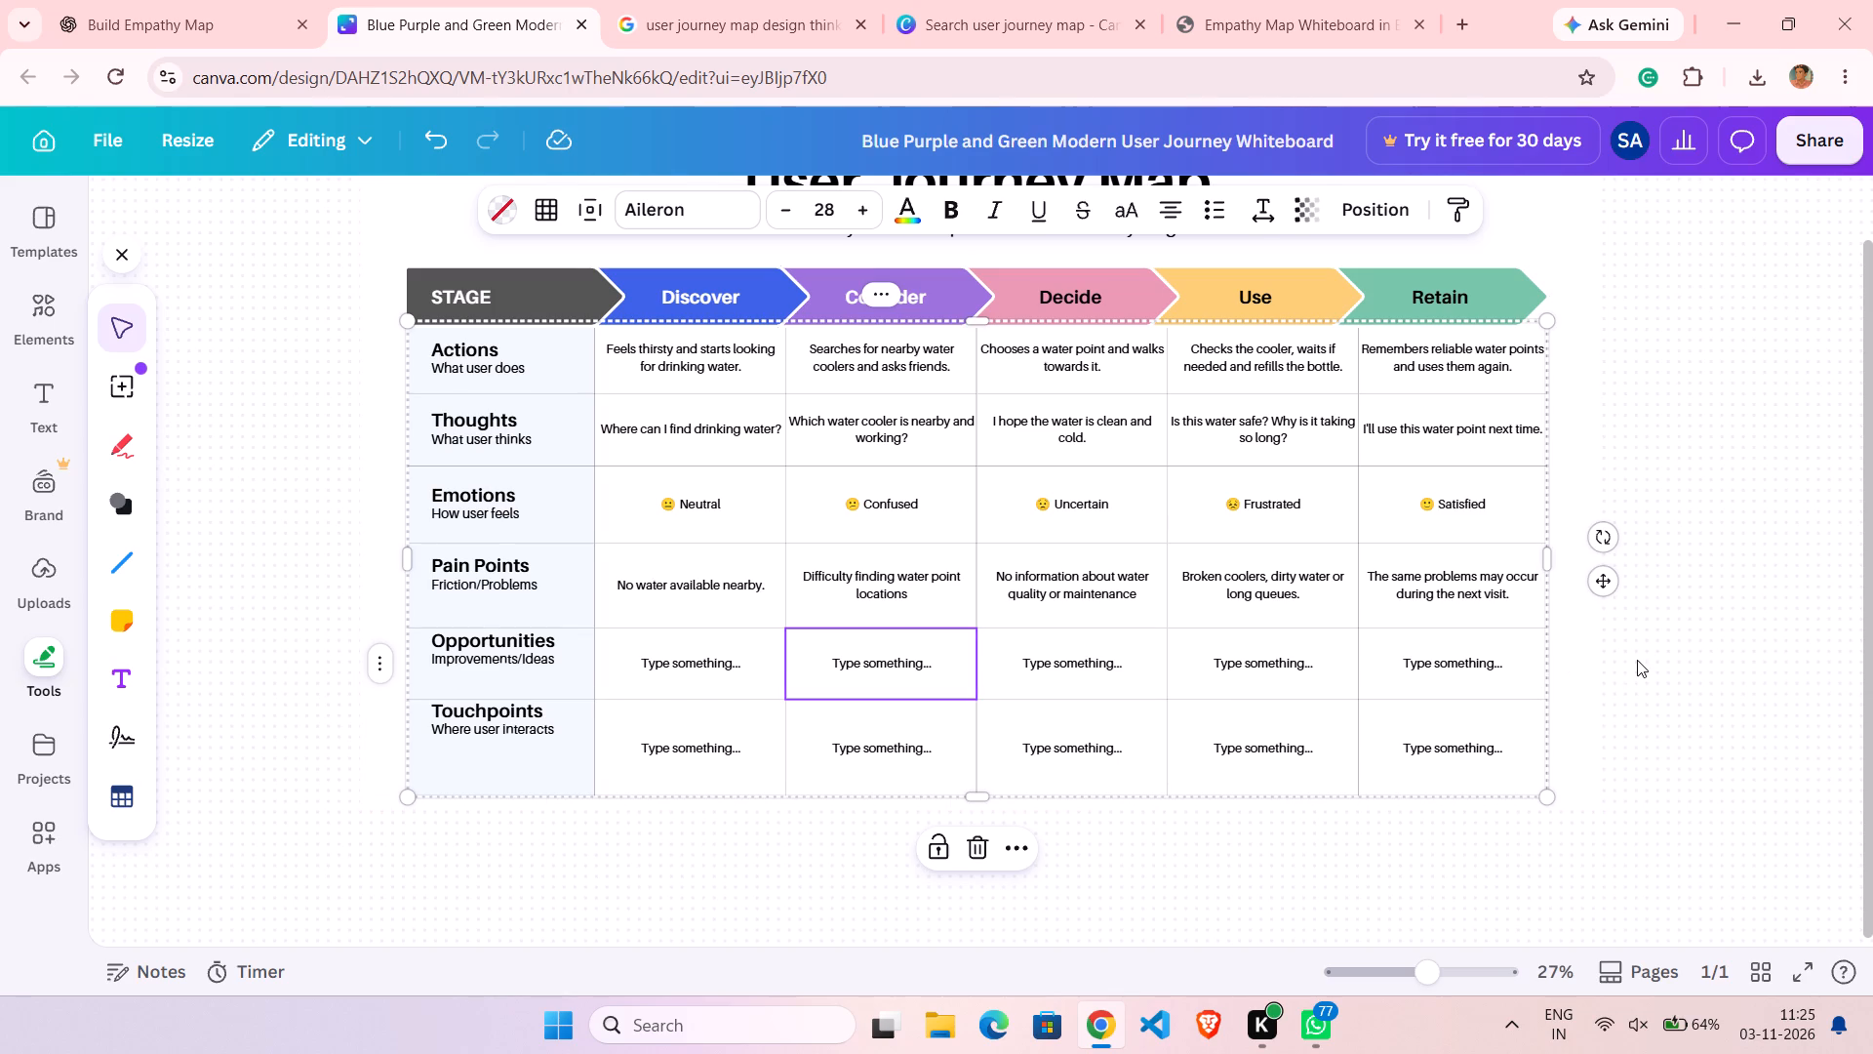
{"action": "left_click", "coordinate": [1637, 660]}
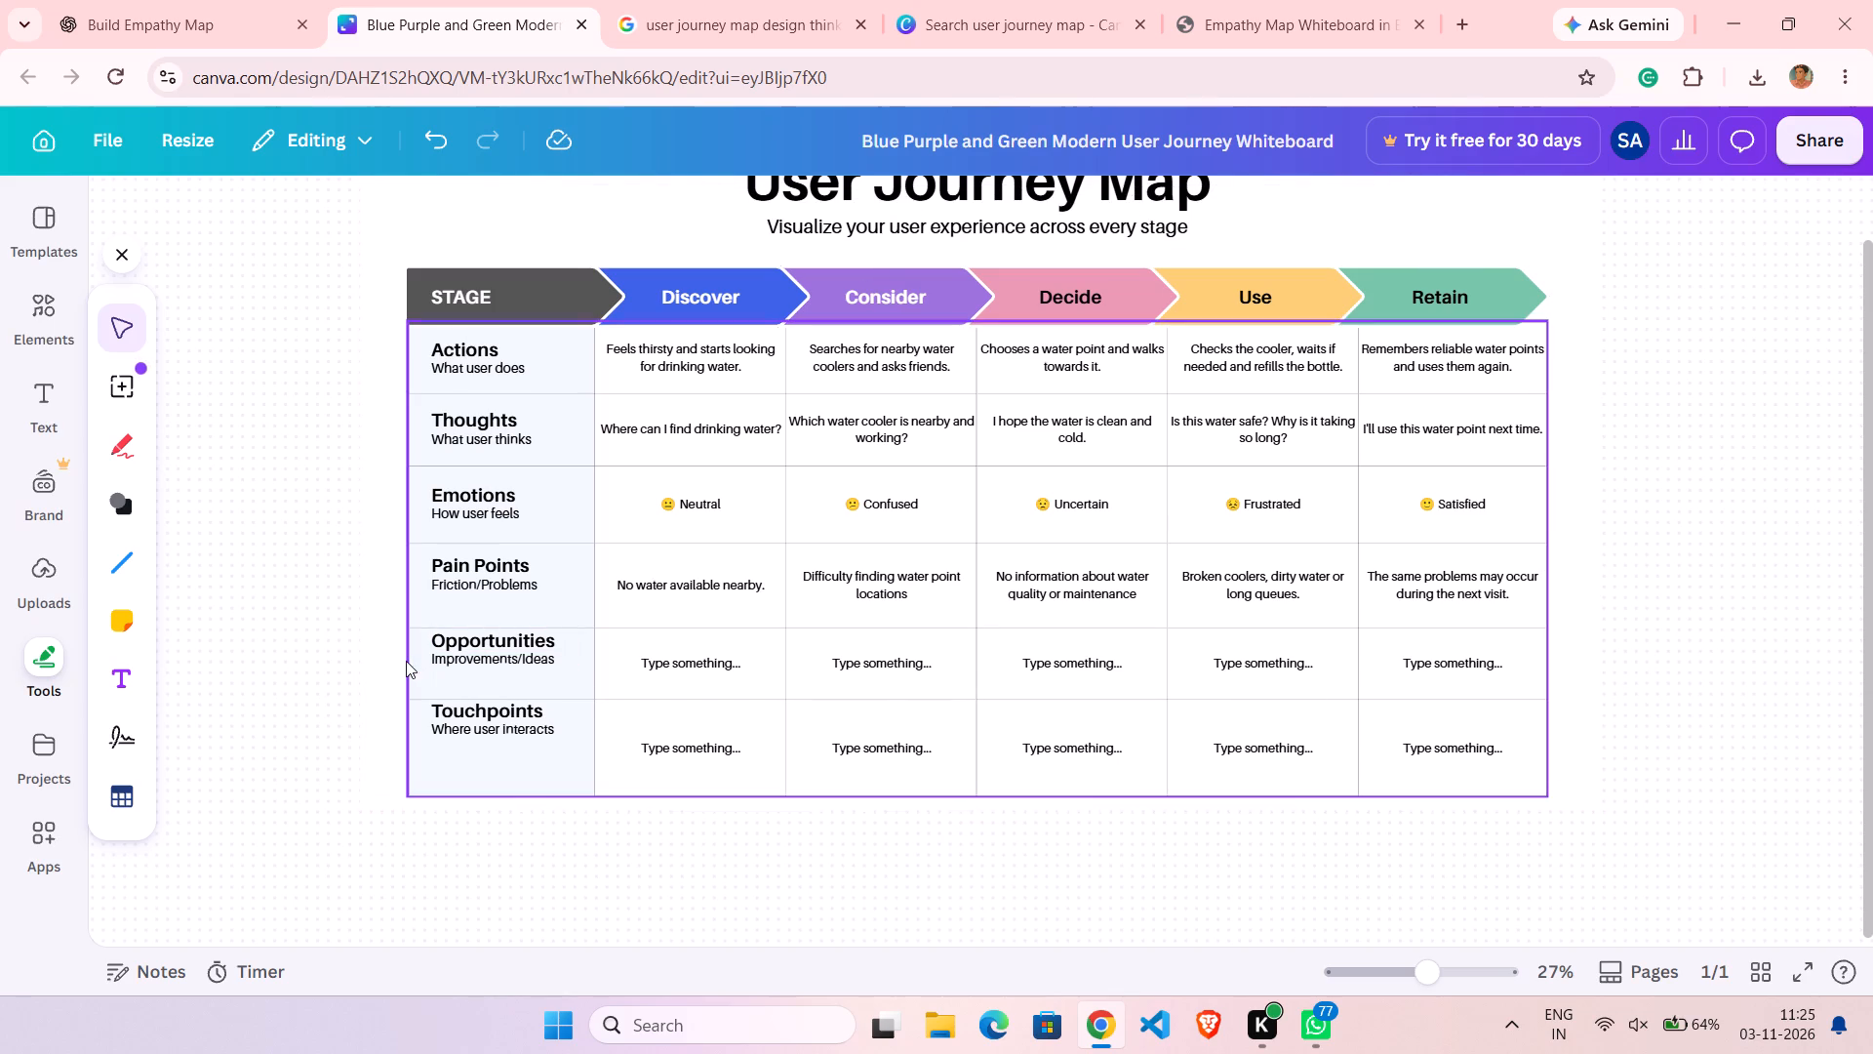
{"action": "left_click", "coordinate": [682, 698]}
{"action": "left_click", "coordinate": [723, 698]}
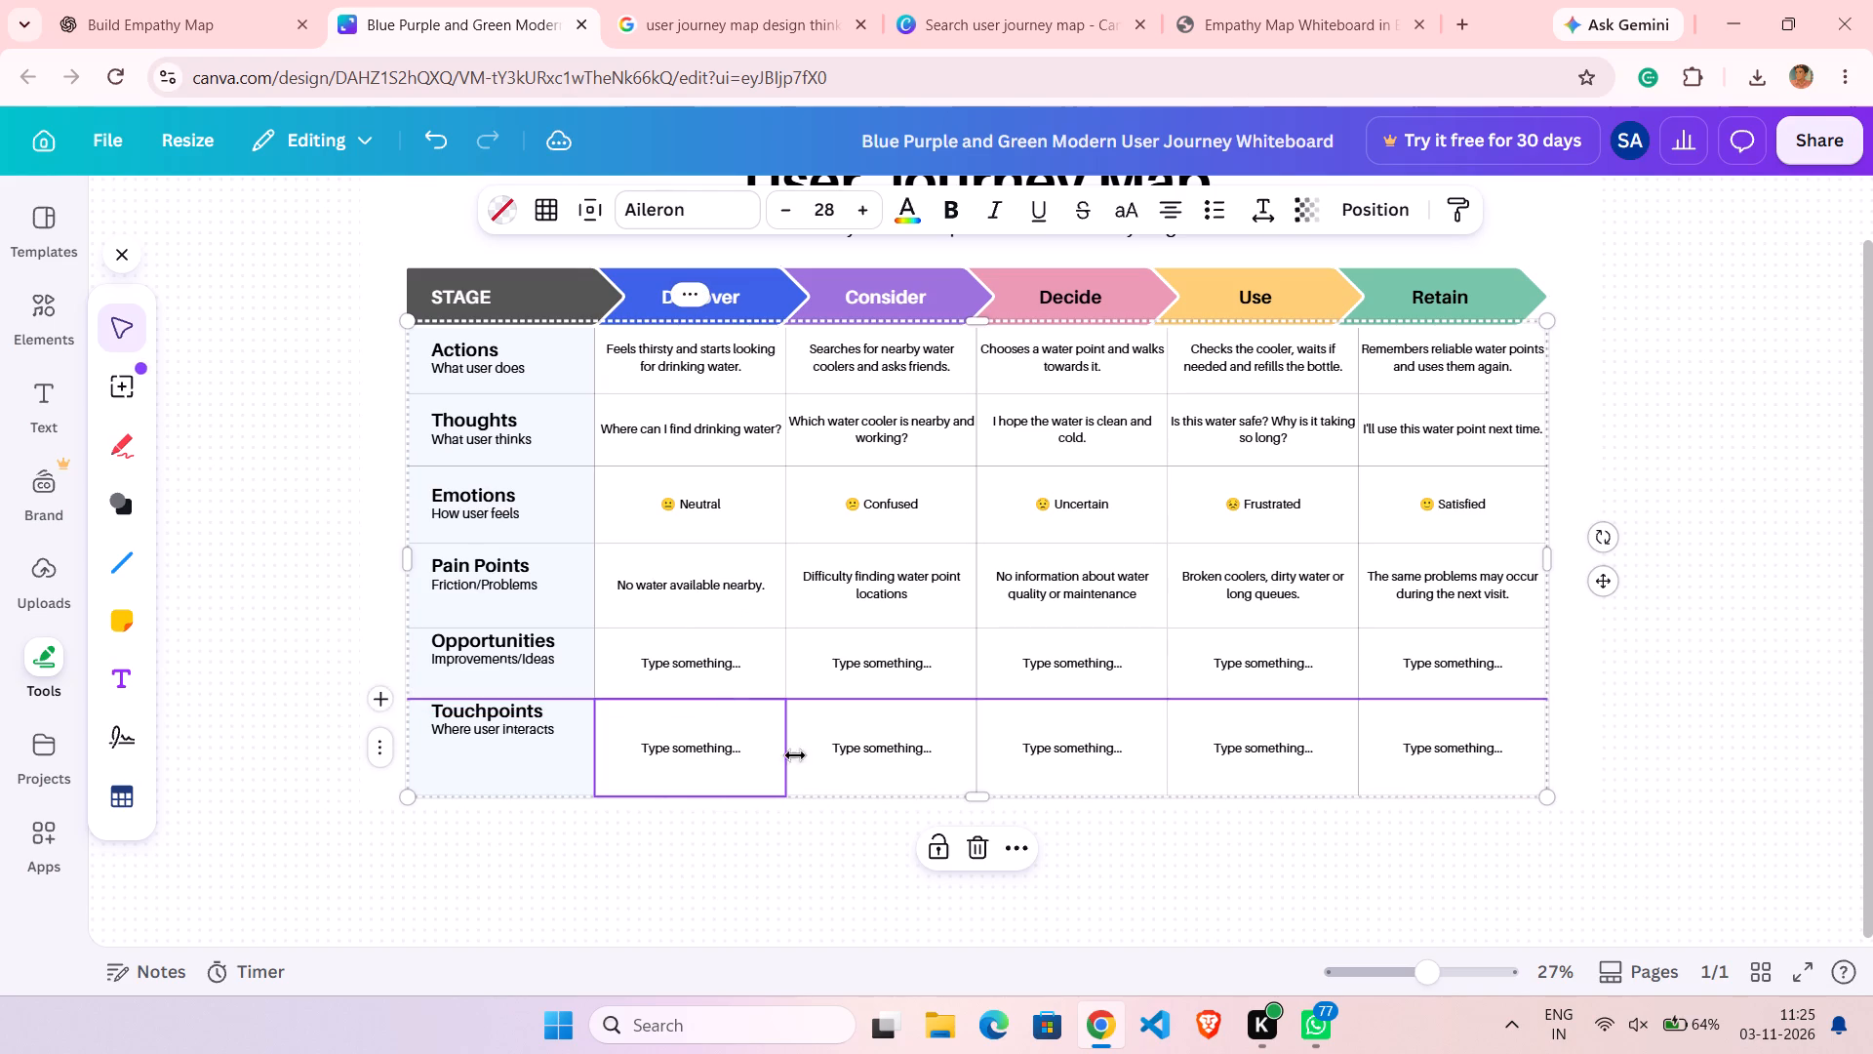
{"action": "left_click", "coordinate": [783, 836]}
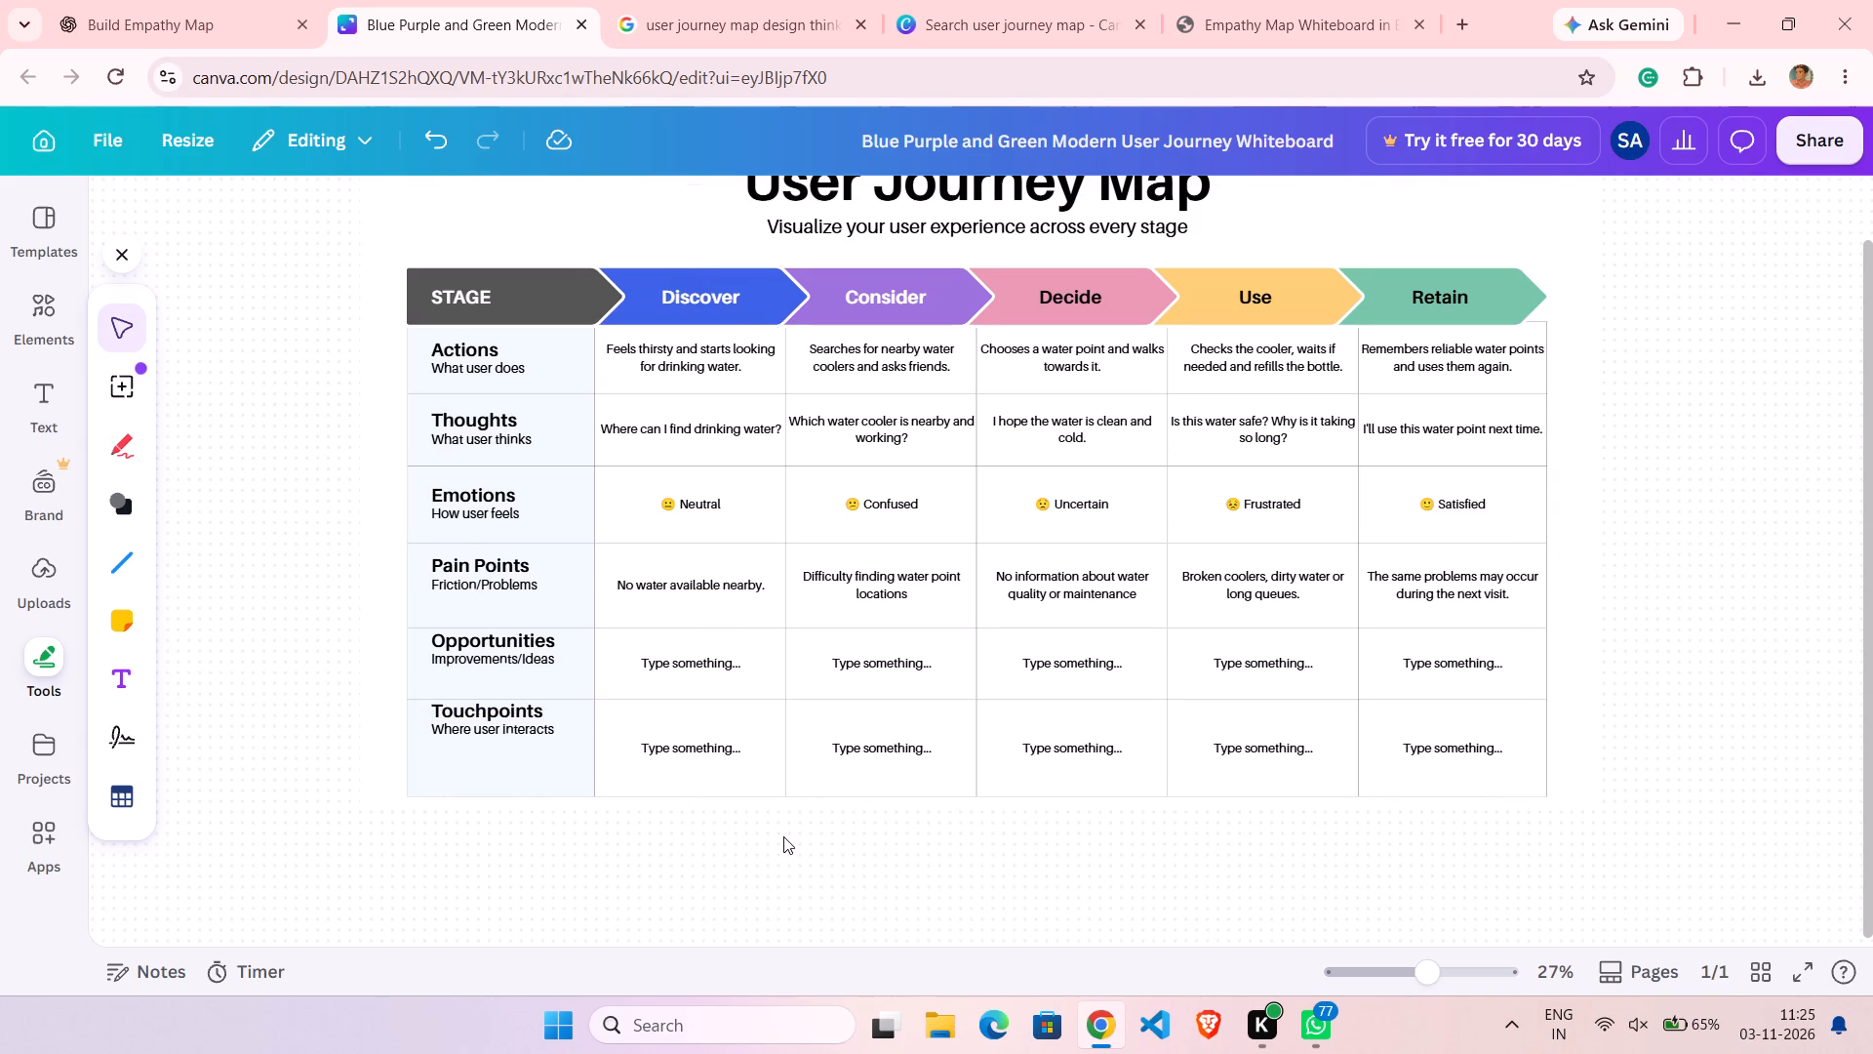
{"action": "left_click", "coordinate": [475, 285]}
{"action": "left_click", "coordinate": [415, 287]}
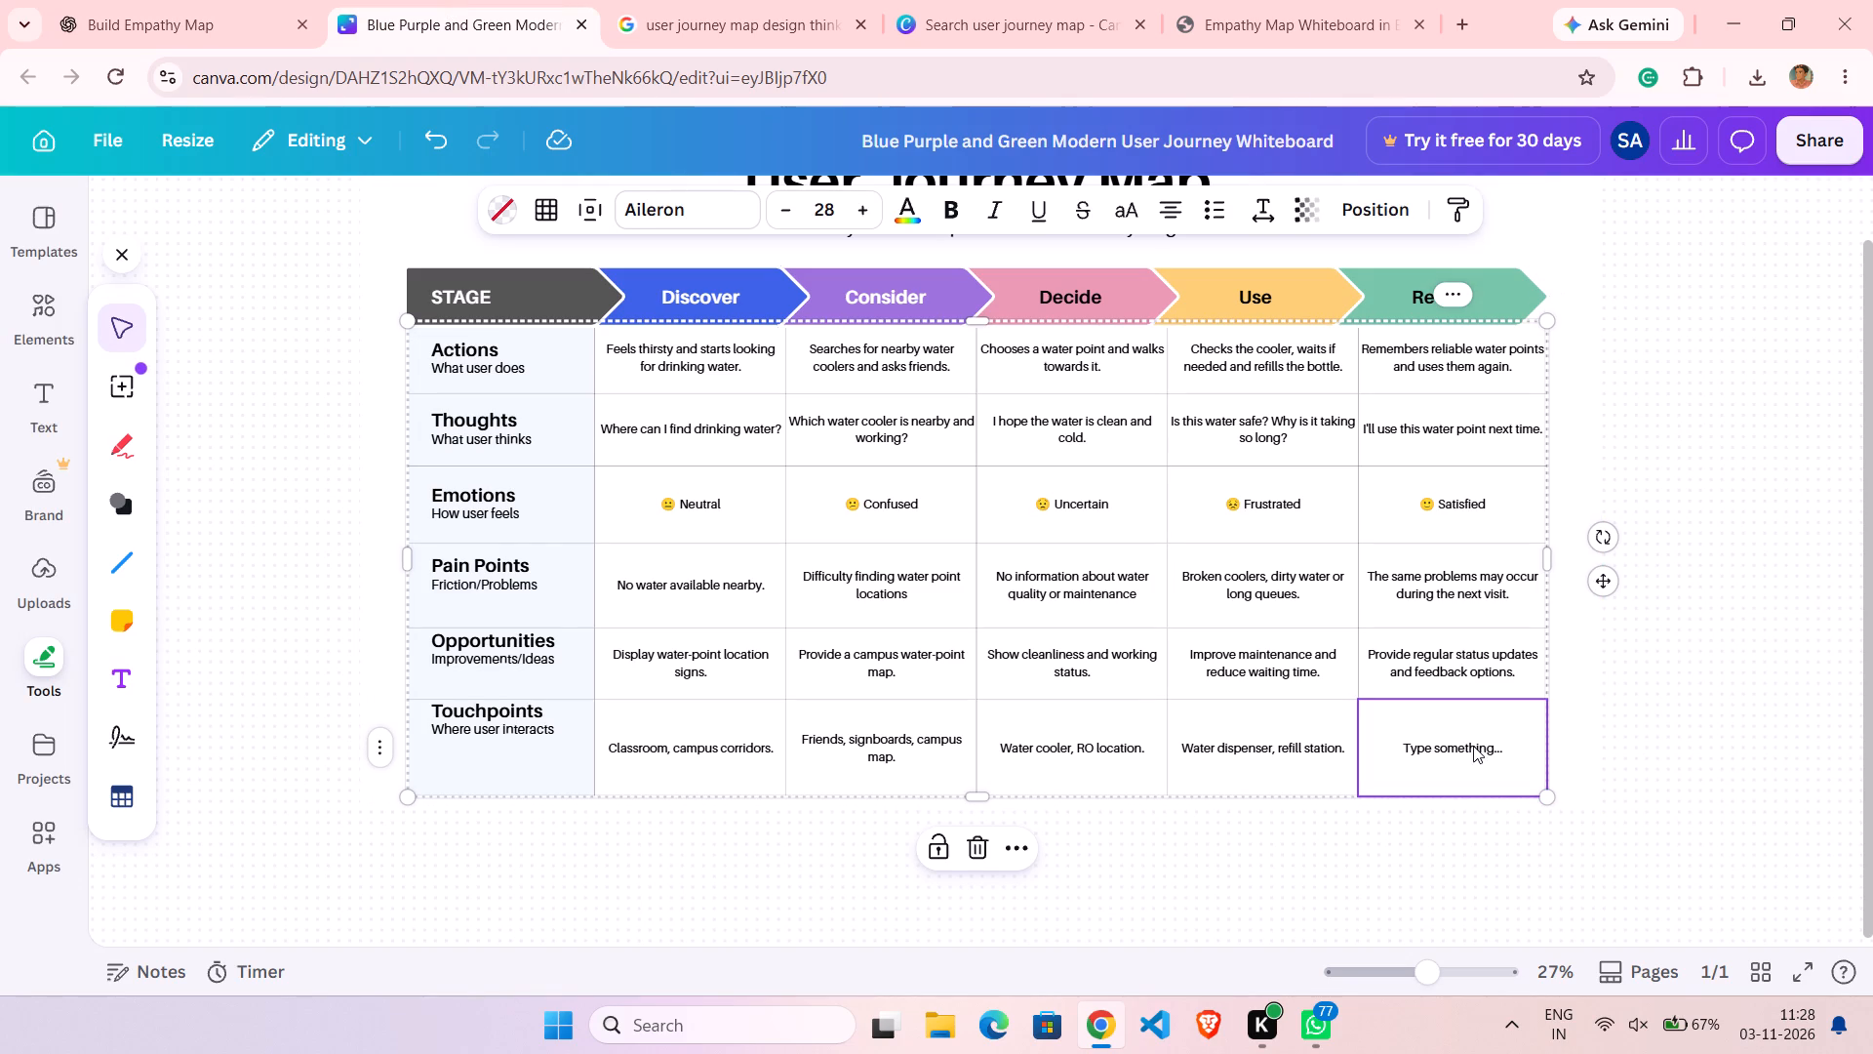
{"action": "key", "text": "BackSpace"}
{"action": "key", "text": "ctrl+v"}
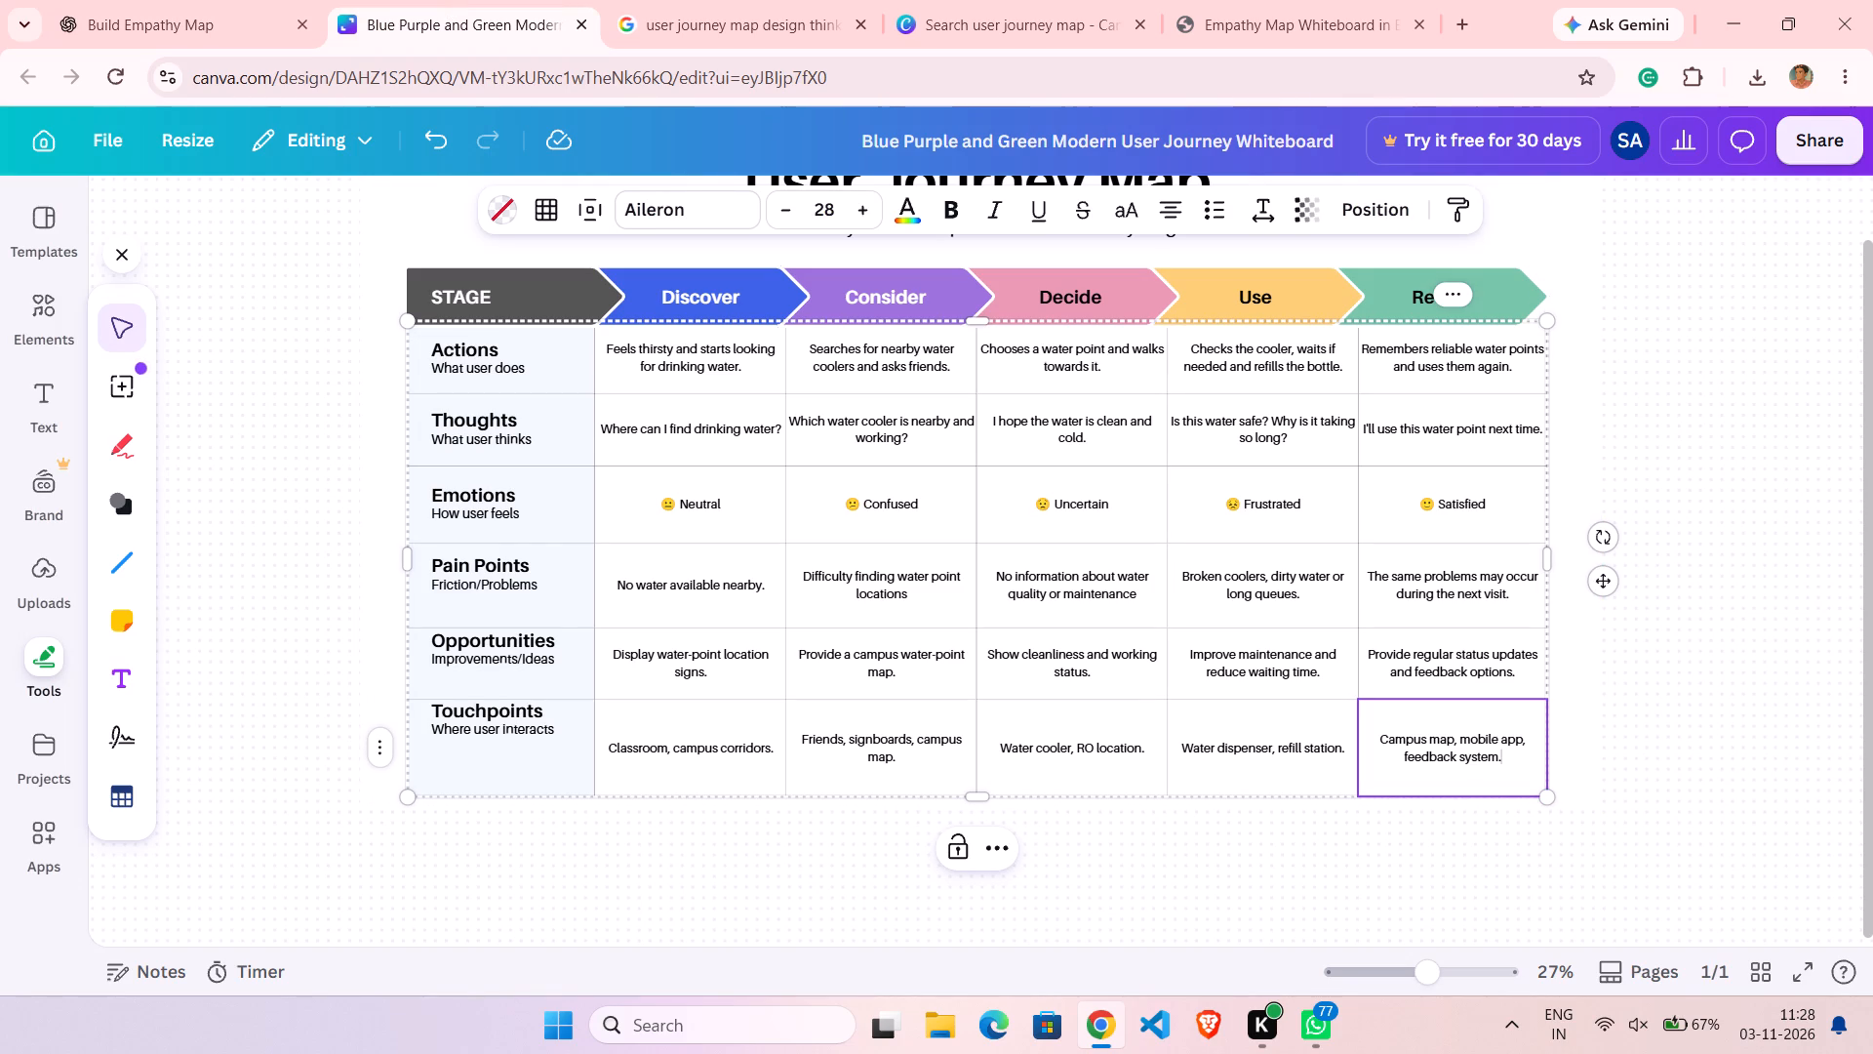
Delete the subtitle "Visualize your user experience across every stage" beneath the whiteboard's main title.
{"action": "scroll", "coordinate": [334, 513], "scroll_direction": "up", "scroll_amount": 1}
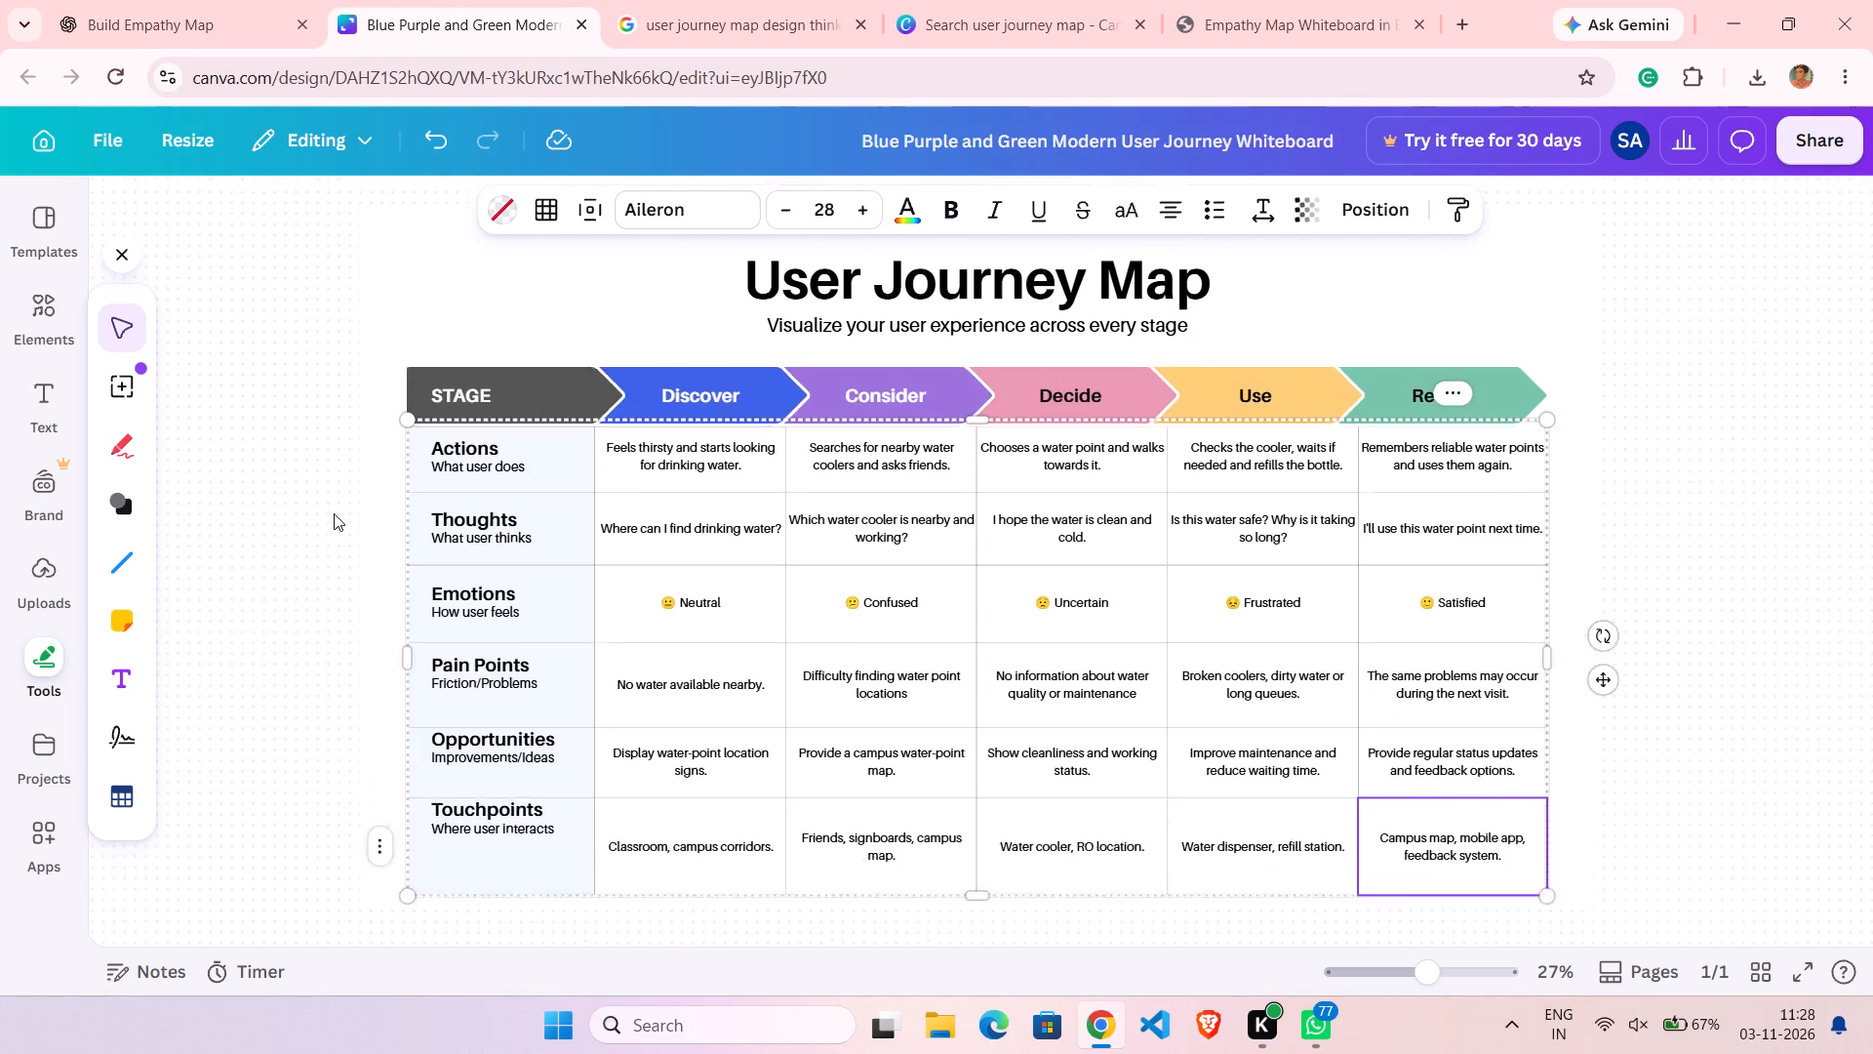
{"action": "scroll", "coordinate": [334, 513], "scroll_direction": "up", "scroll_amount": 1}
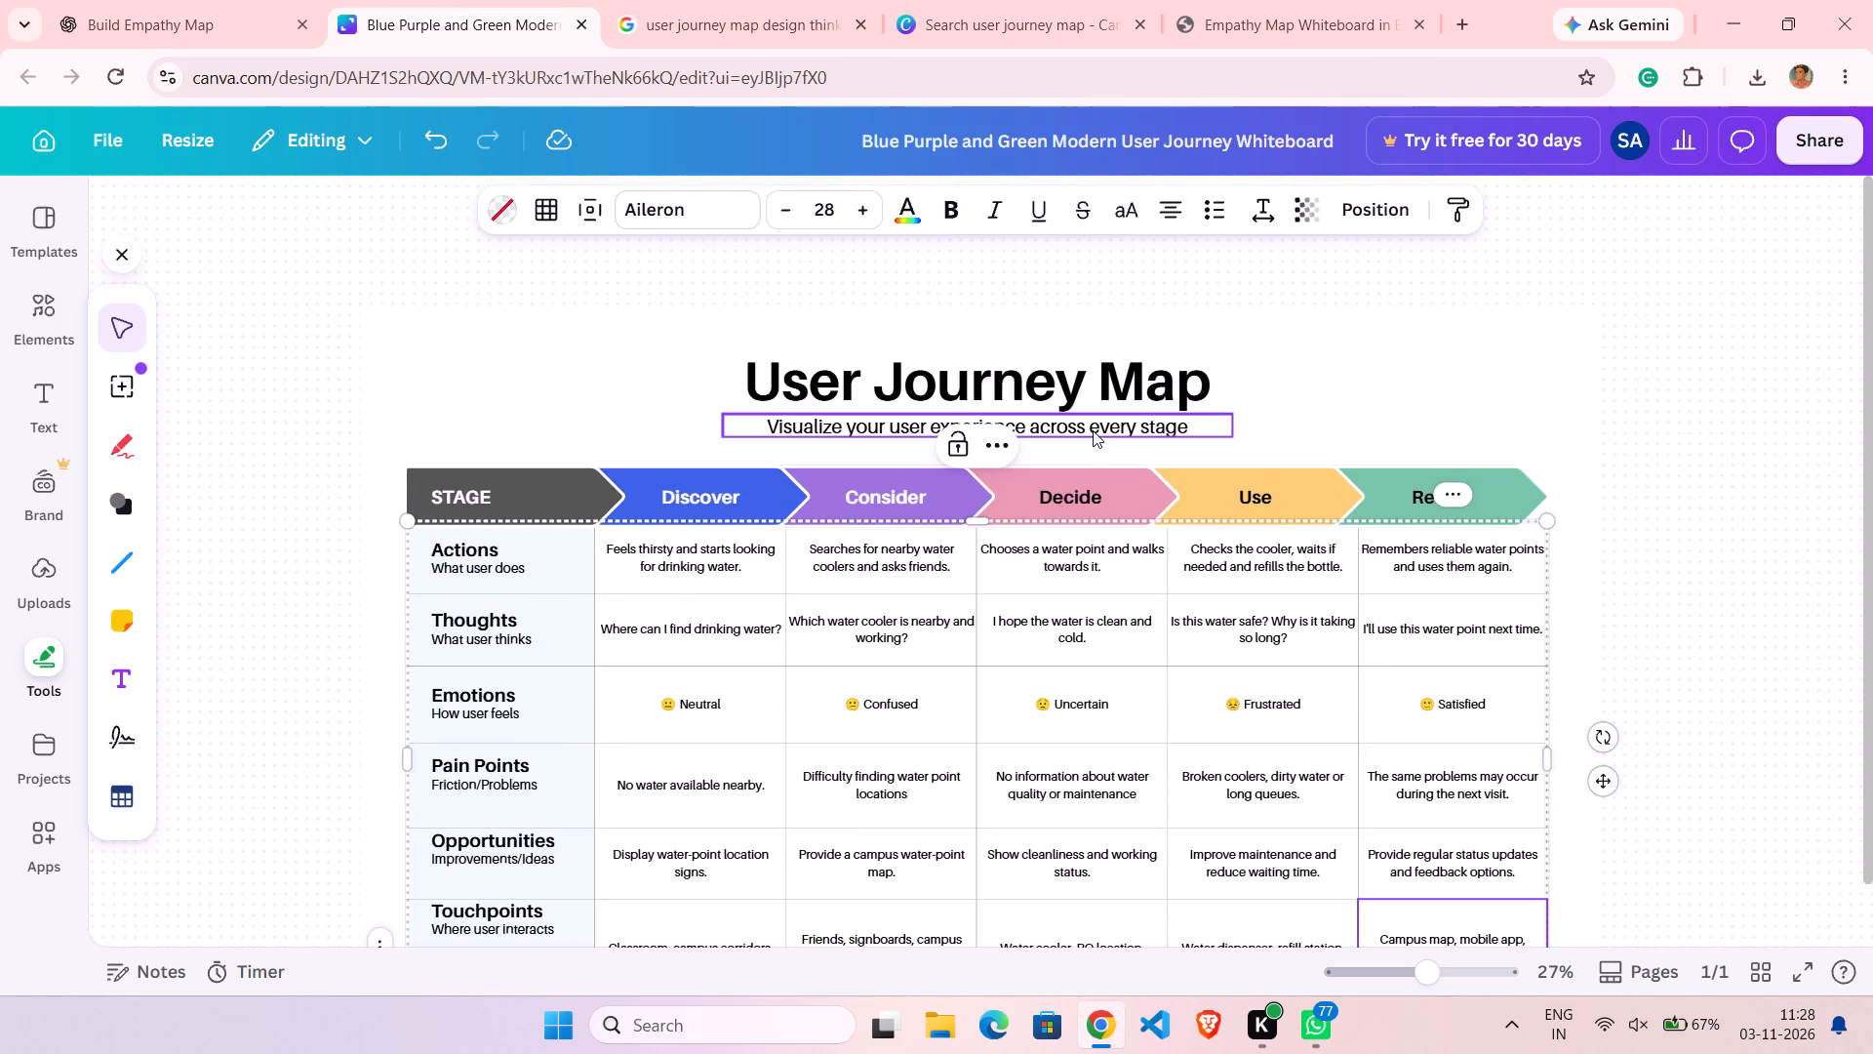
{"action": "left_click", "coordinate": [1093, 430]}
{"action": "key", "text": "BackSpace"}
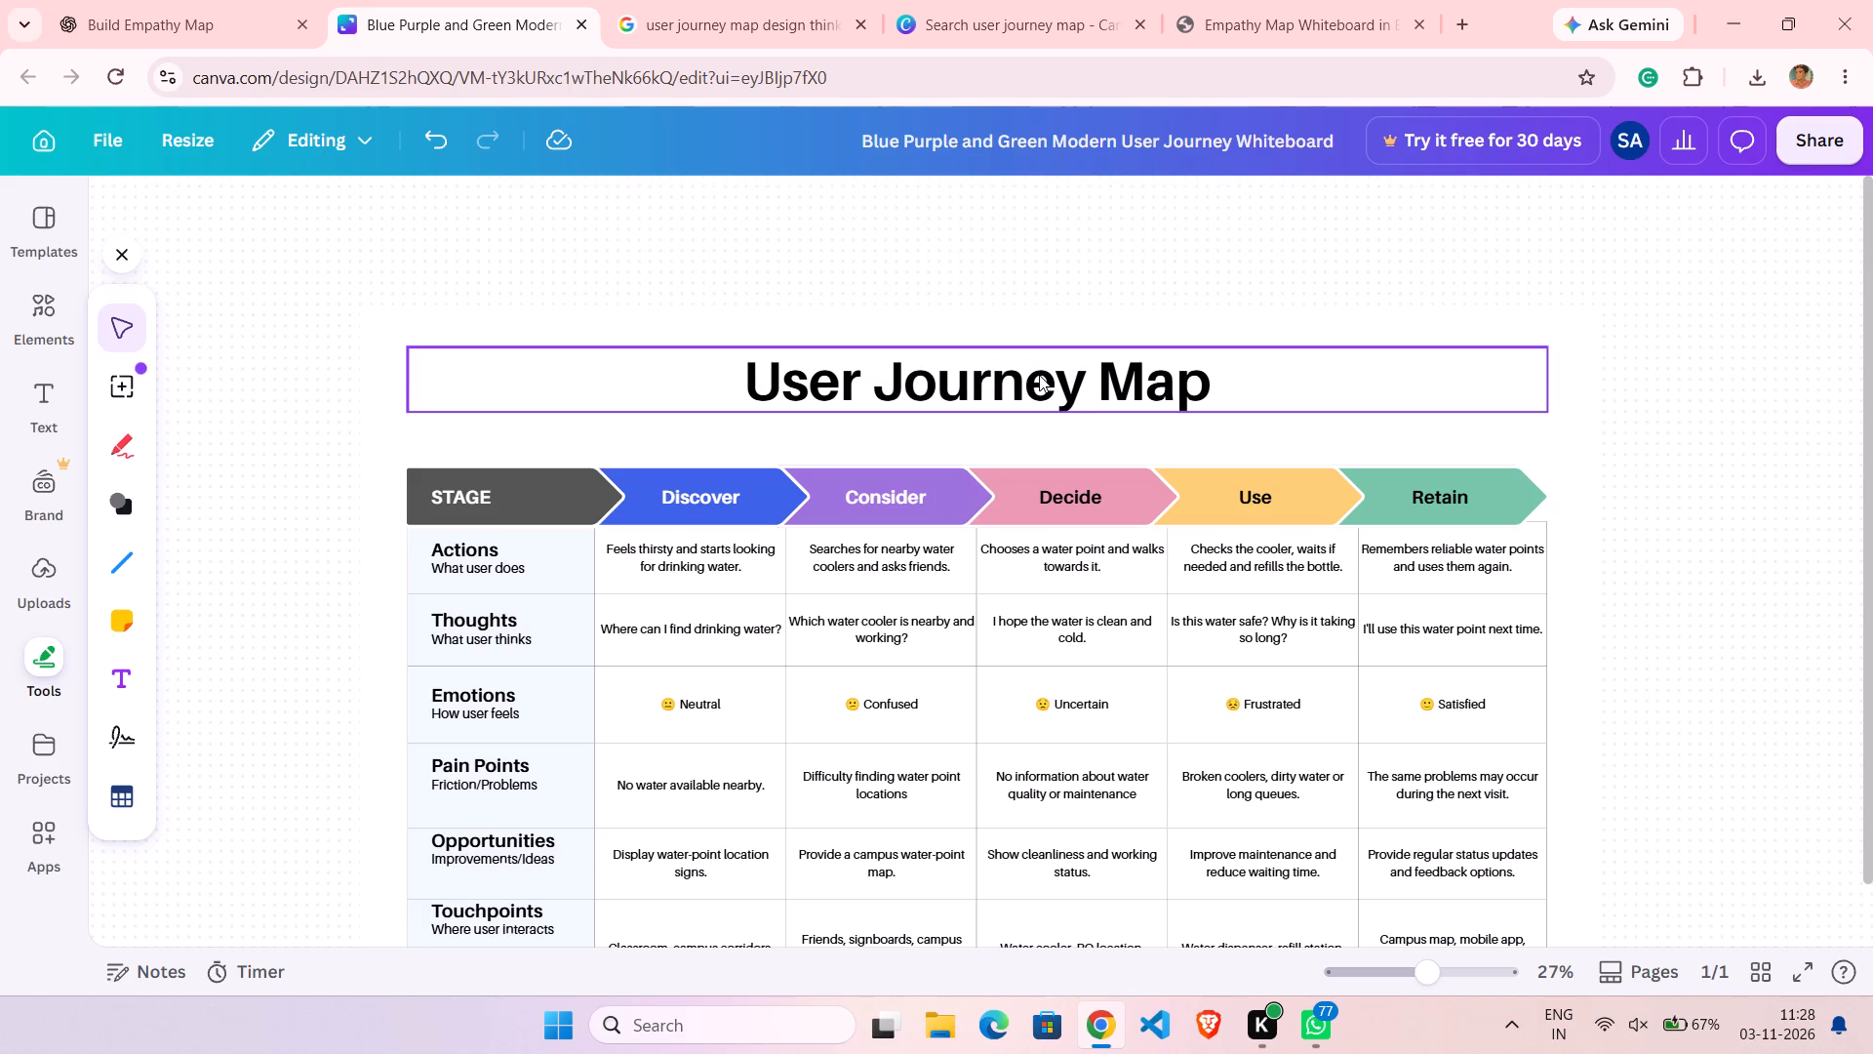
Move the "User Journey Map" title slightly down, closer to the stage header row.
{"action": "left_click", "coordinate": [1039, 375]}
{"action": "left_click_drag", "start_coordinate": [1039, 375], "coordinate": [1039, 394]}
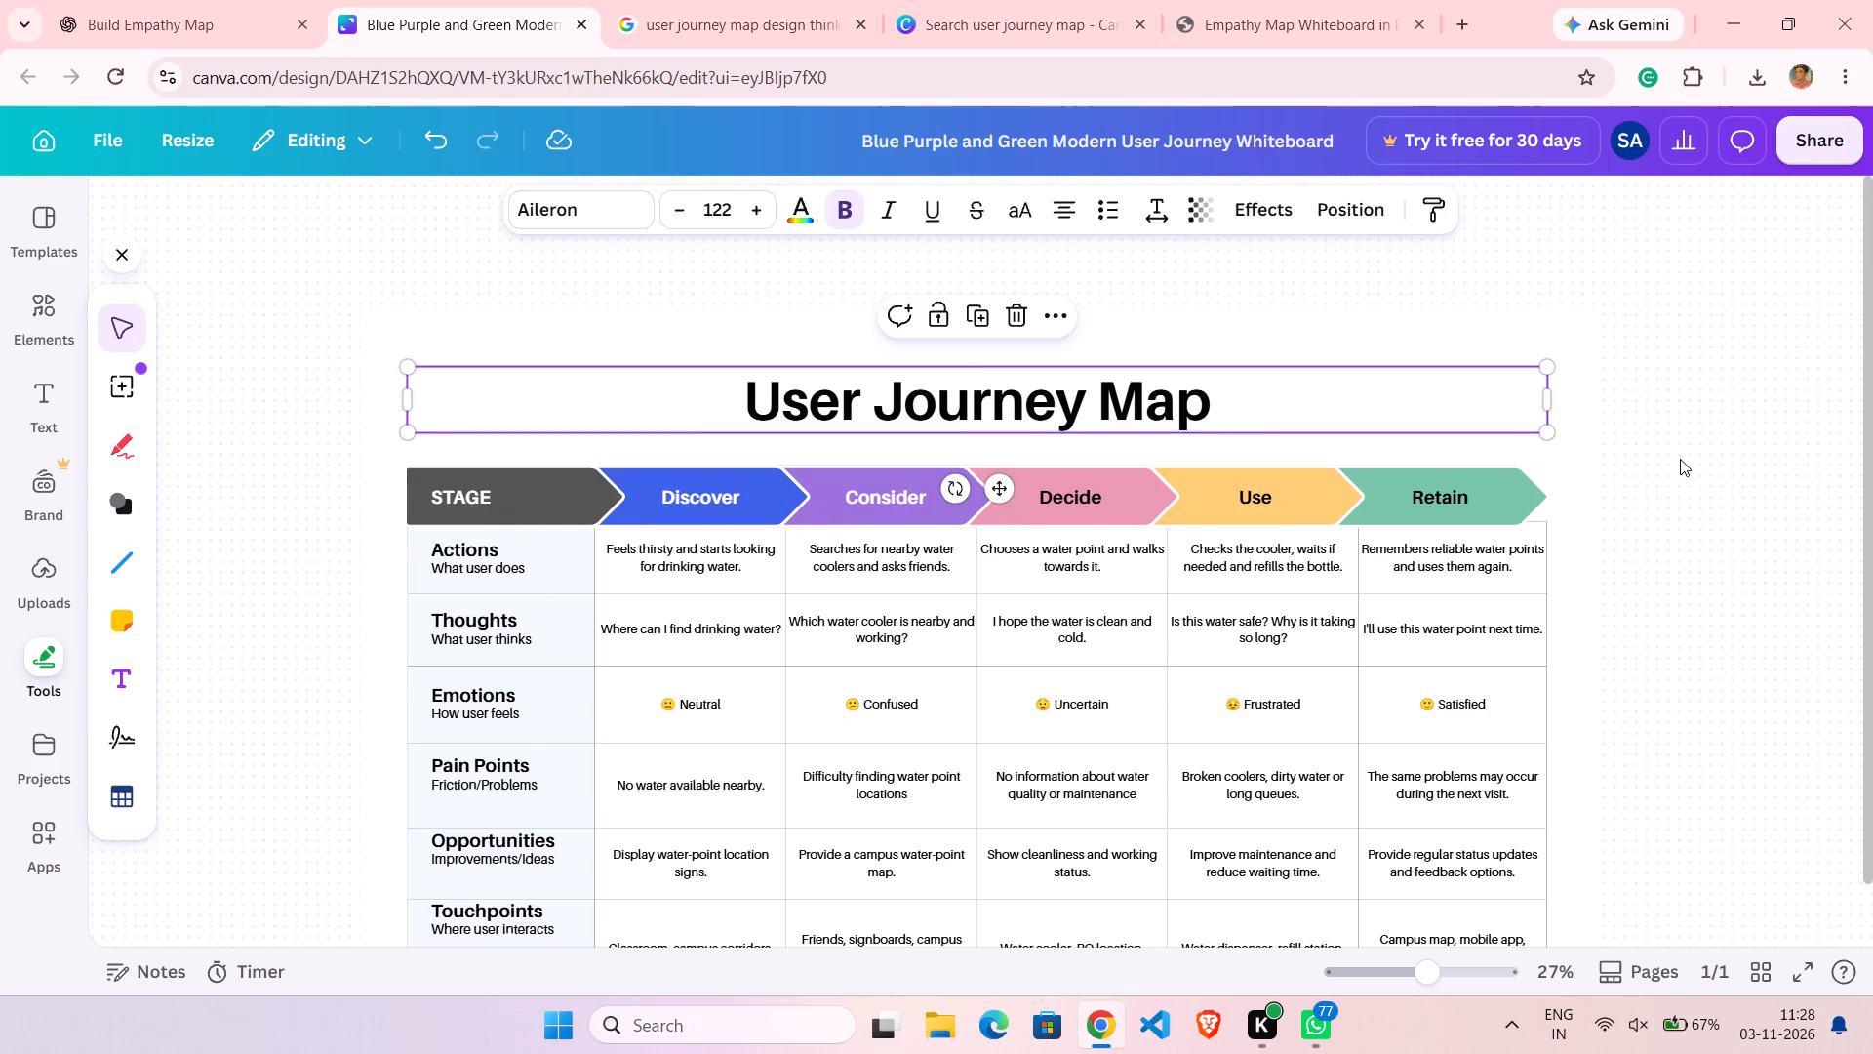
{"action": "left_click", "coordinate": [1681, 459]}
Enlarge the journey map table to a height of about 242, with its width close to that of the stage header row.
{"action": "scroll", "coordinate": [1681, 459], "scroll_direction": "down", "scroll_amount": 2}
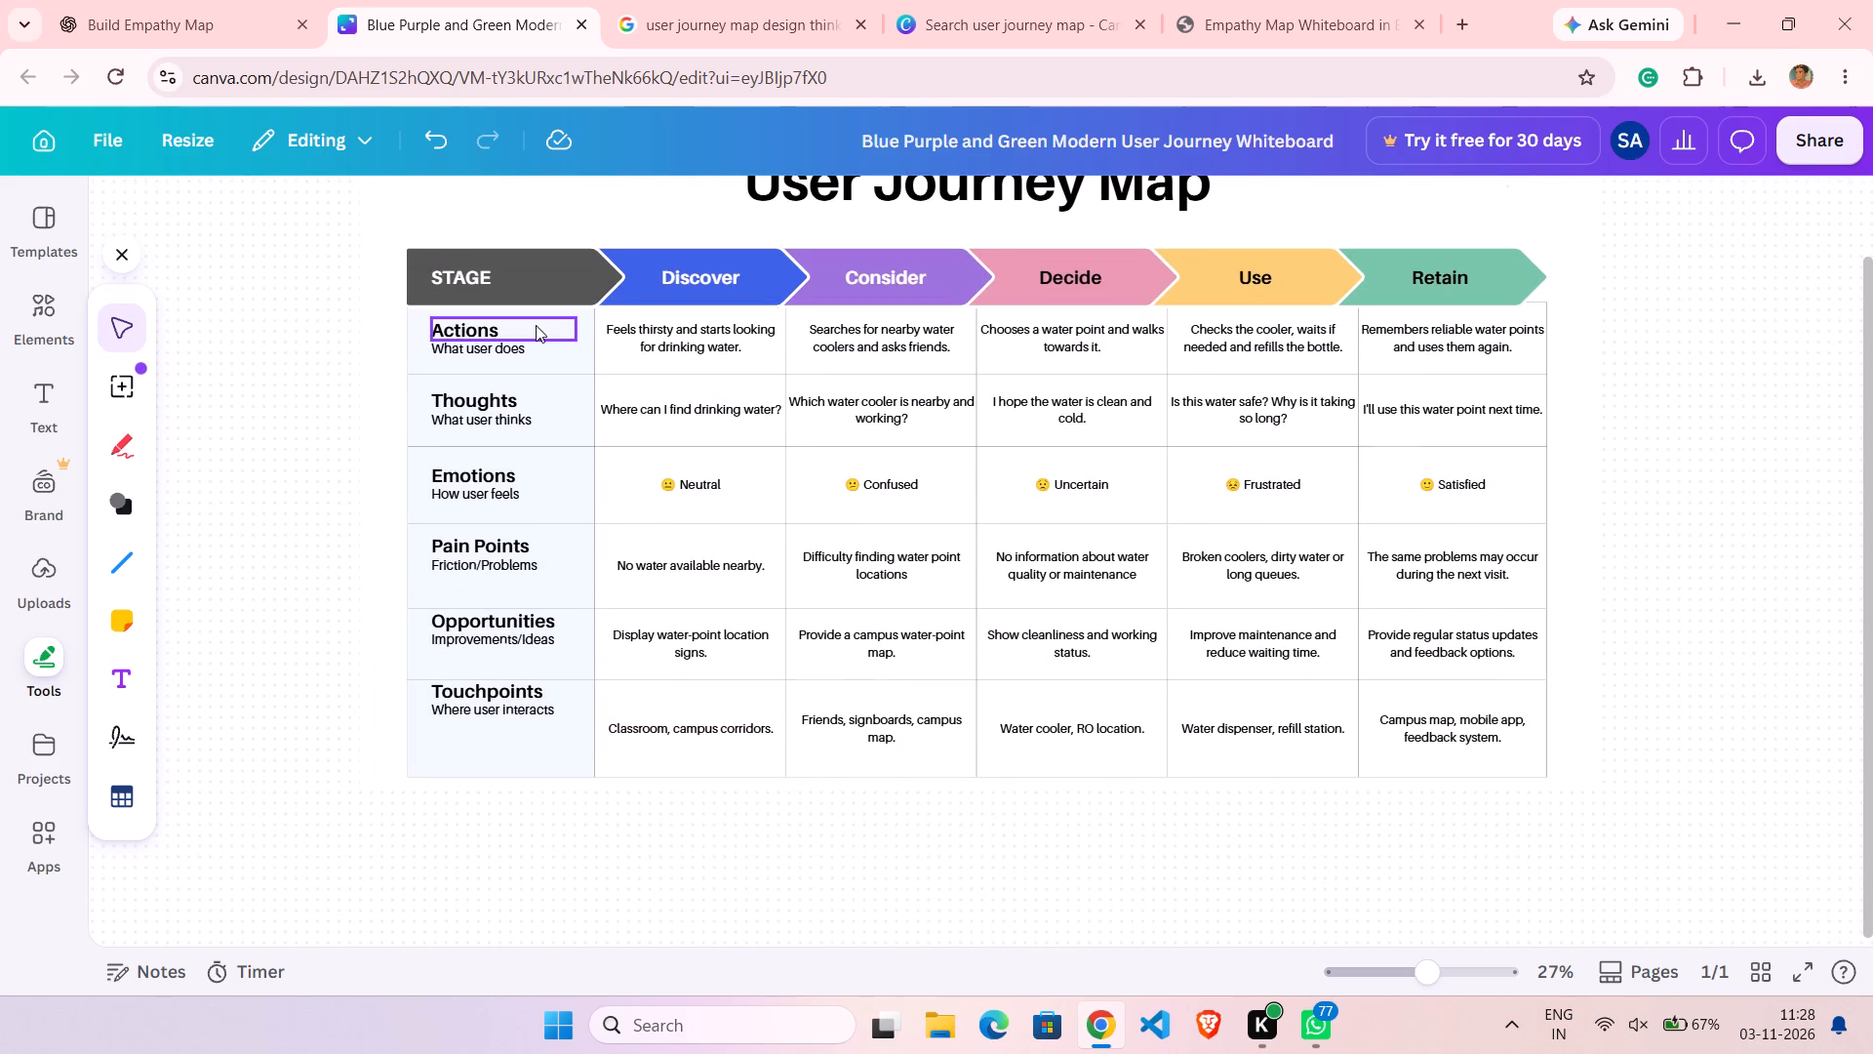
{"action": "left_click", "coordinate": [583, 365]}
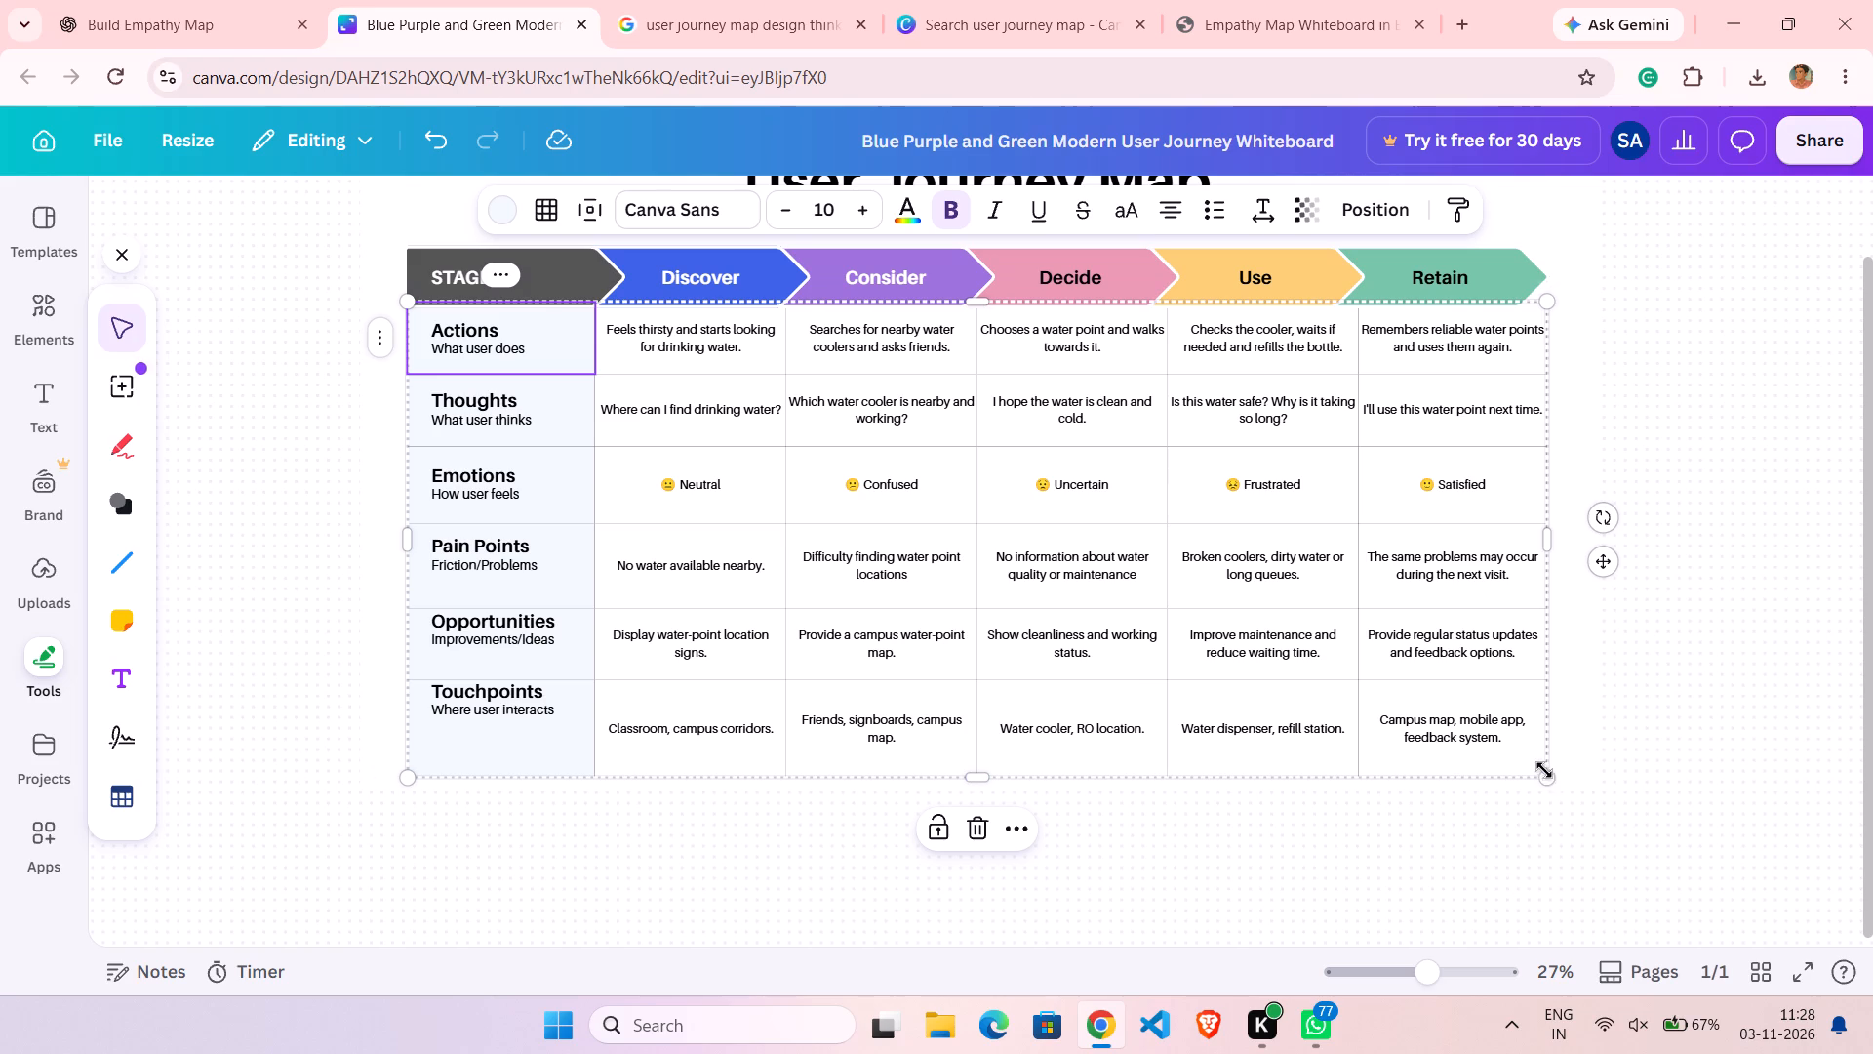
{"action": "left_click_drag", "start_coordinate": [1544, 774], "coordinate": [1559, 808]}
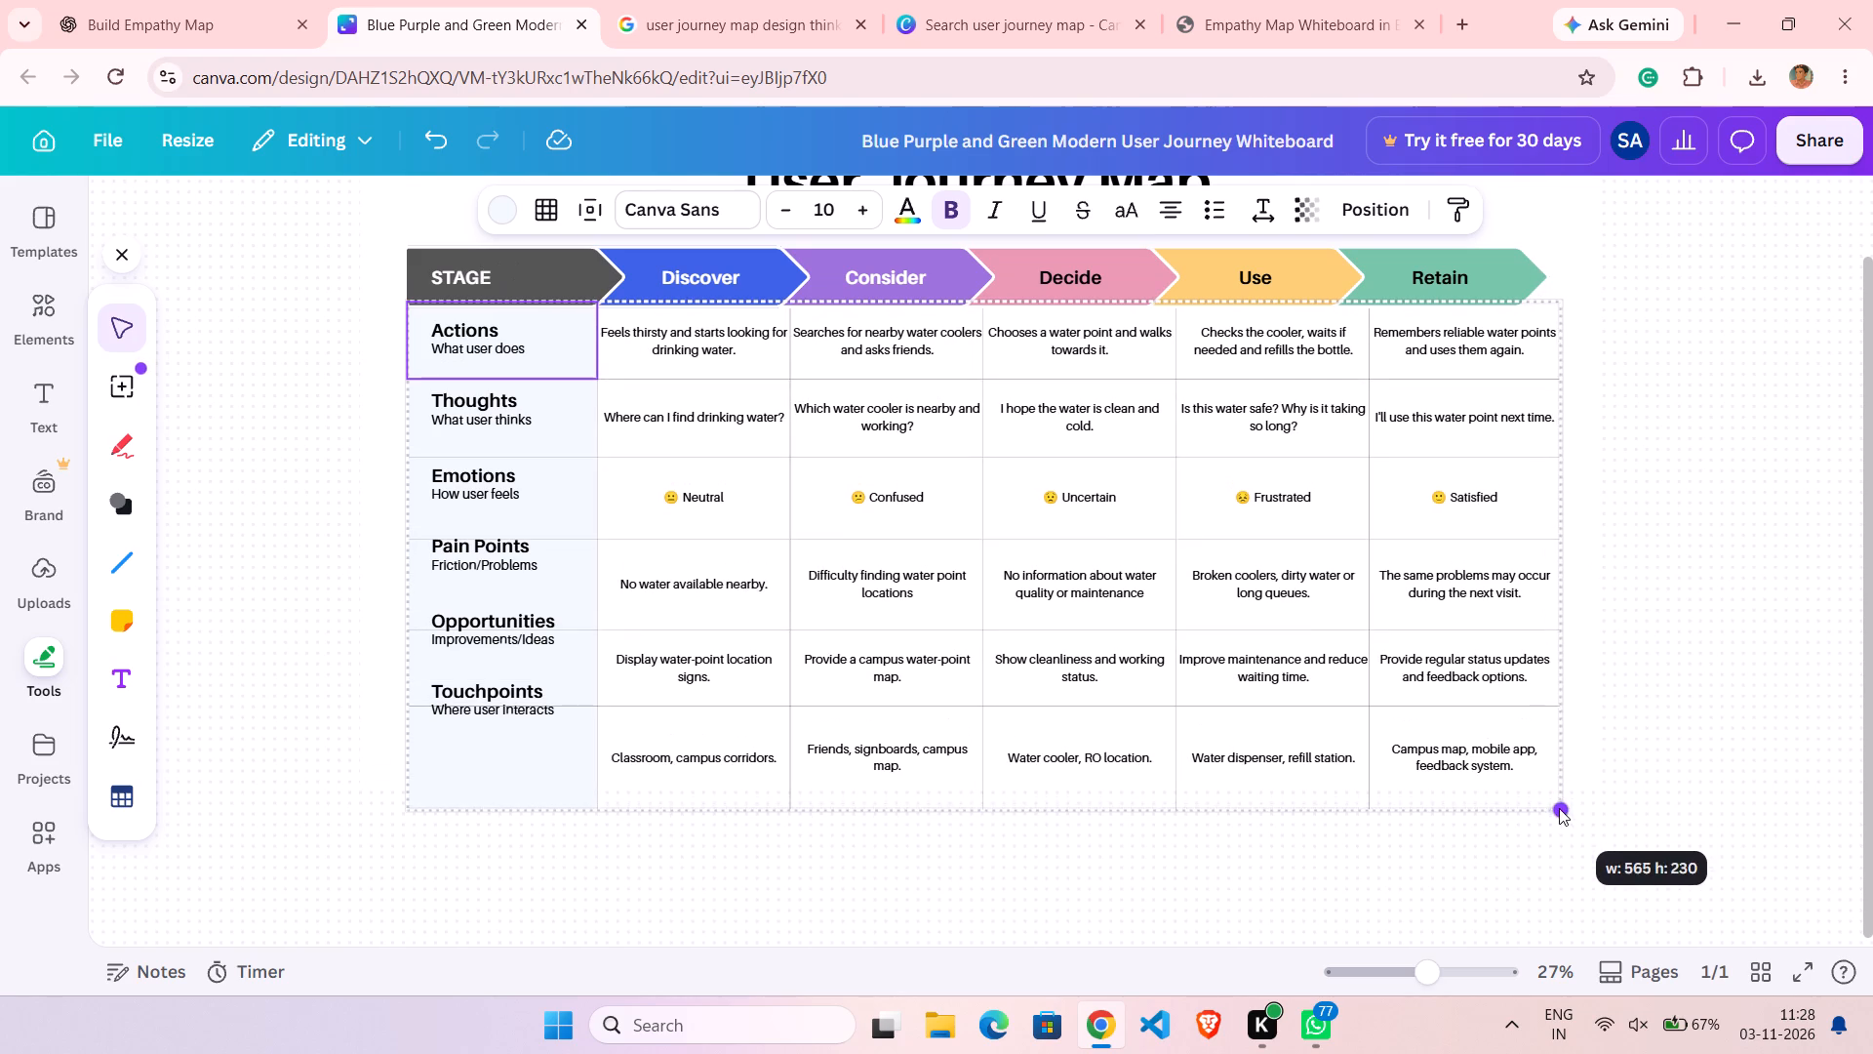
{"action": "left_click_drag", "start_coordinate": [1559, 808], "coordinate": [1578, 833]}
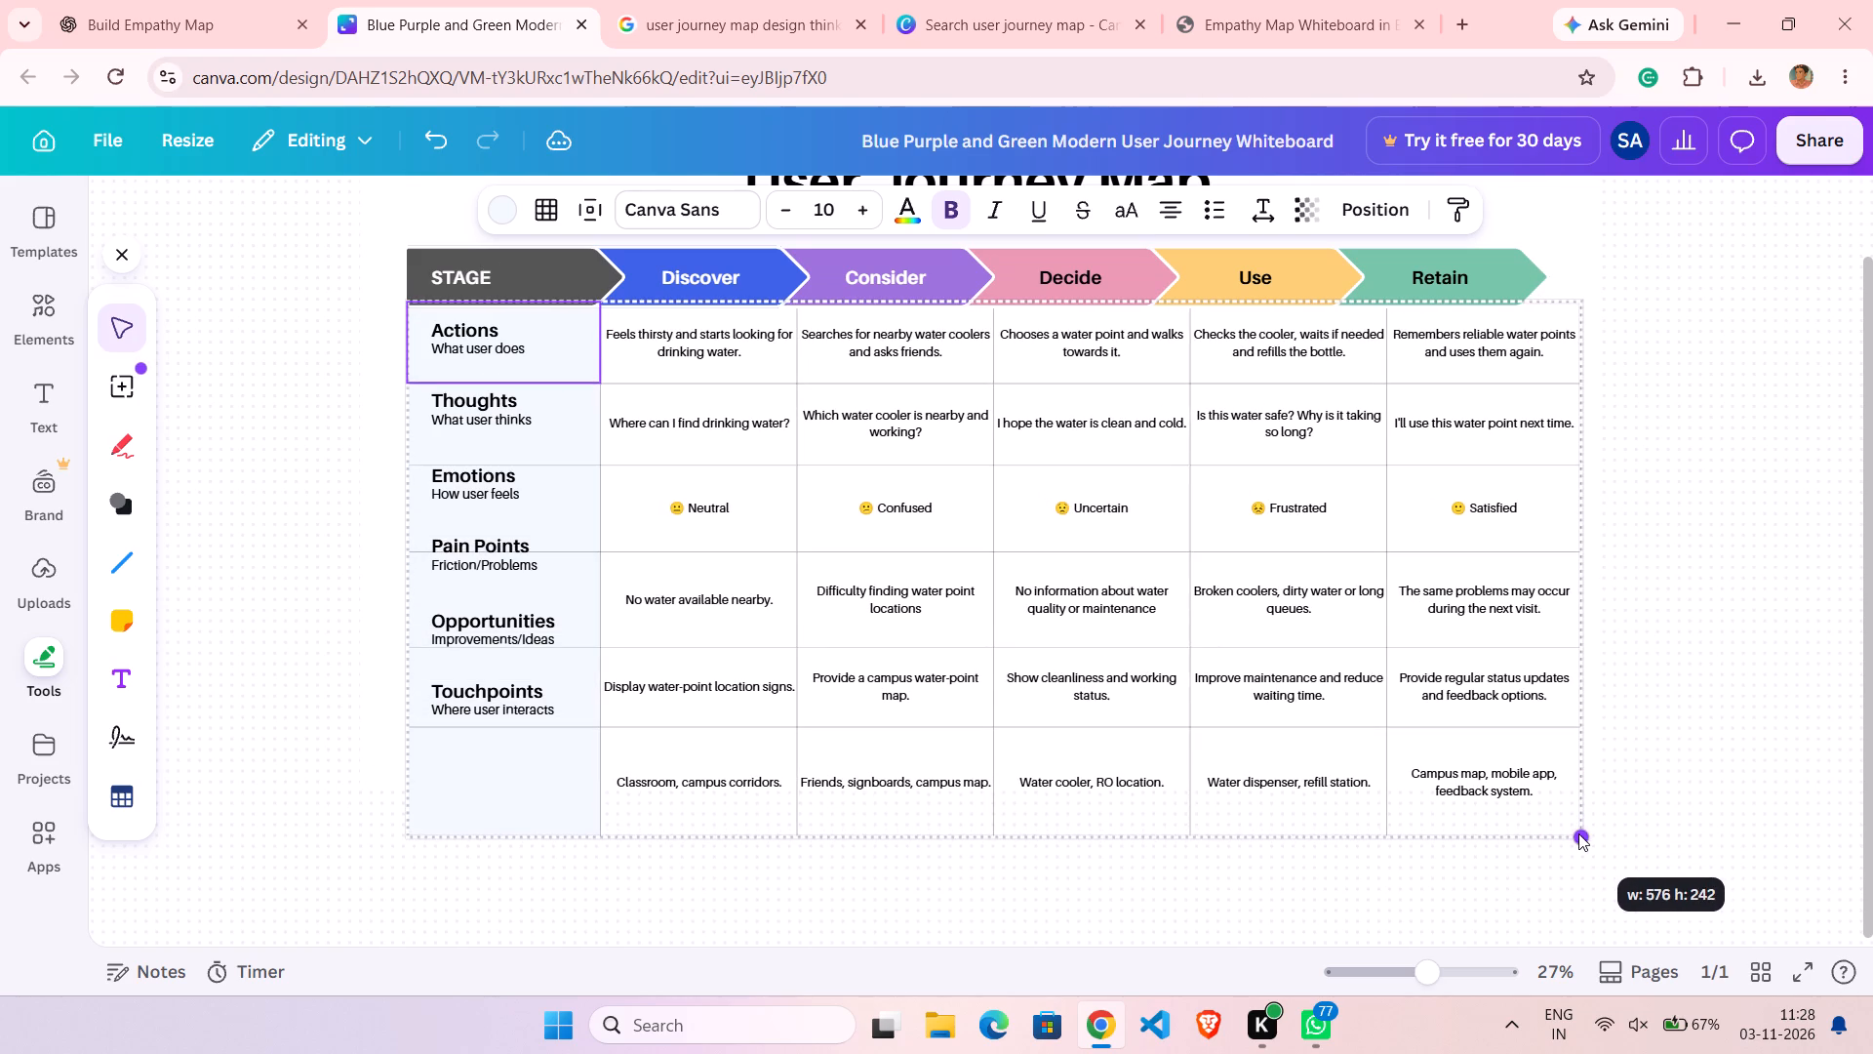
{"action": "left_click_drag", "start_coordinate": [1578, 833], "coordinate": [1577, 833]}
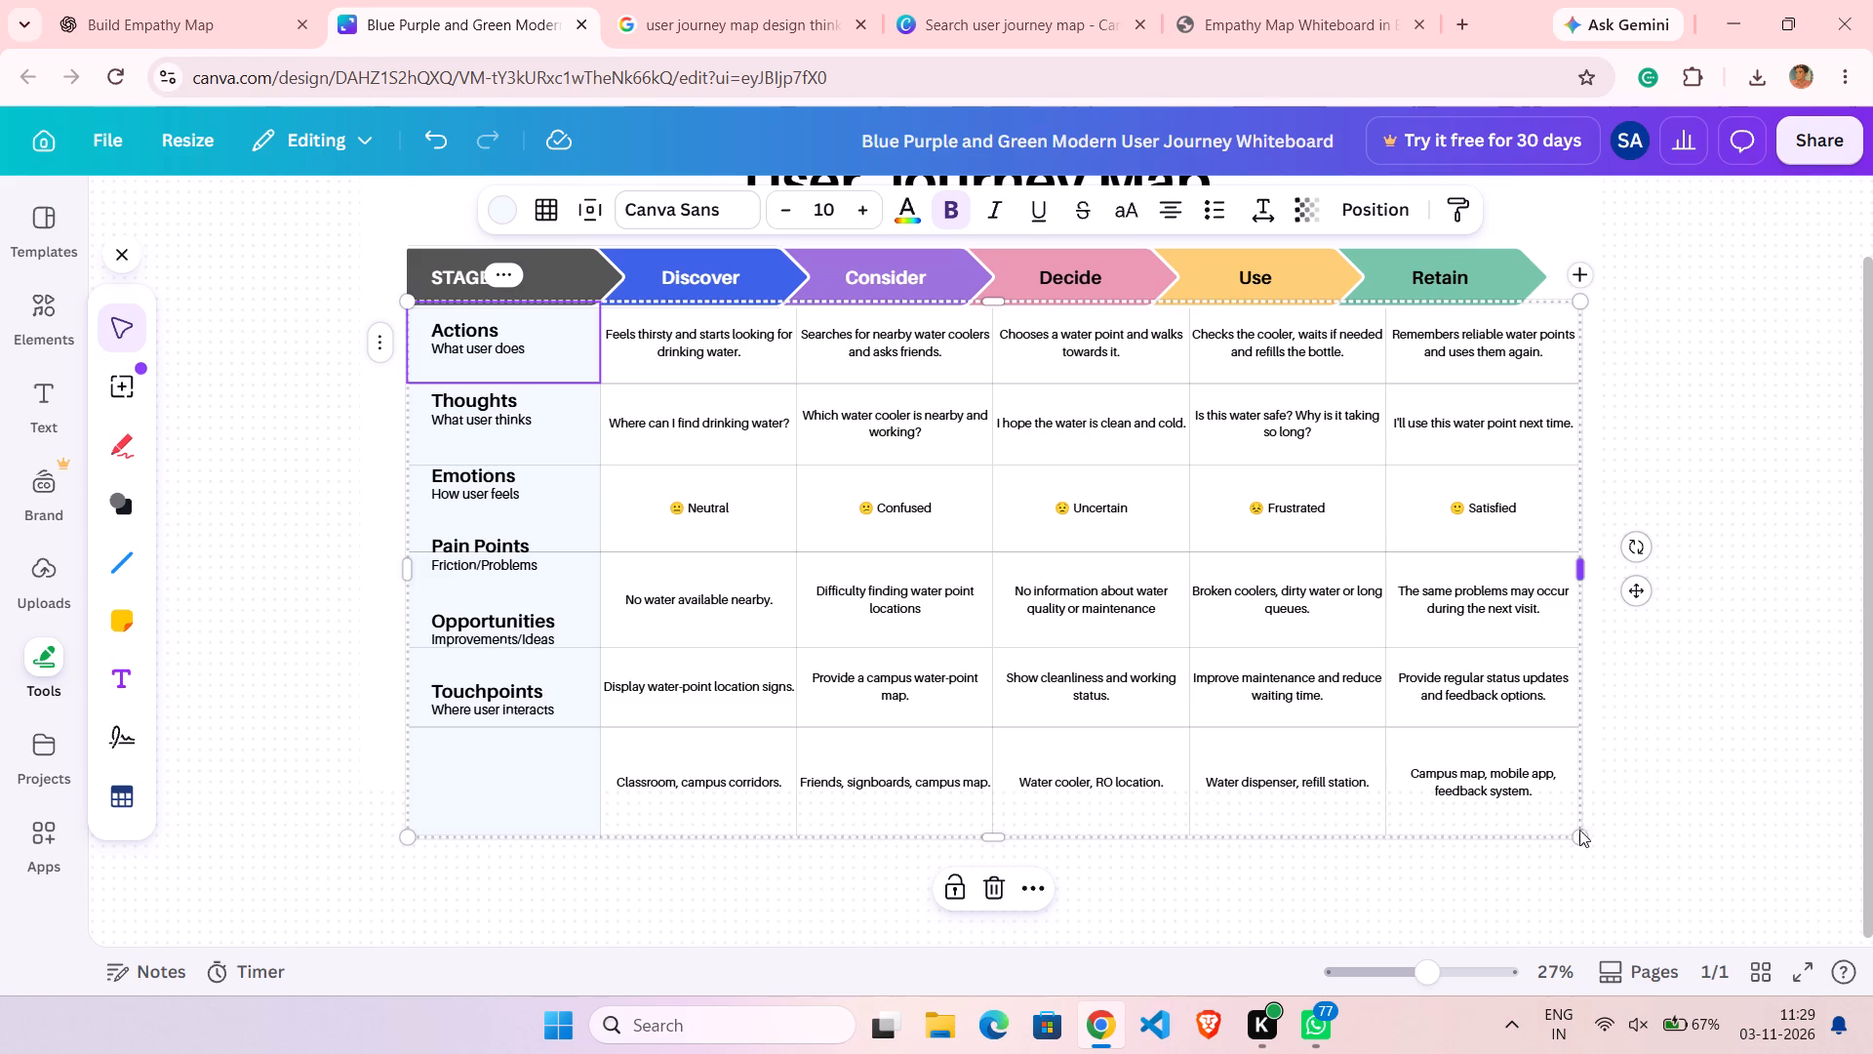
{"action": "left_click_drag", "start_coordinate": [1579, 835], "coordinate": [1554, 816]}
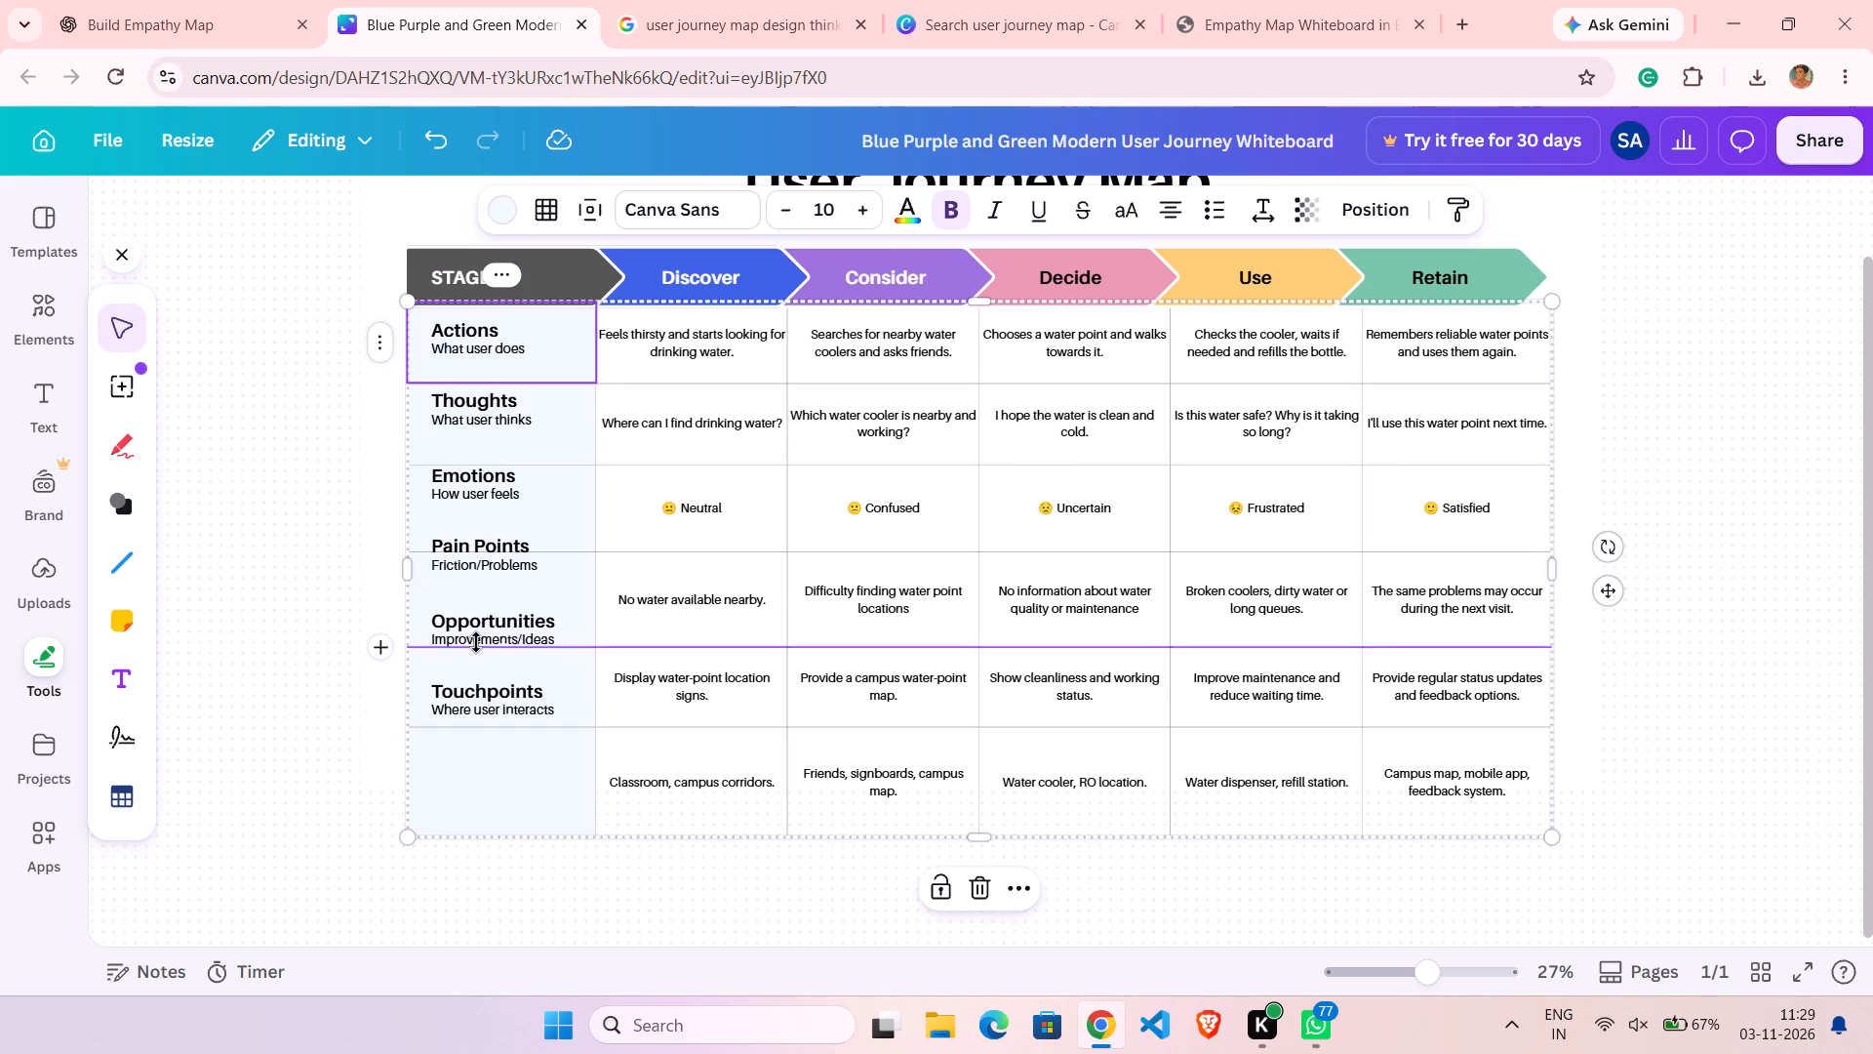
Move the "Touchpoints" heading and its "Where user interacts" subtext down into the first column of the table's last row.
{"action": "left_click", "coordinate": [498, 680]}
{"action": "left_click_drag", "start_coordinate": [498, 680], "coordinate": [498, 717]}
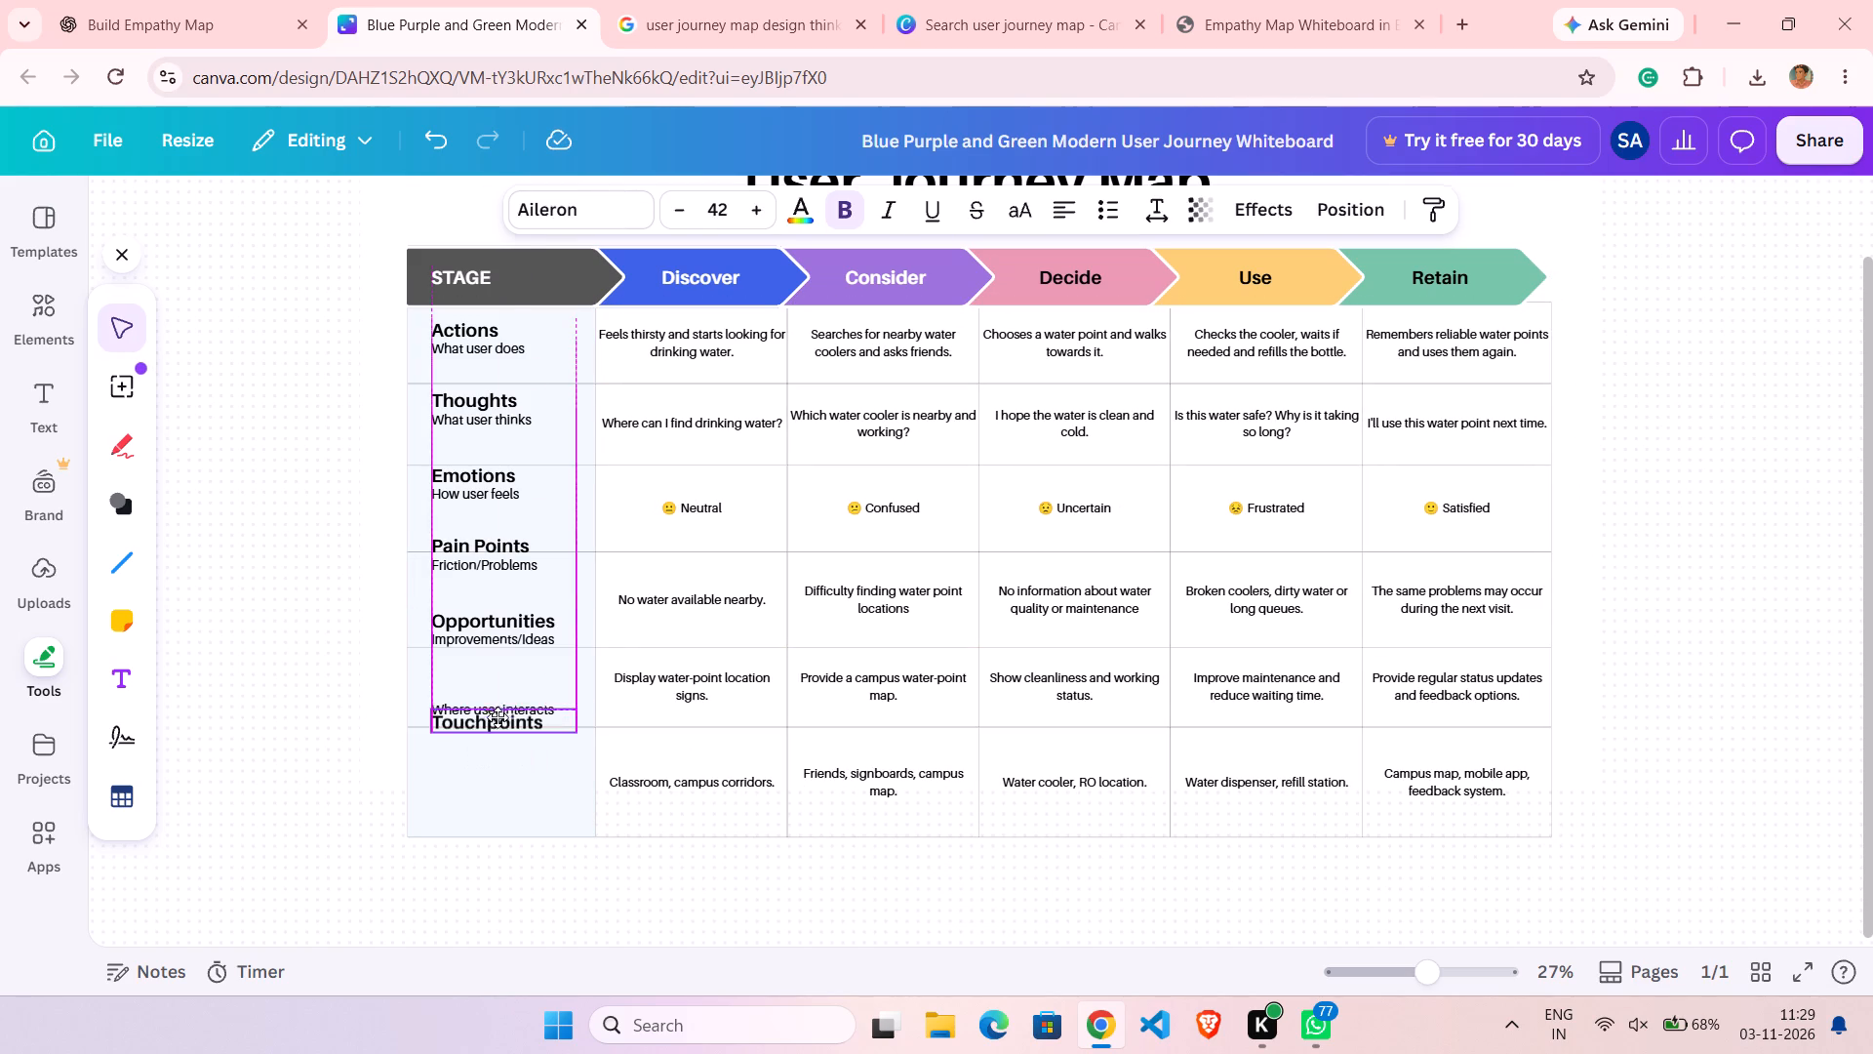
{"action": "left_click_drag", "start_coordinate": [498, 717], "coordinate": [498, 747]}
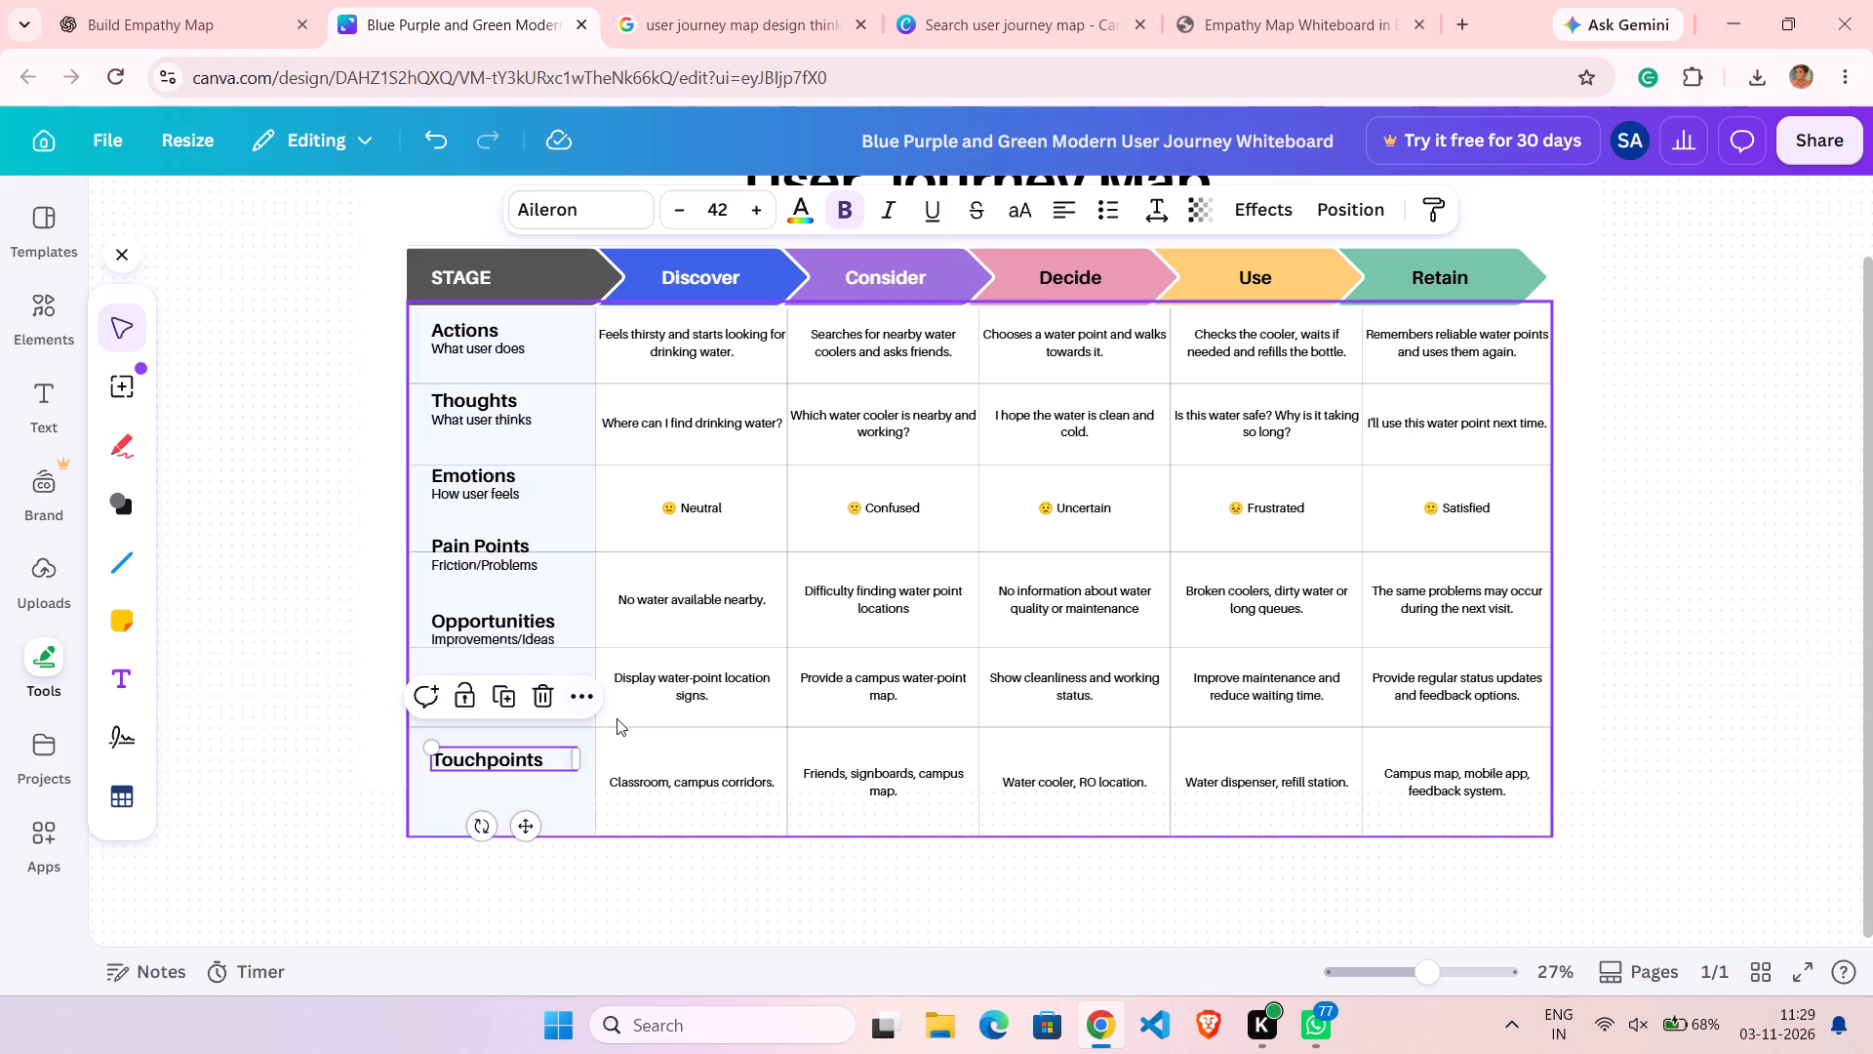
{"action": "left_click", "coordinate": [617, 718]}
{"action": "left_click", "coordinate": [524, 707]}
{"action": "left_click_drag", "start_coordinate": [524, 707], "coordinate": [524, 783]}
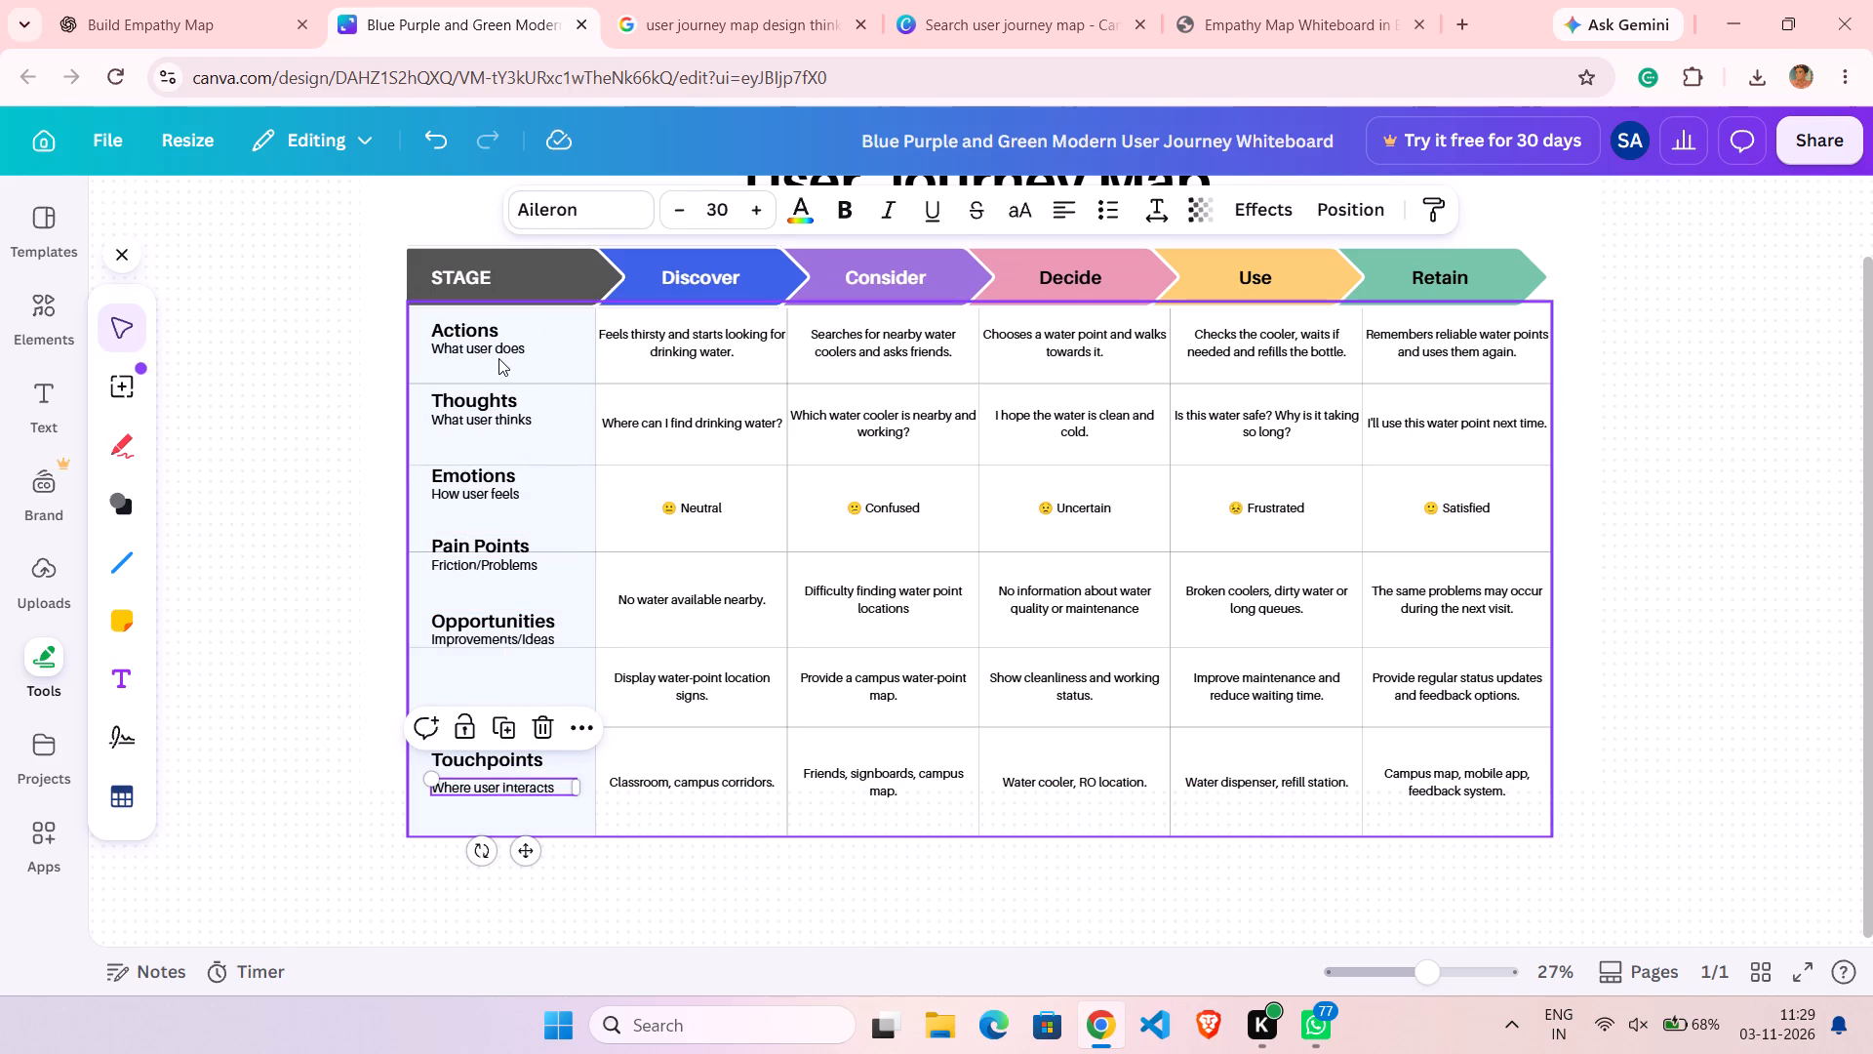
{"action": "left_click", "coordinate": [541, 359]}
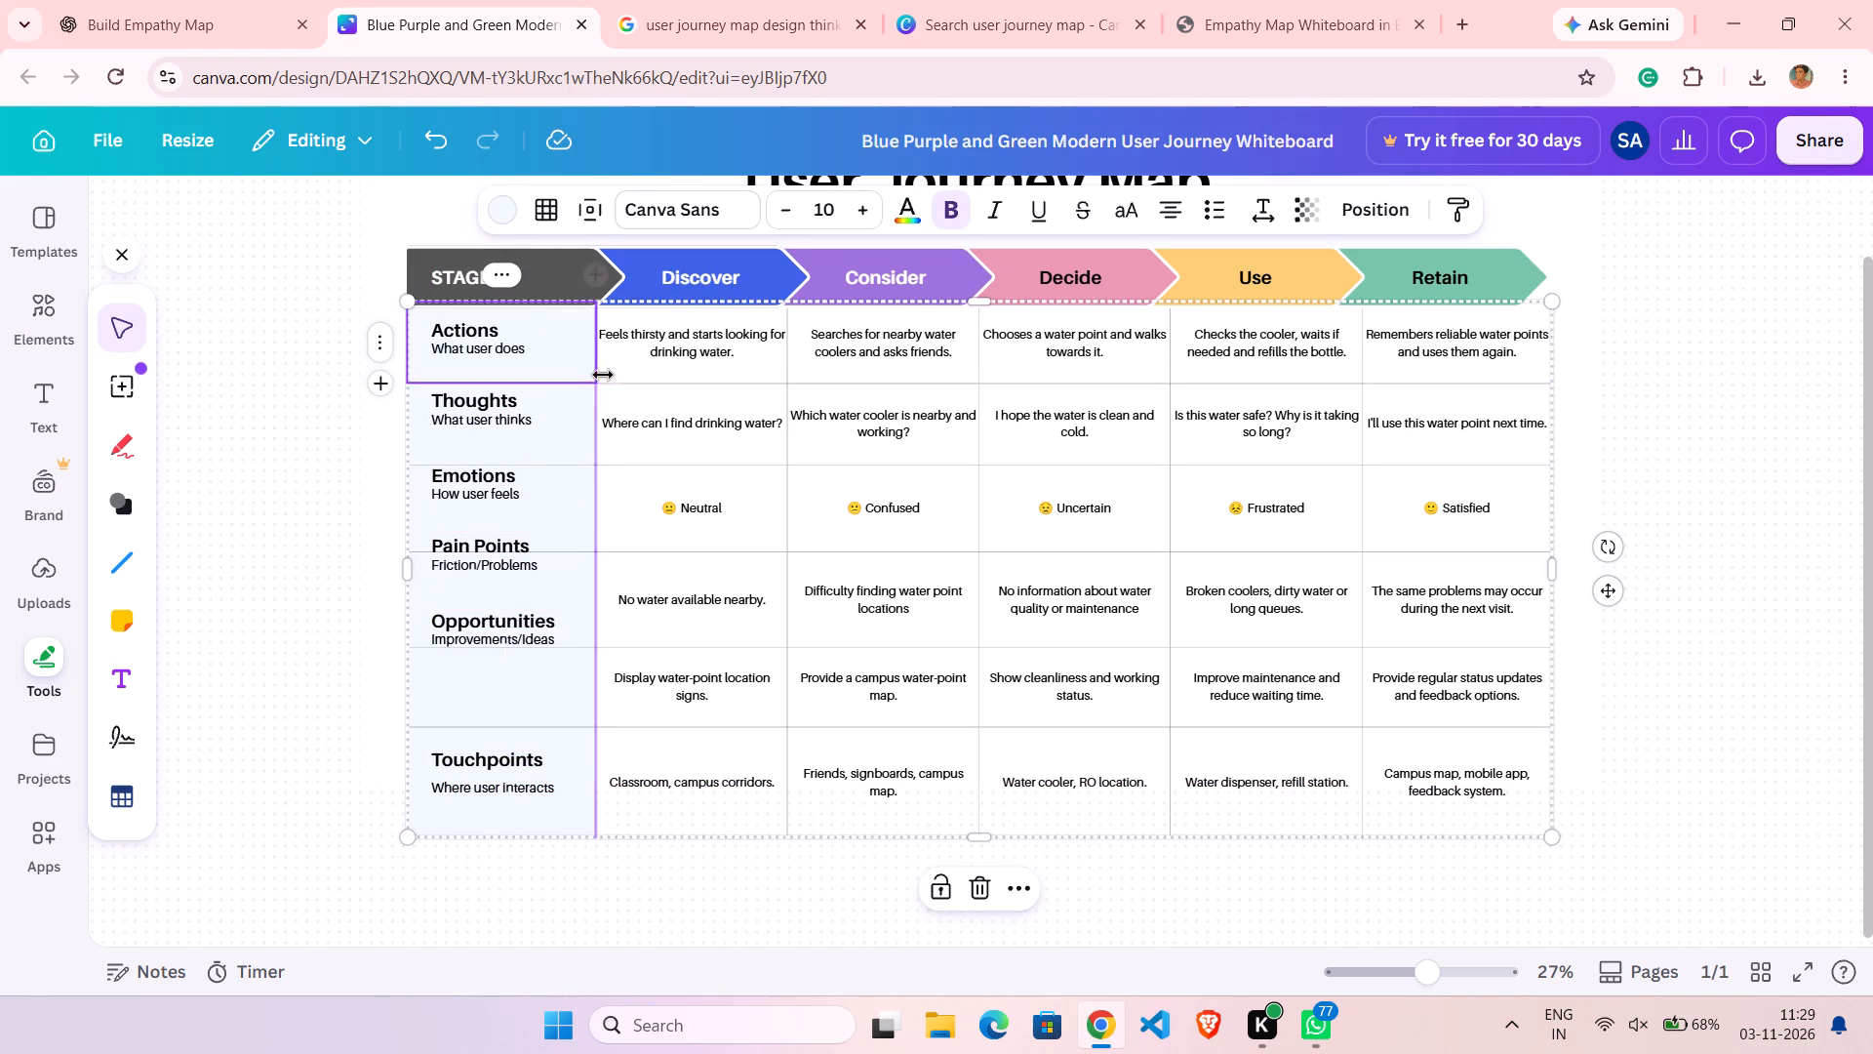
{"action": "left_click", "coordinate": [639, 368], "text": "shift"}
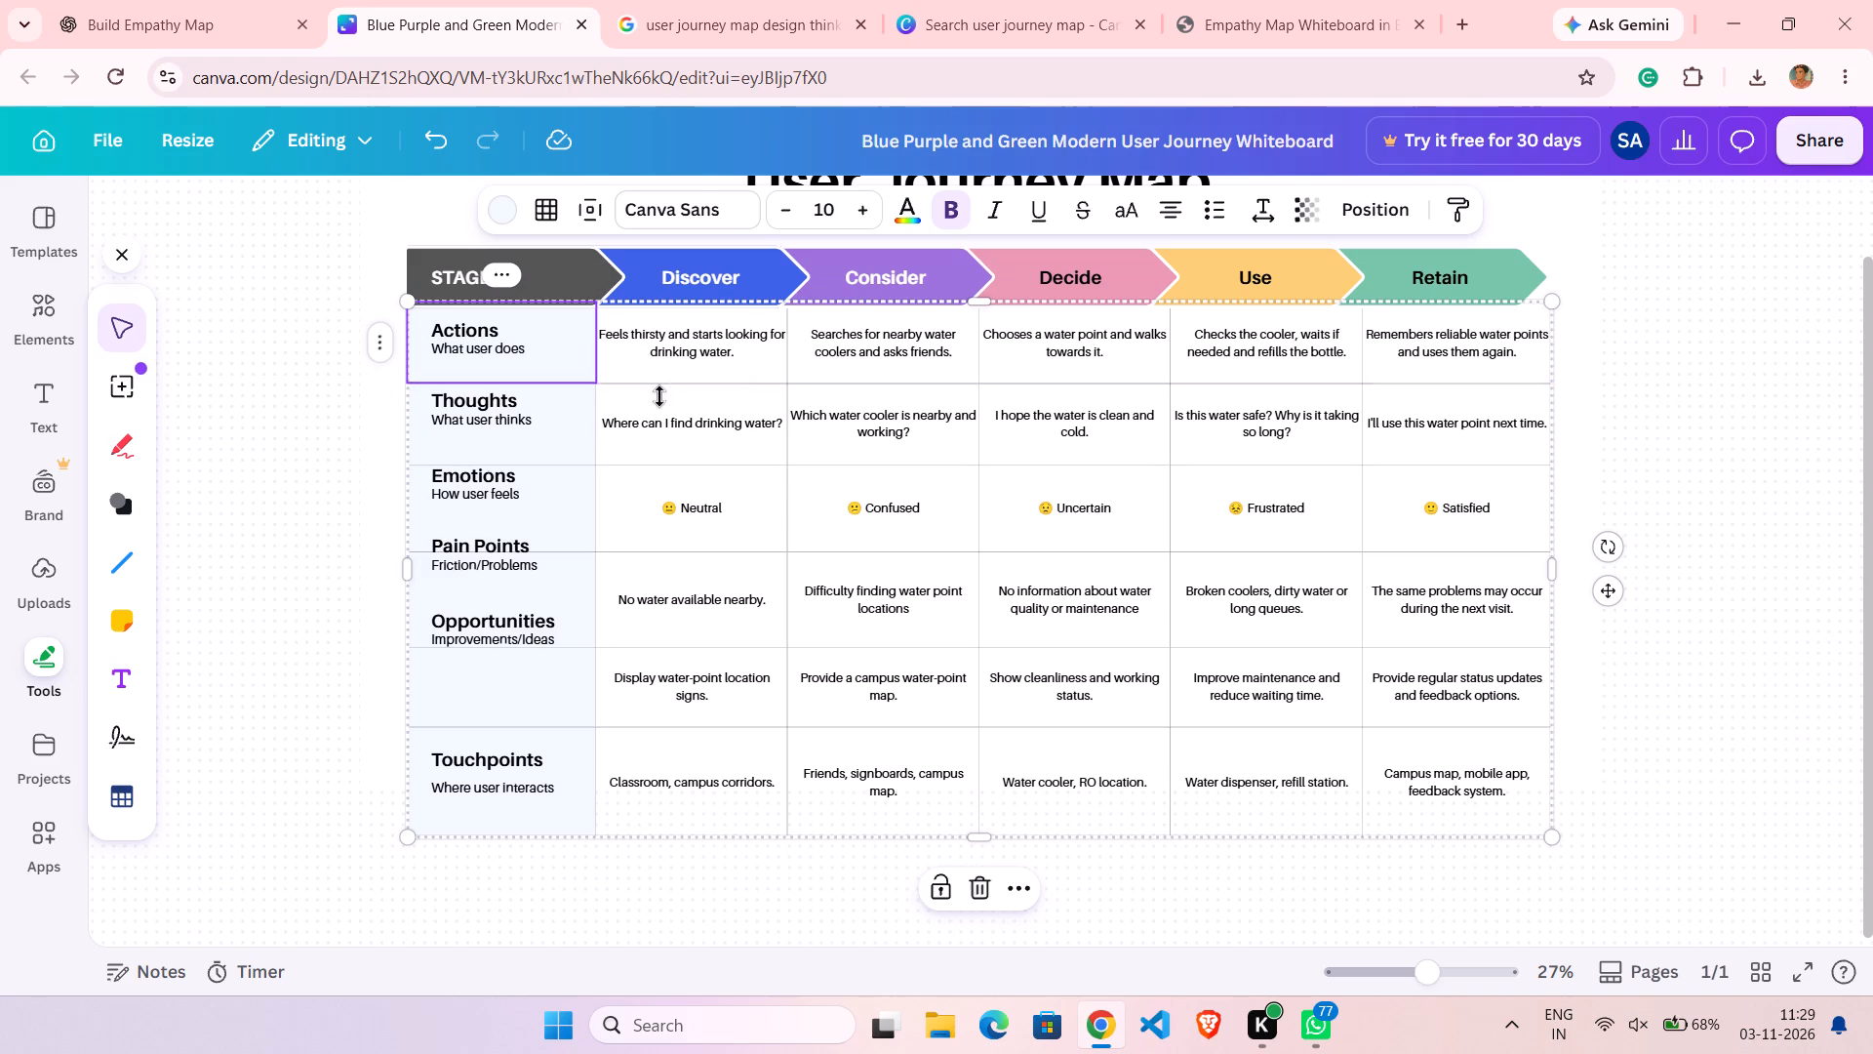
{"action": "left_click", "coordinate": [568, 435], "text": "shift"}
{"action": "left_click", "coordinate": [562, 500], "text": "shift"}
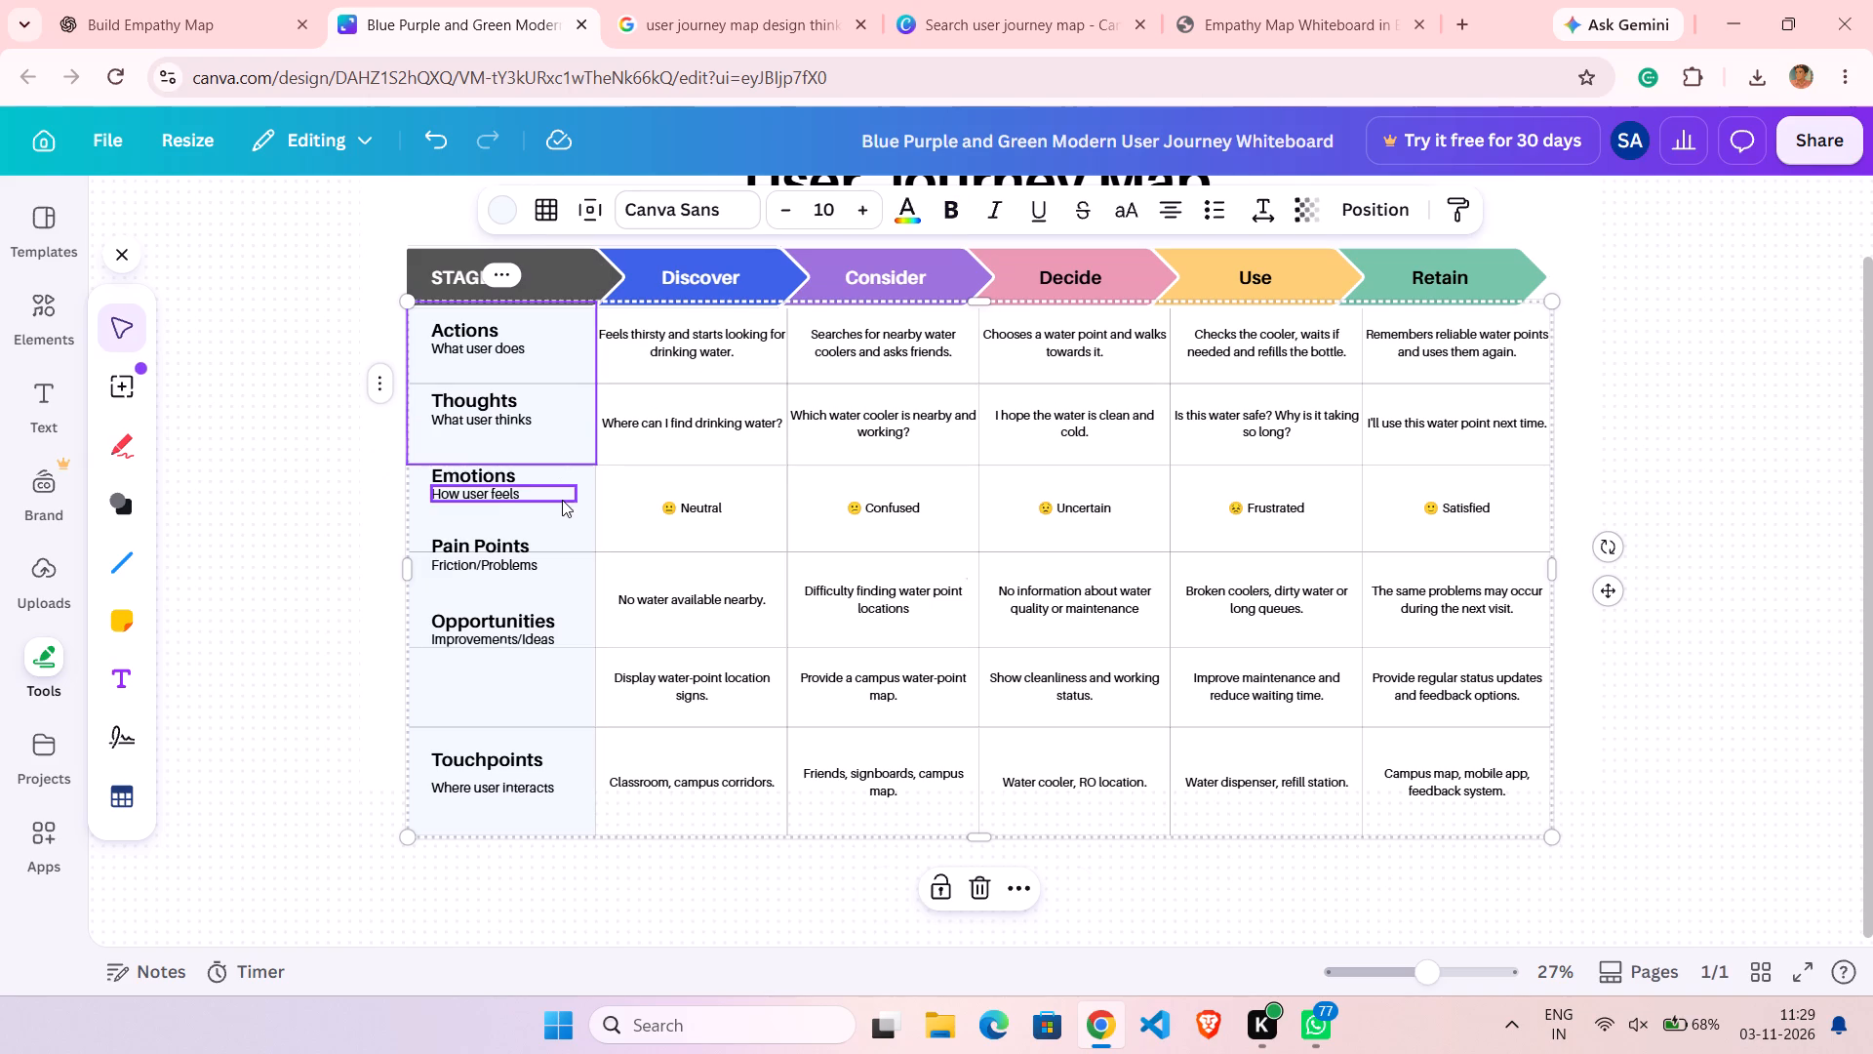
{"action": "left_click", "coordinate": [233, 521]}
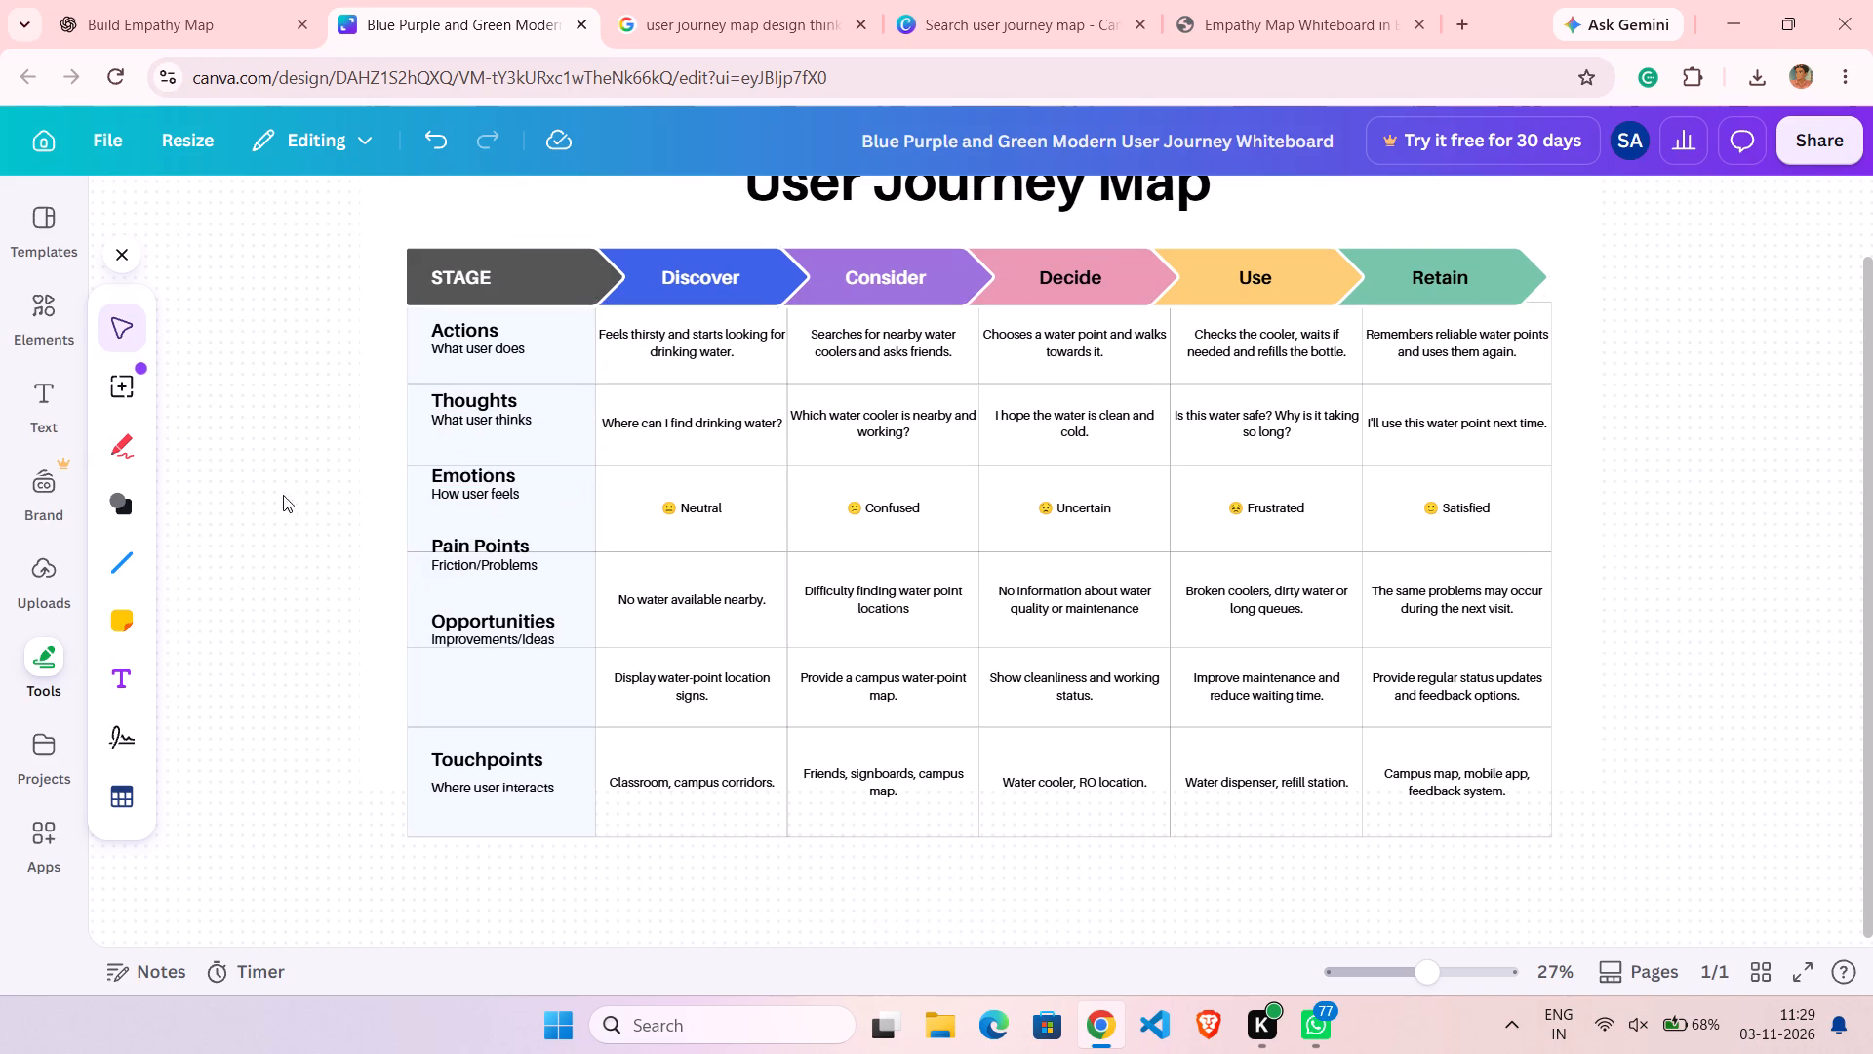
Select all cells of the Actions row, from the label cell through Retain, and size the table's columns equally.
{"action": "left_click", "coordinate": [577, 373]}
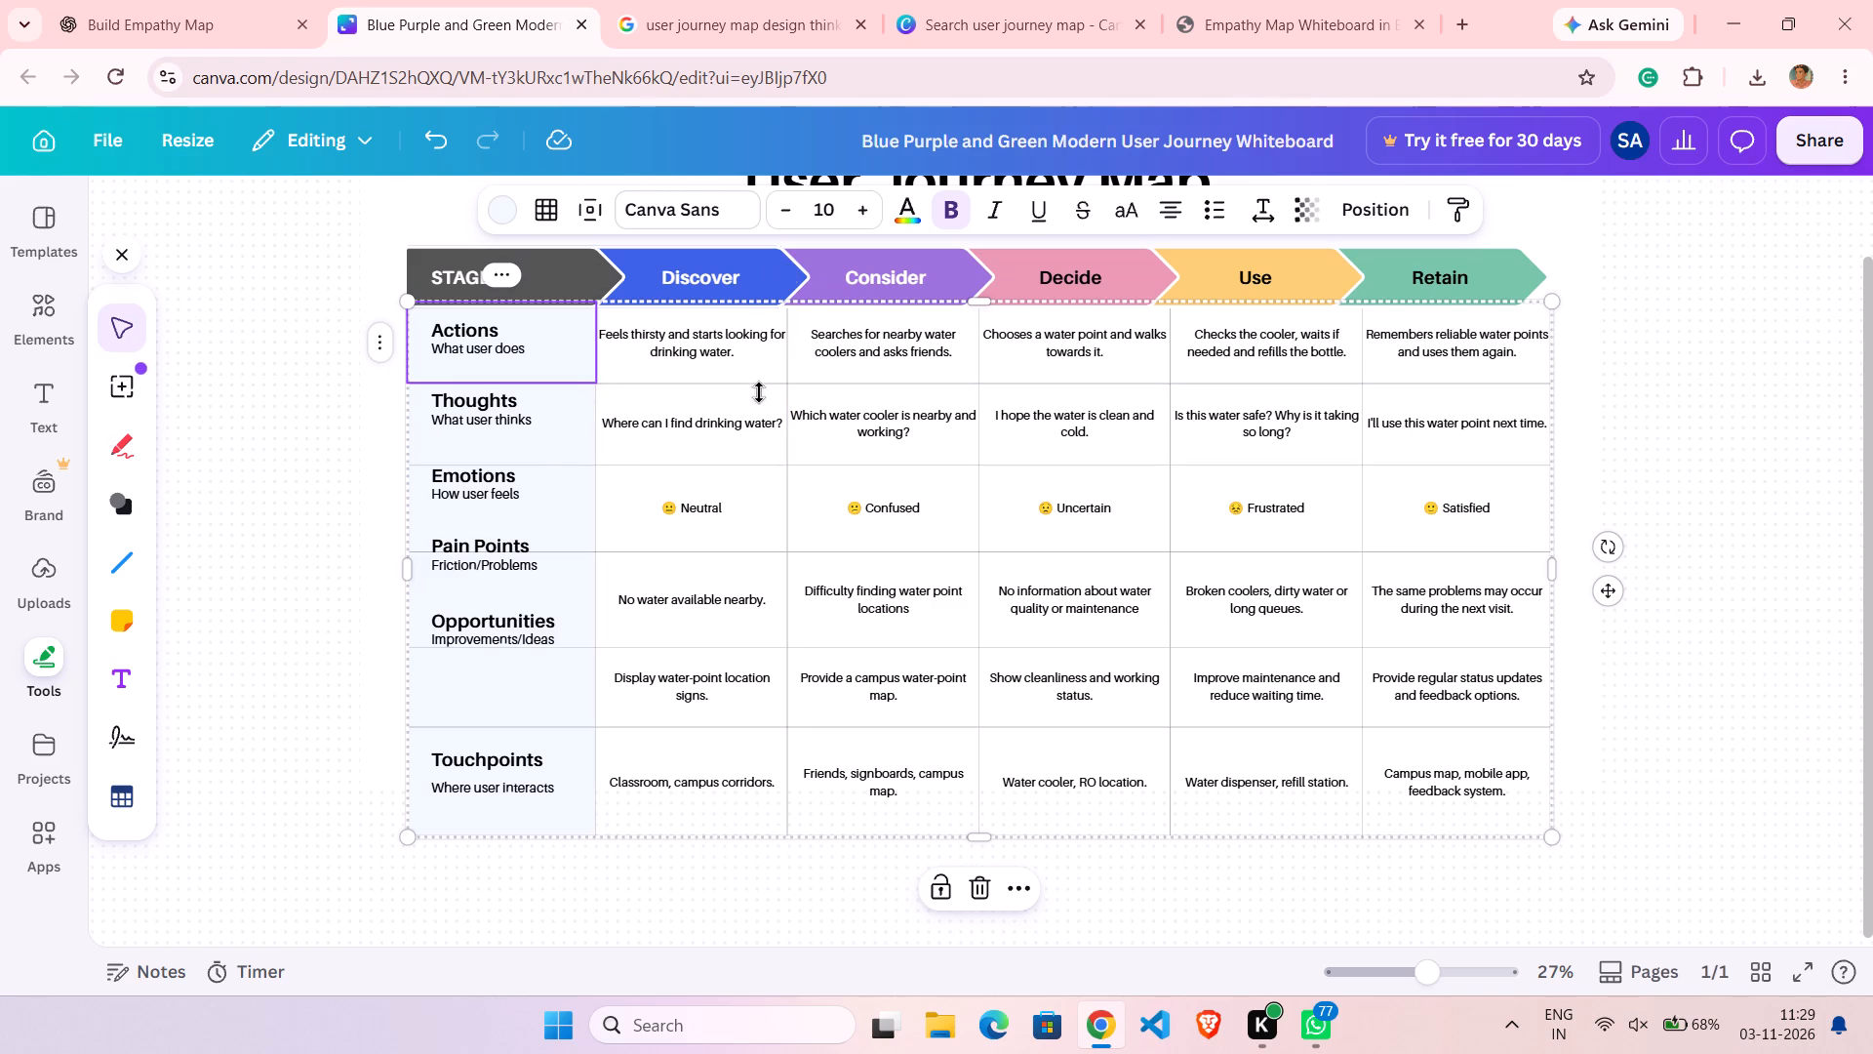
{"action": "left_click", "coordinate": [763, 366], "text": "shift"}
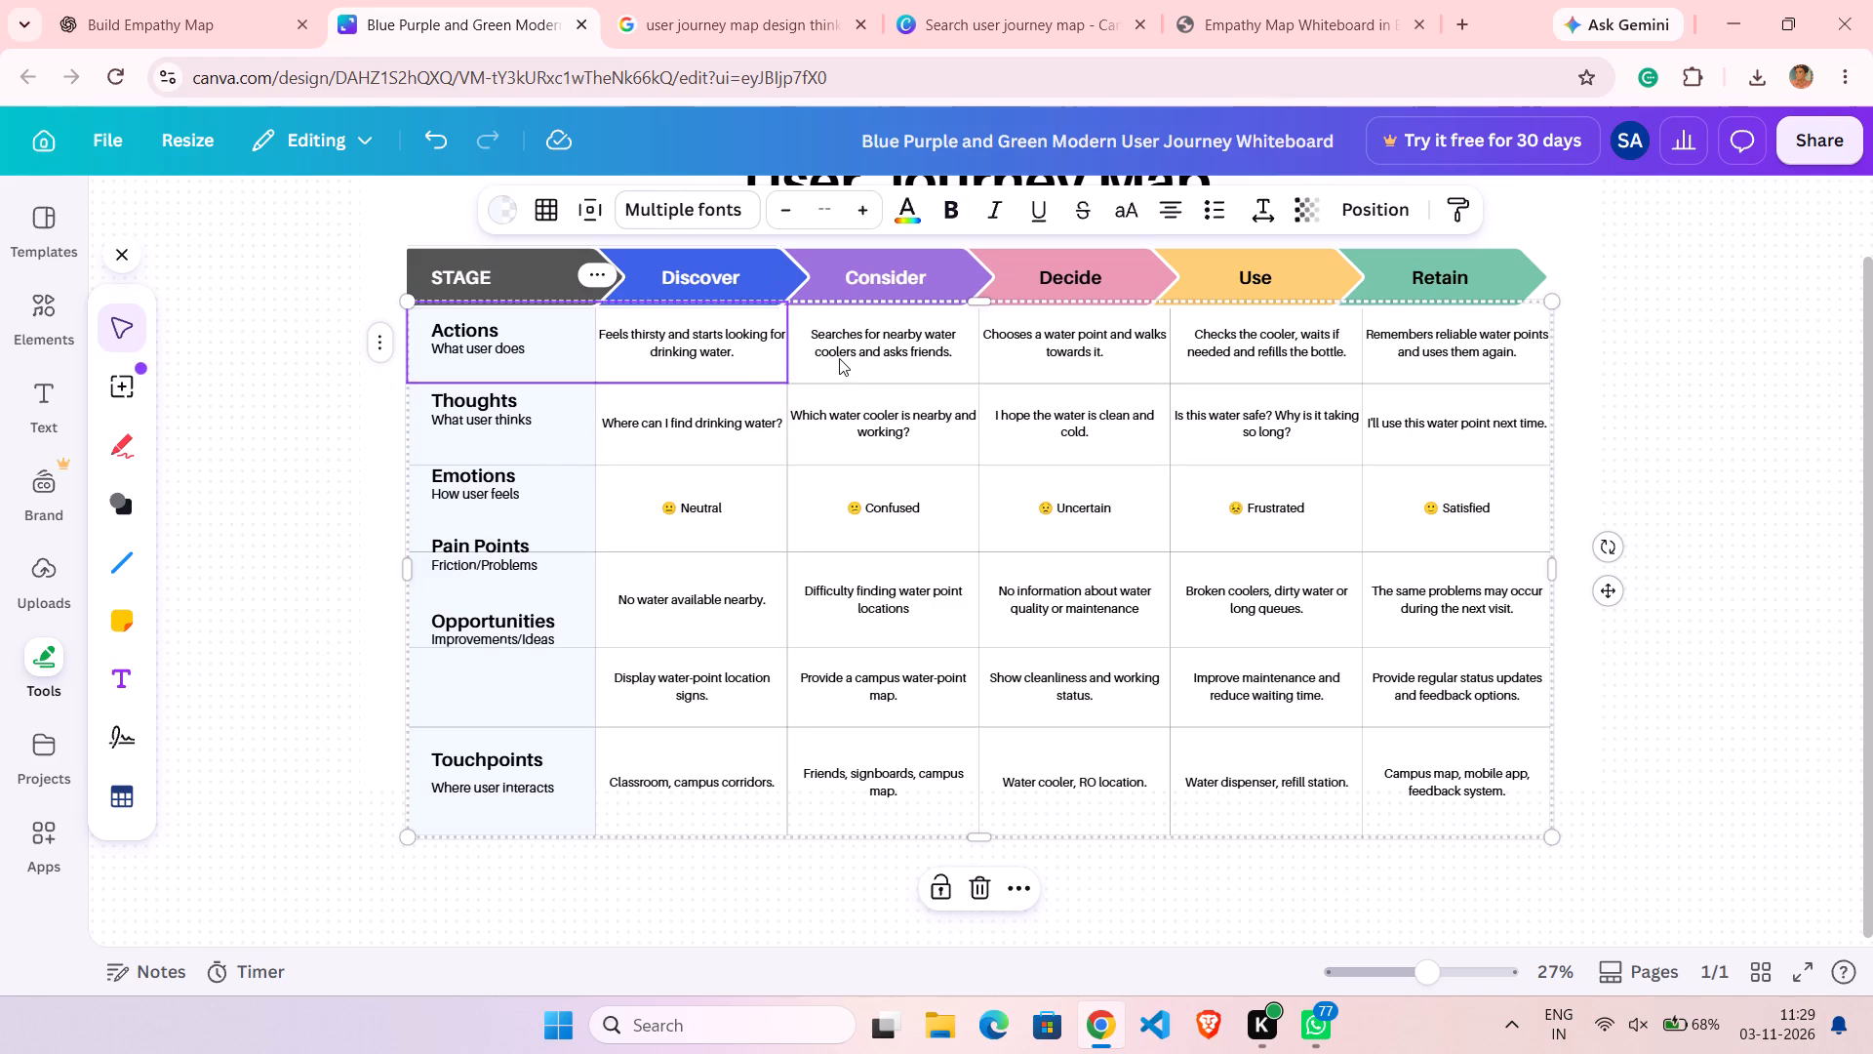
{"action": "left_click", "coordinate": [841, 361], "text": "shift"}
{"action": "left_click", "coordinate": [1024, 372], "text": "shift"}
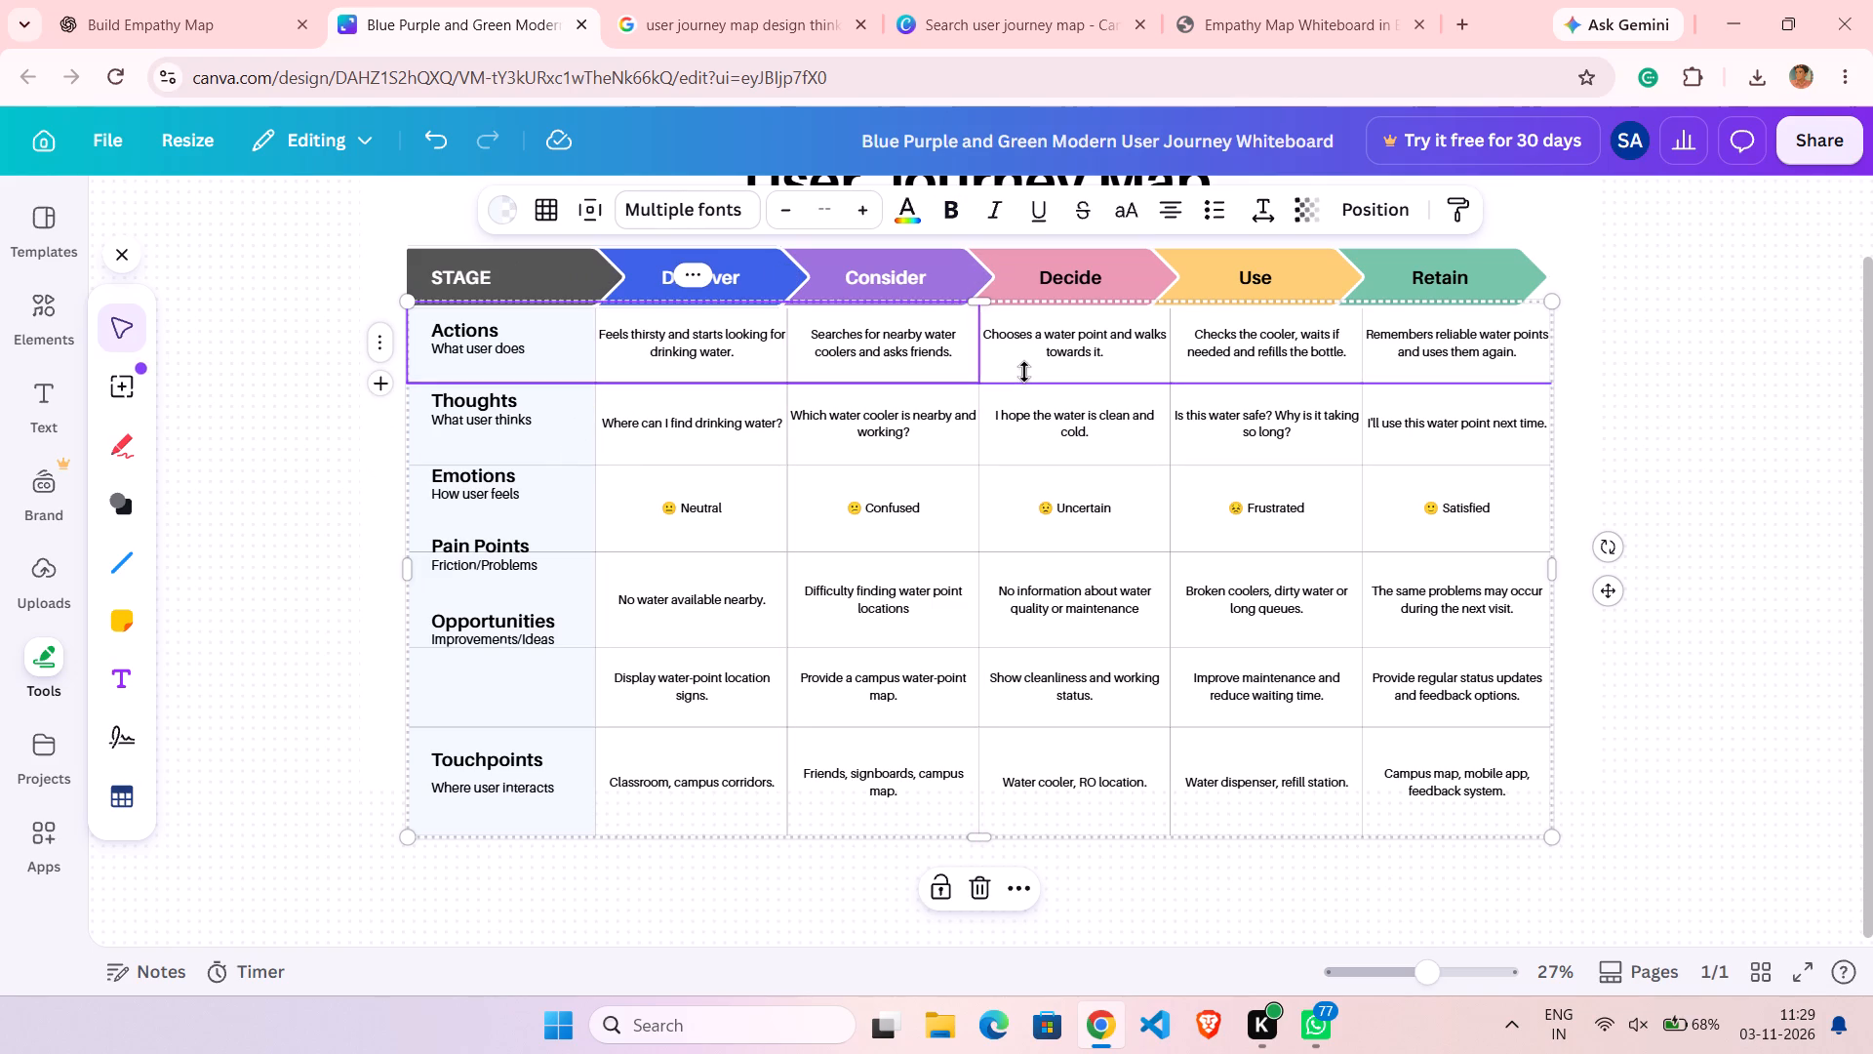
{"action": "left_click", "coordinate": [1024, 365], "text": "shift"}
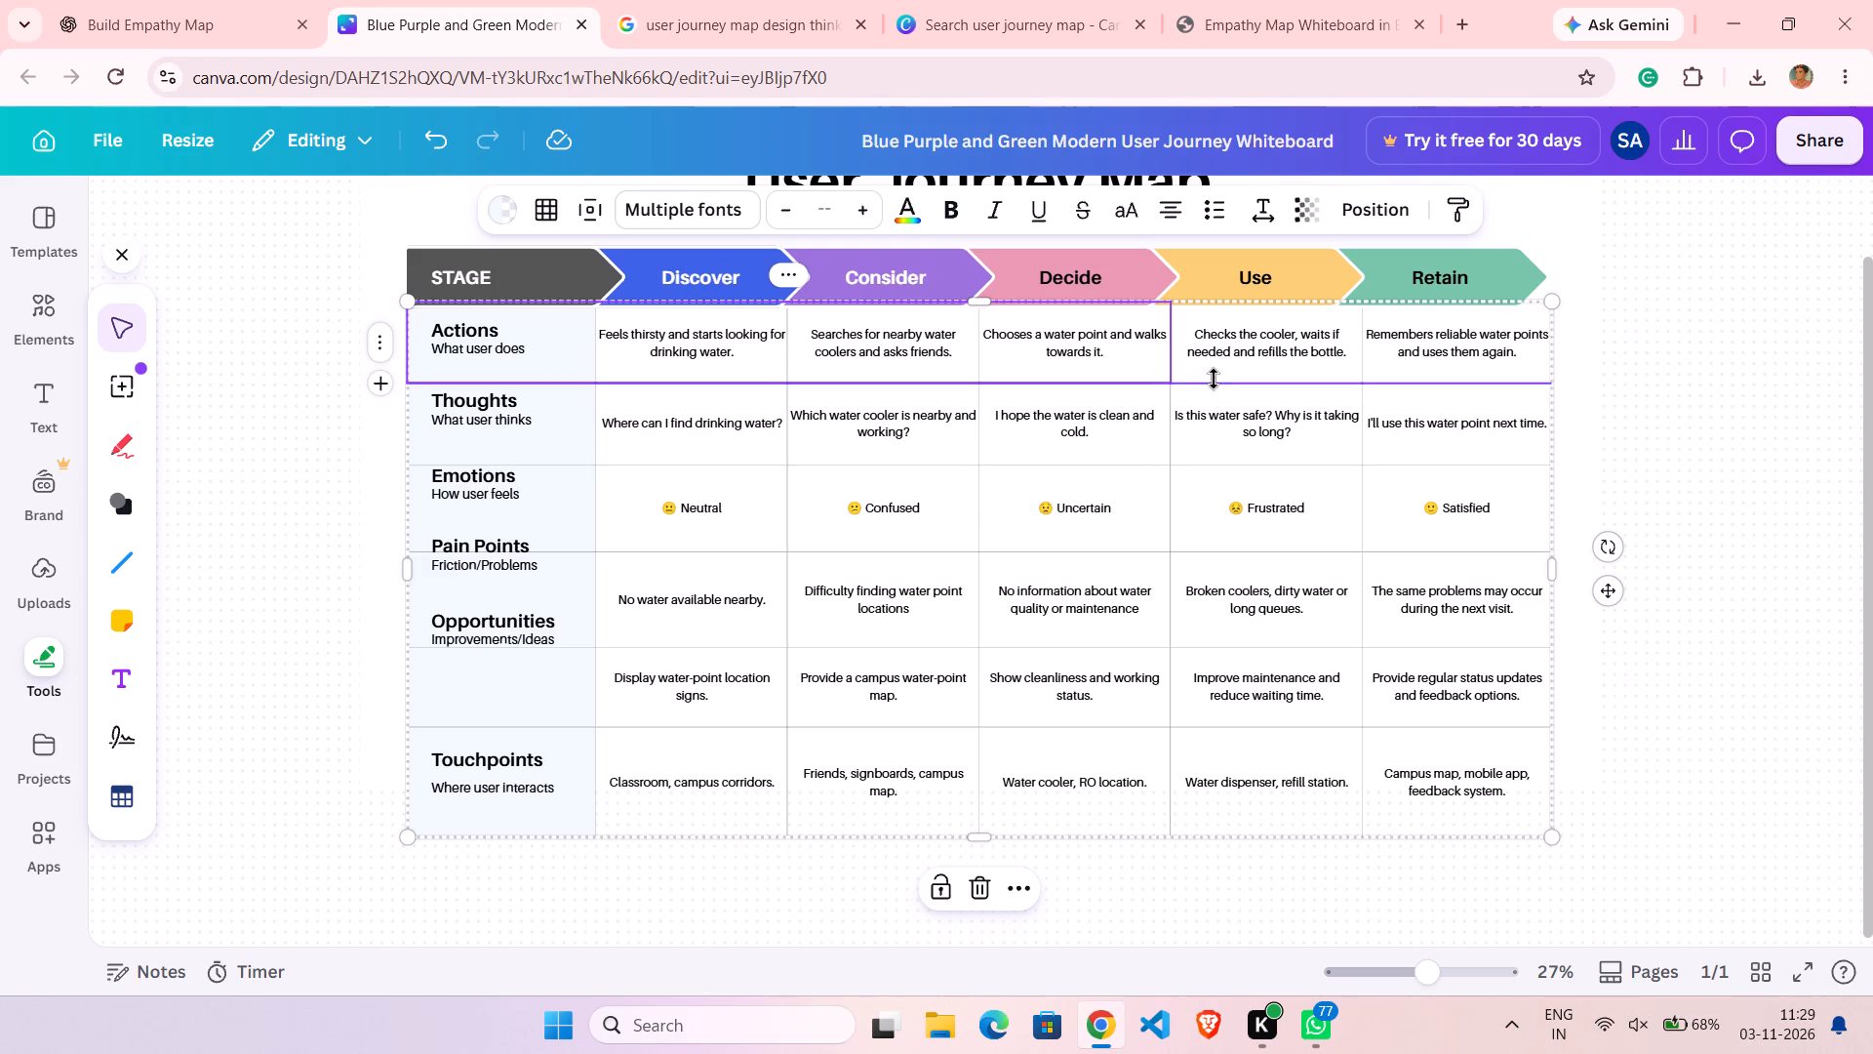
{"action": "left_click", "coordinate": [1192, 362], "text": "shift"}
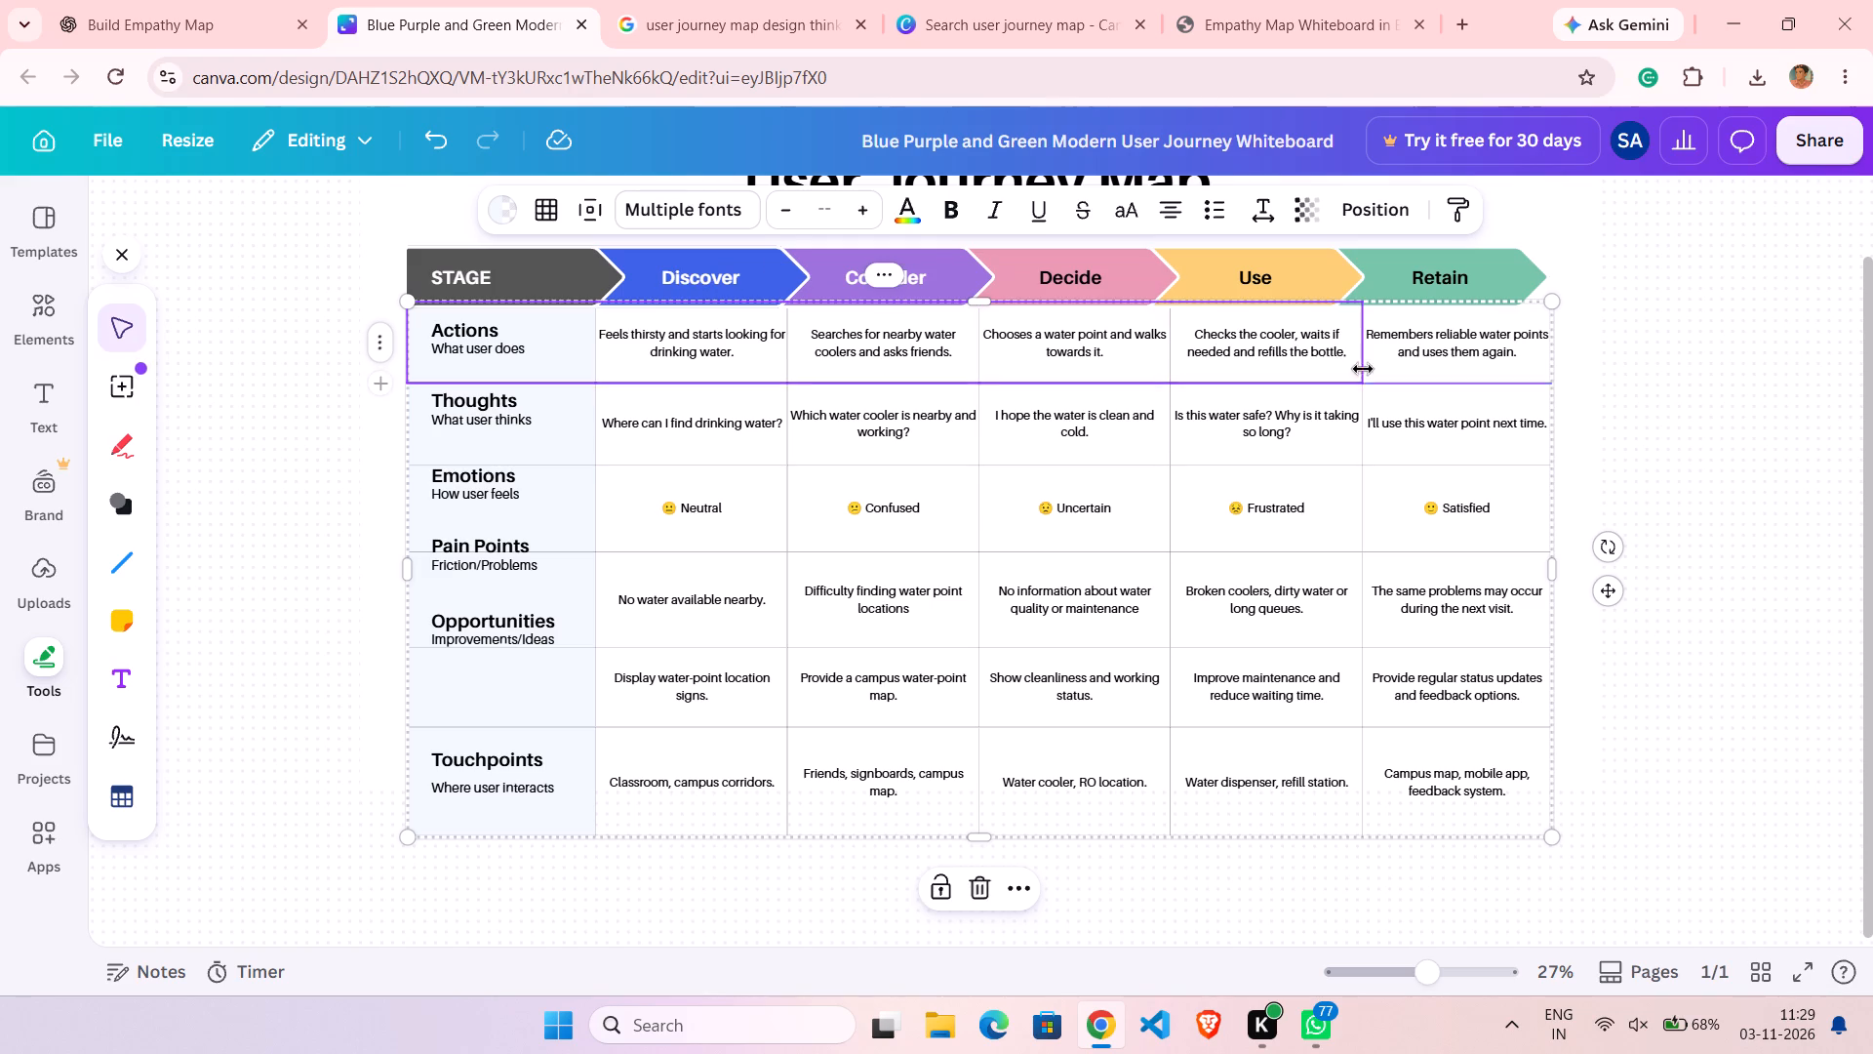
{"action": "left_click", "coordinate": [1416, 365], "text": "shift"}
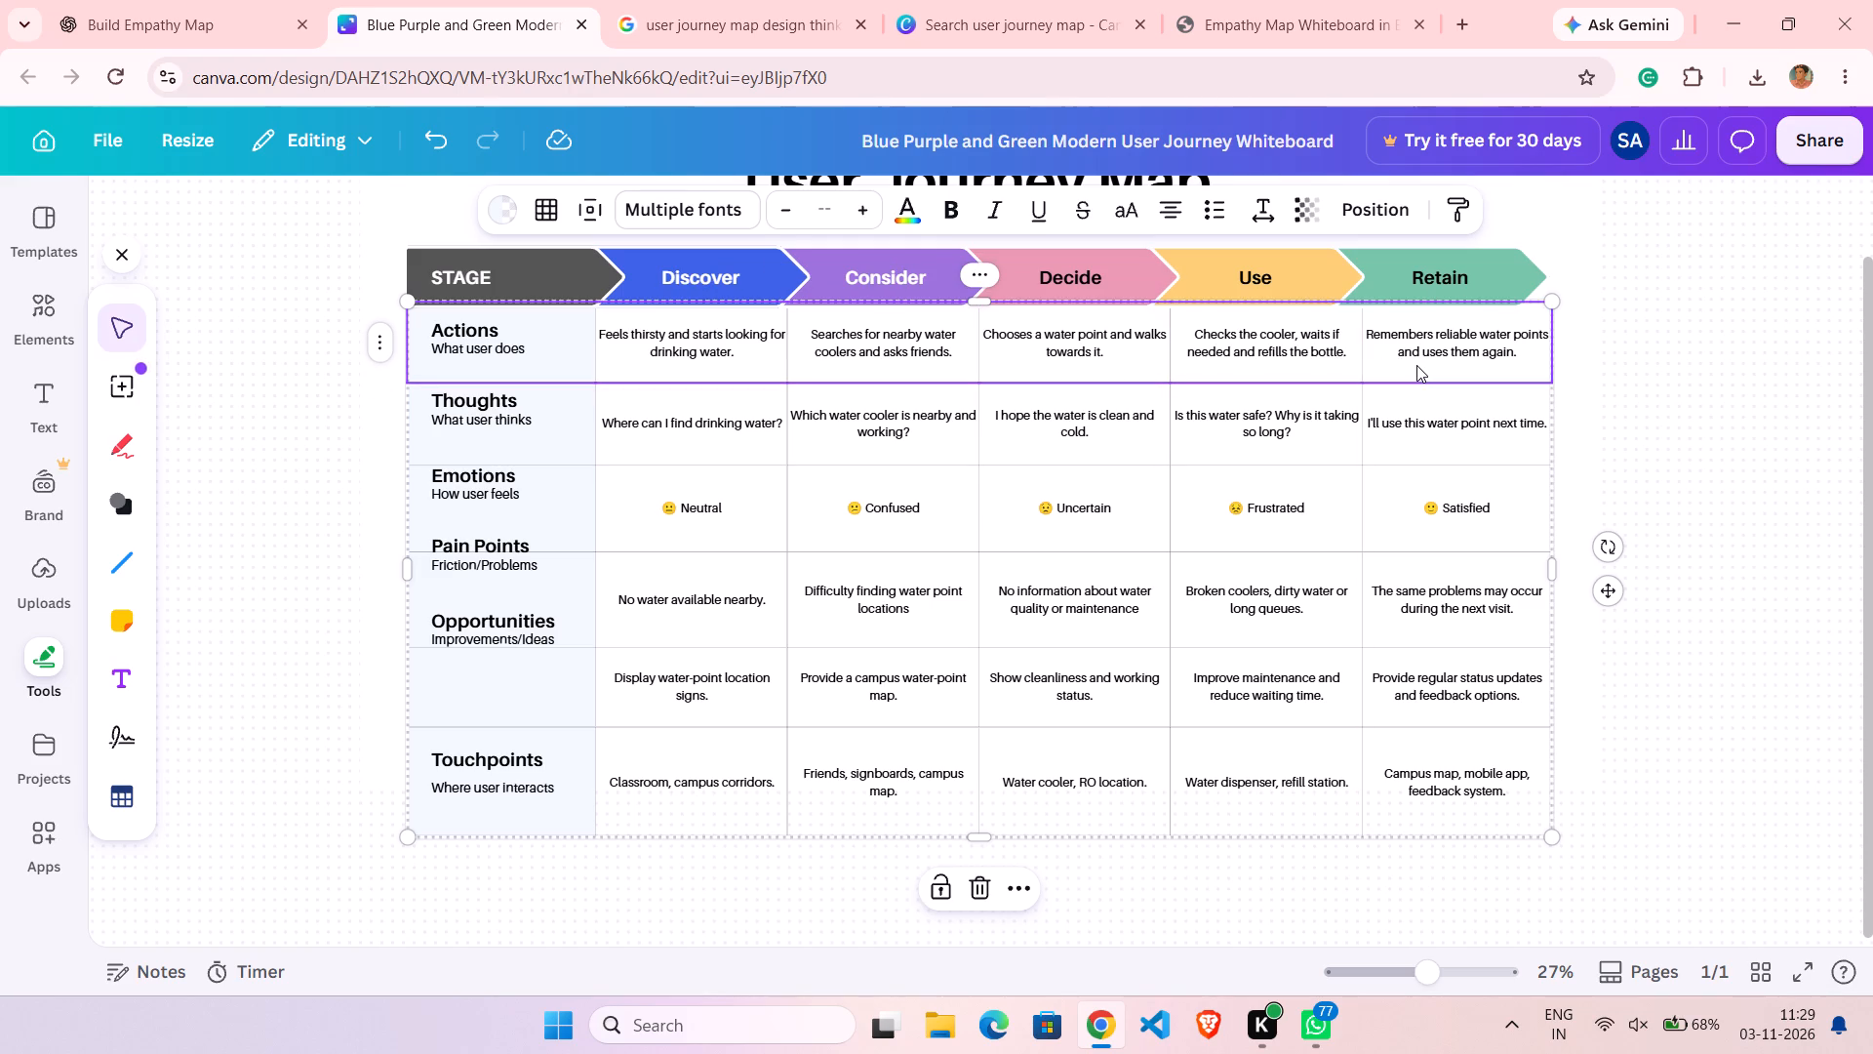
{"action": "left_click", "coordinate": [1545, 381]}
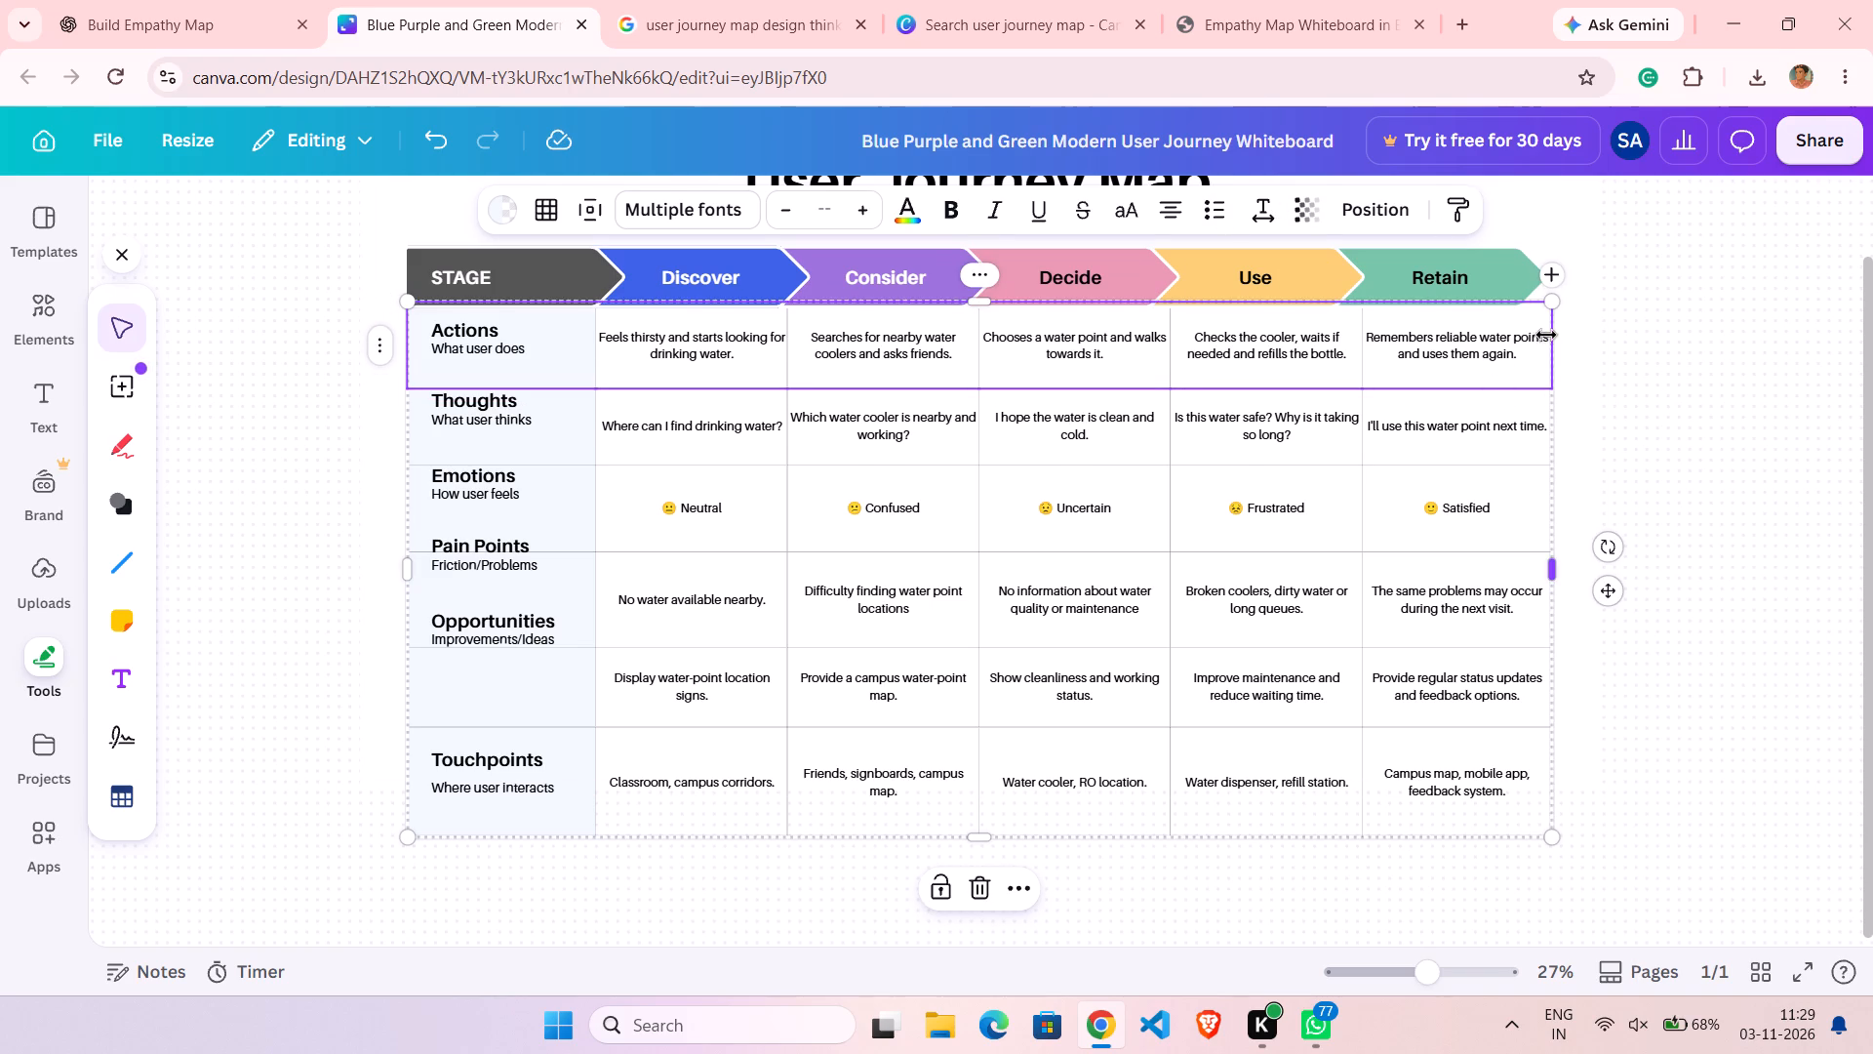
{"action": "left_click", "coordinate": [1552, 277]}
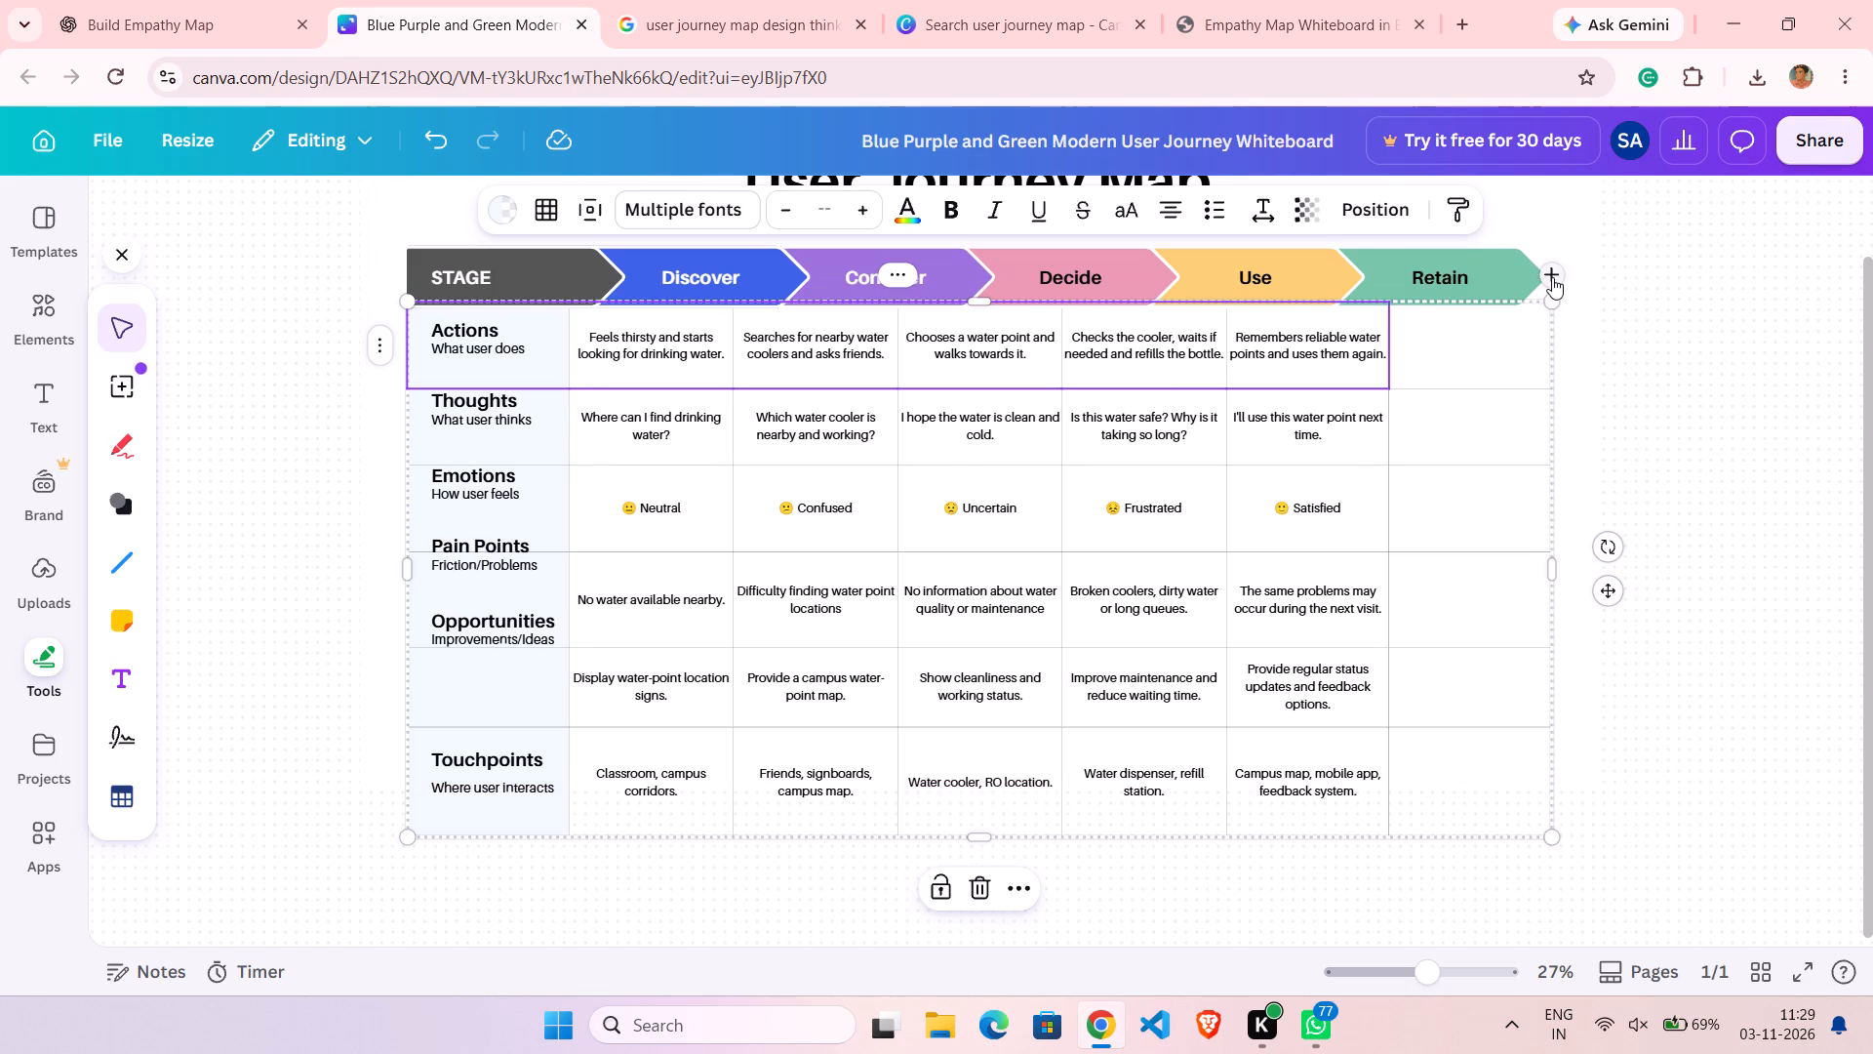
{"action": "key", "text": "ctrl+z"}
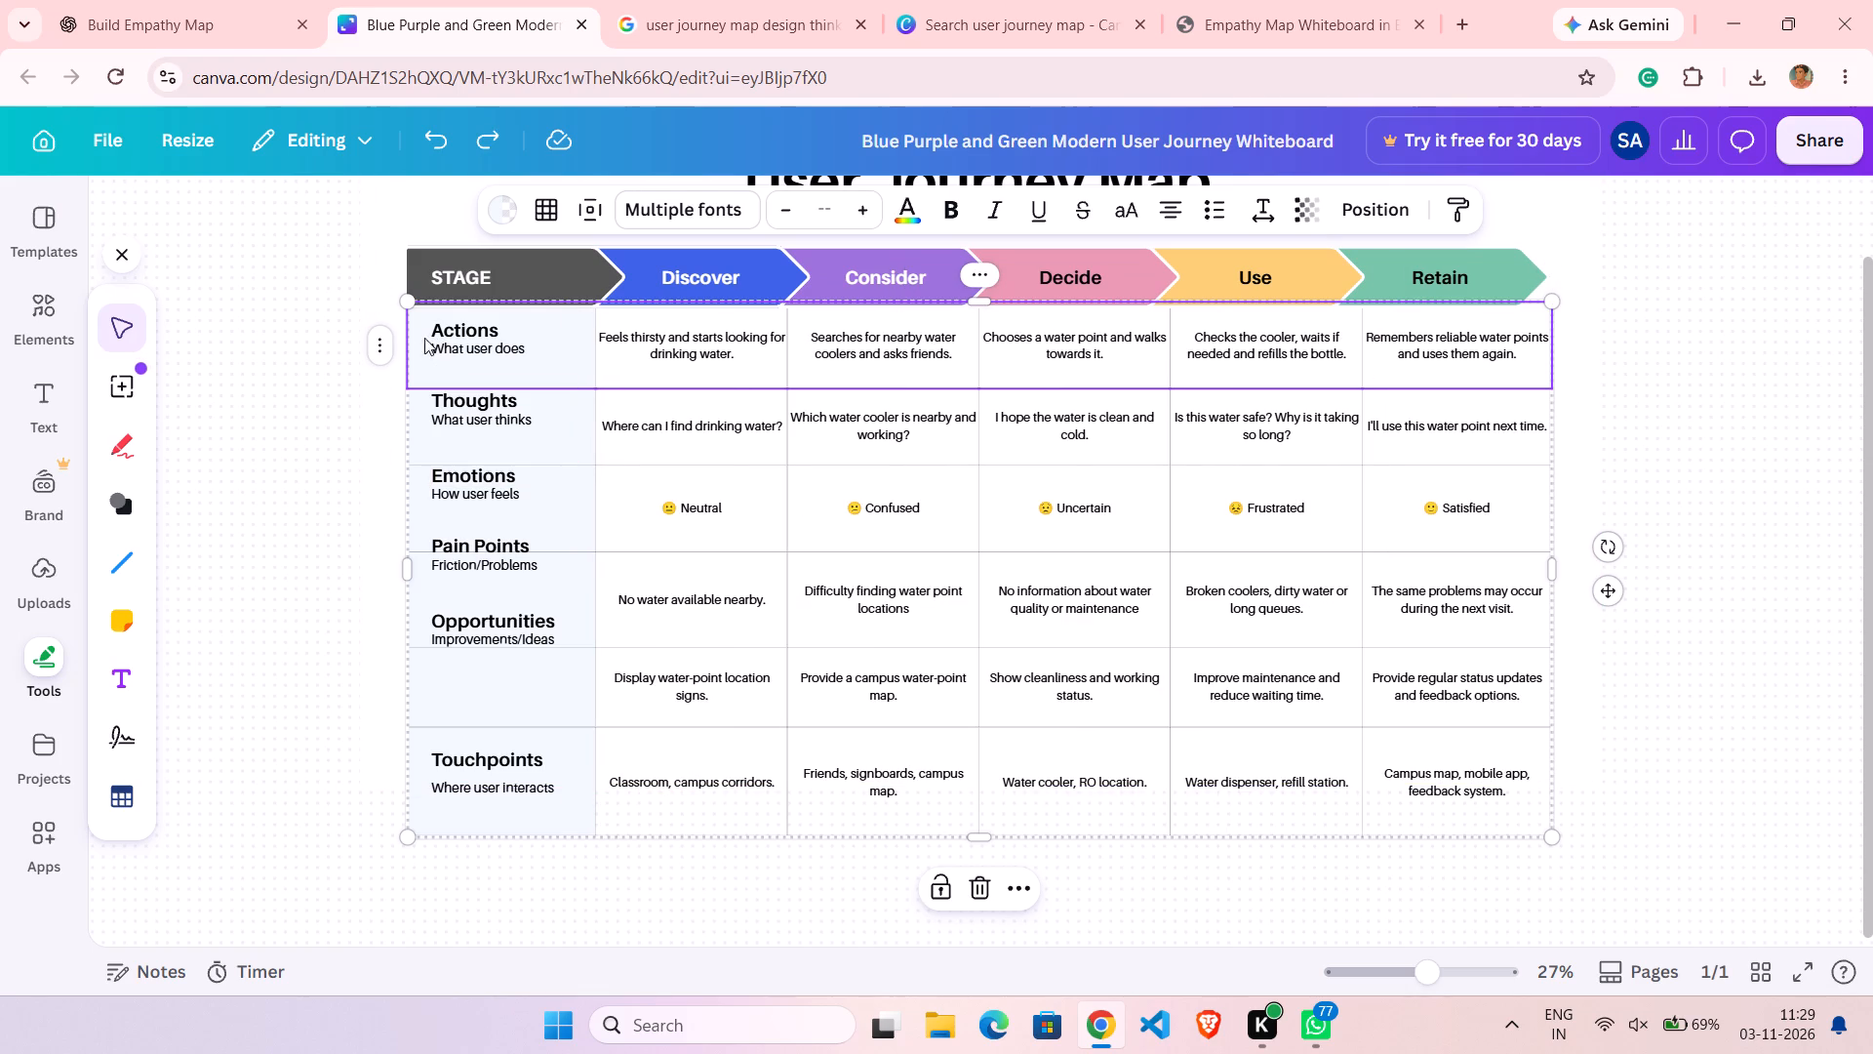
{"action": "left_click", "coordinate": [382, 353]}
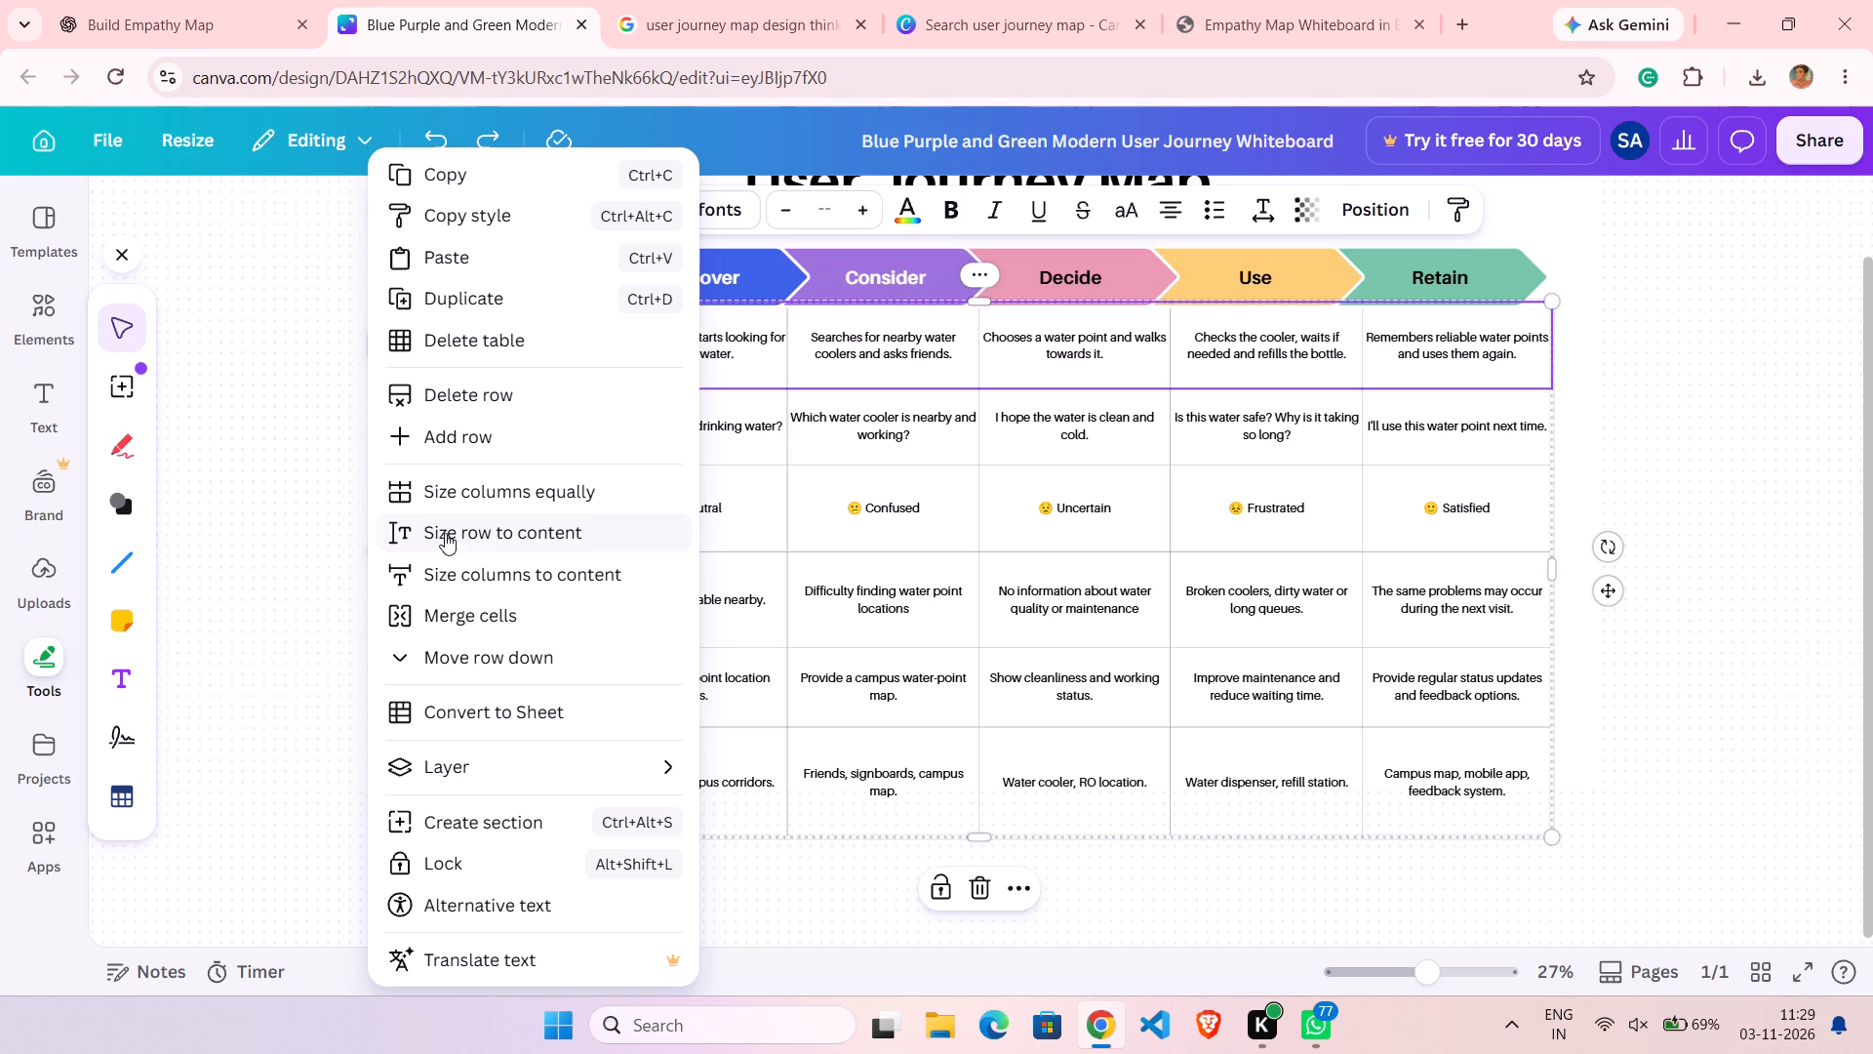
{"action": "left_click", "coordinate": [447, 506]}
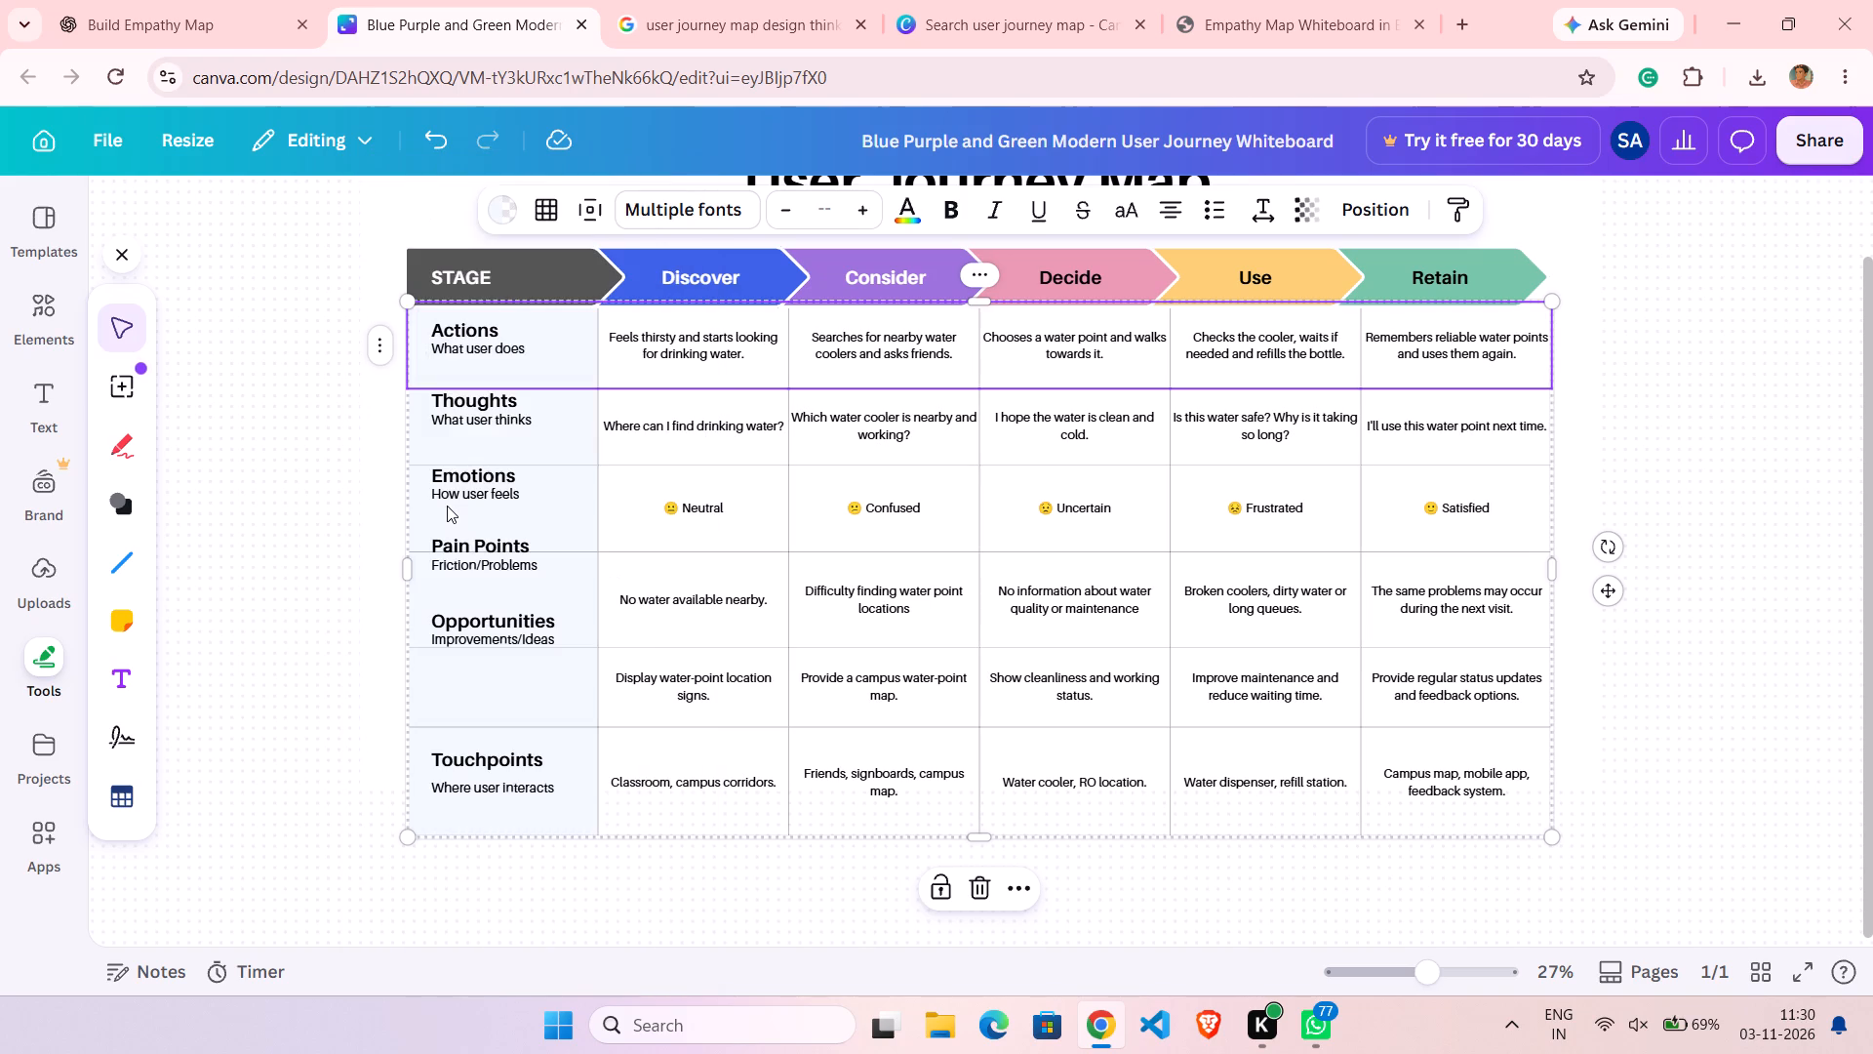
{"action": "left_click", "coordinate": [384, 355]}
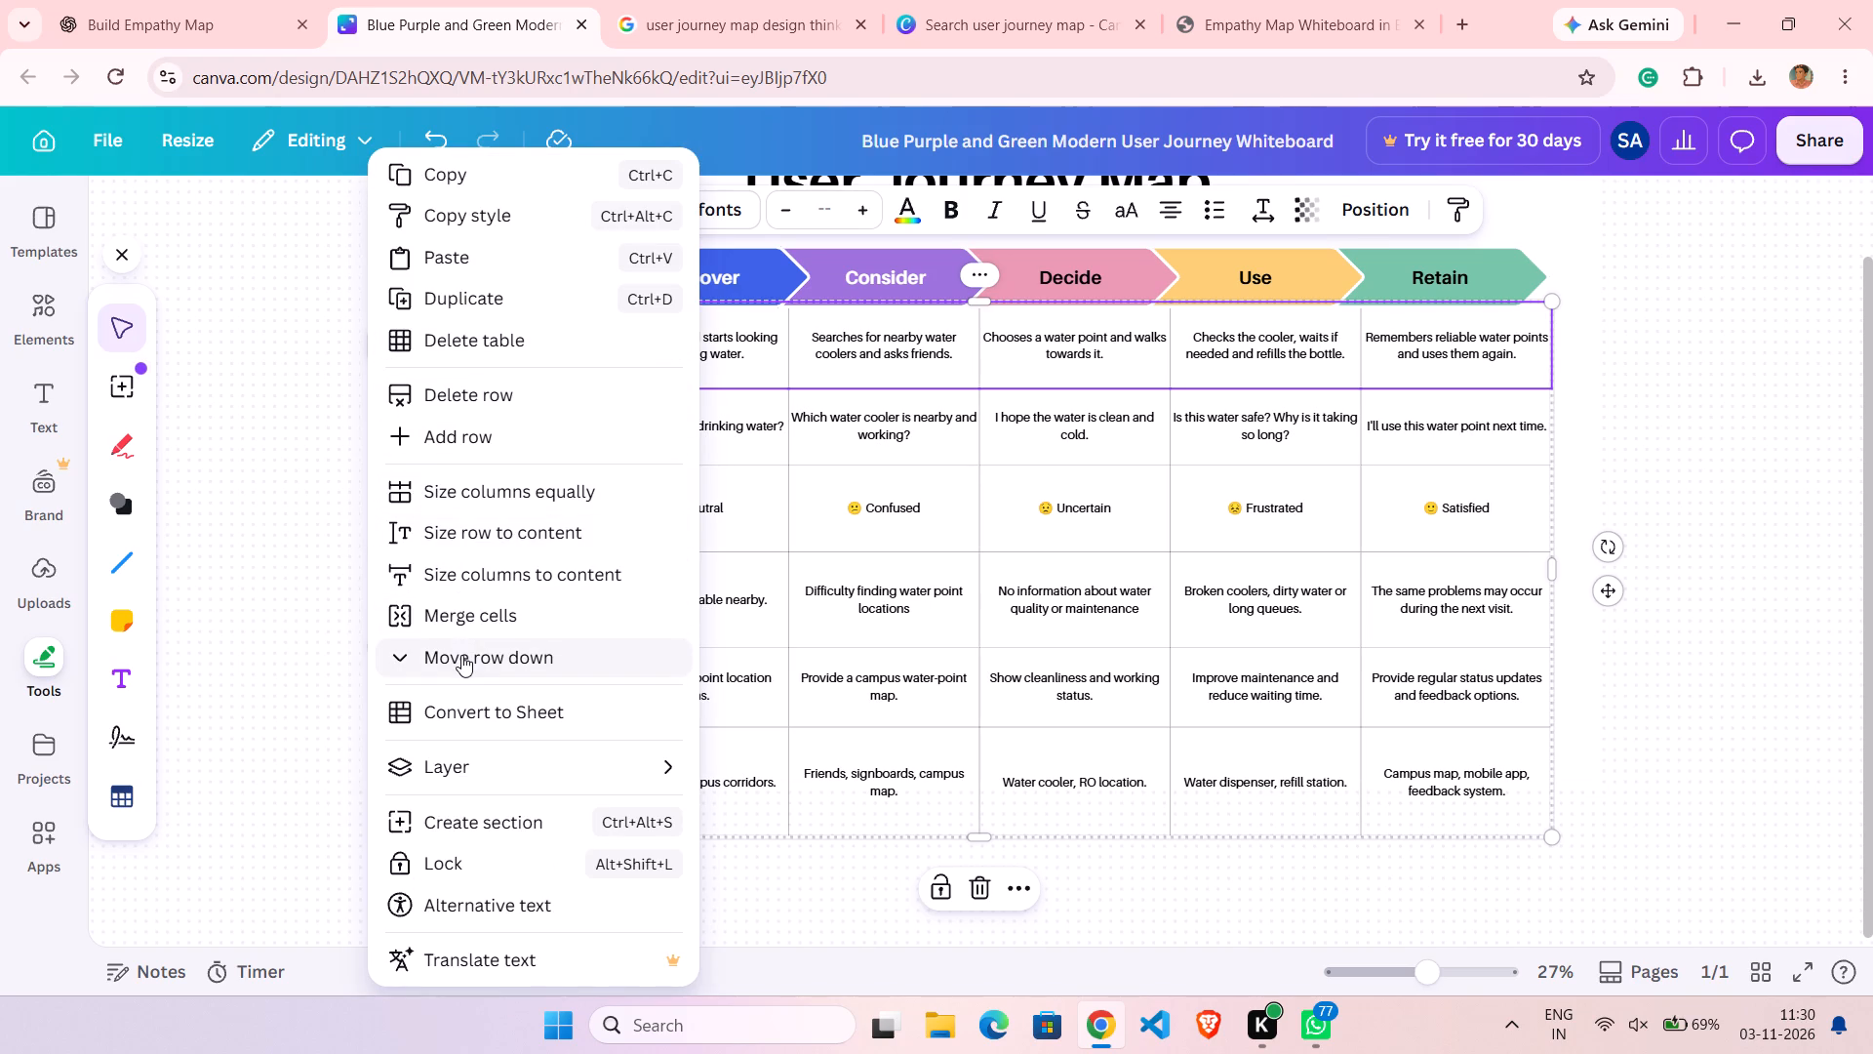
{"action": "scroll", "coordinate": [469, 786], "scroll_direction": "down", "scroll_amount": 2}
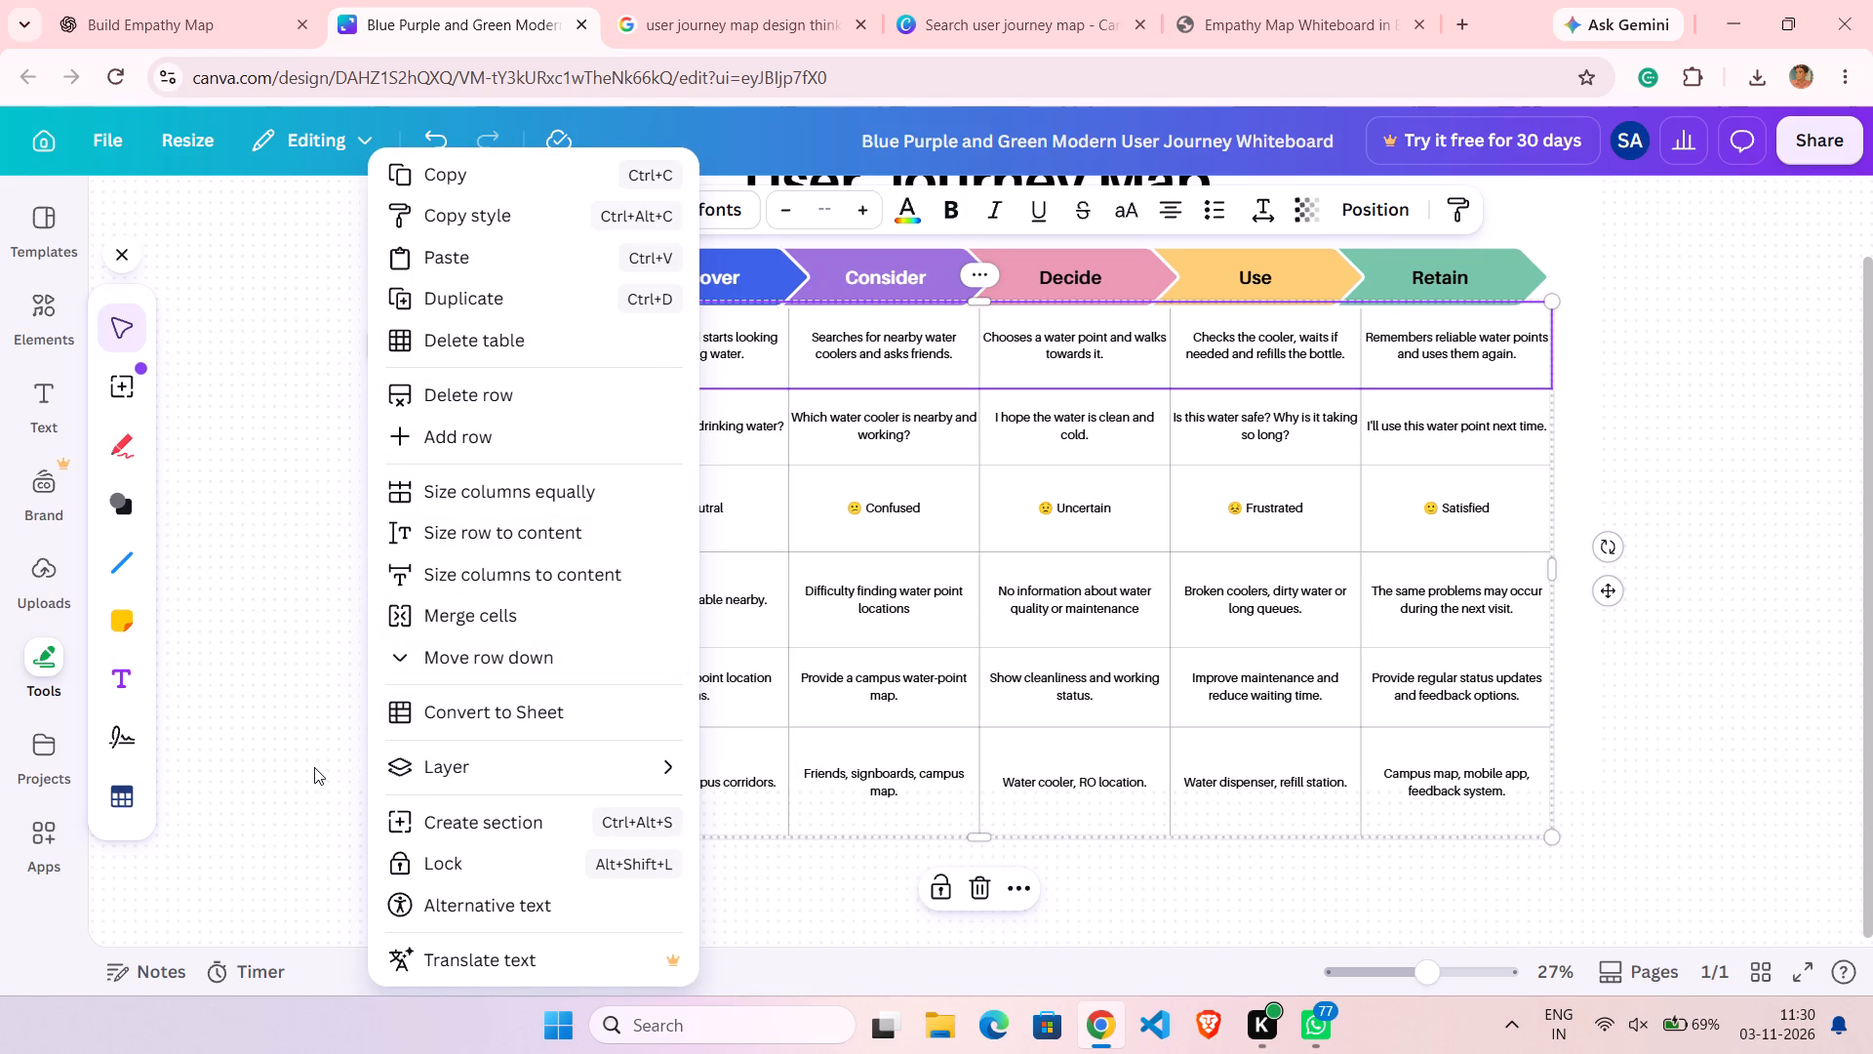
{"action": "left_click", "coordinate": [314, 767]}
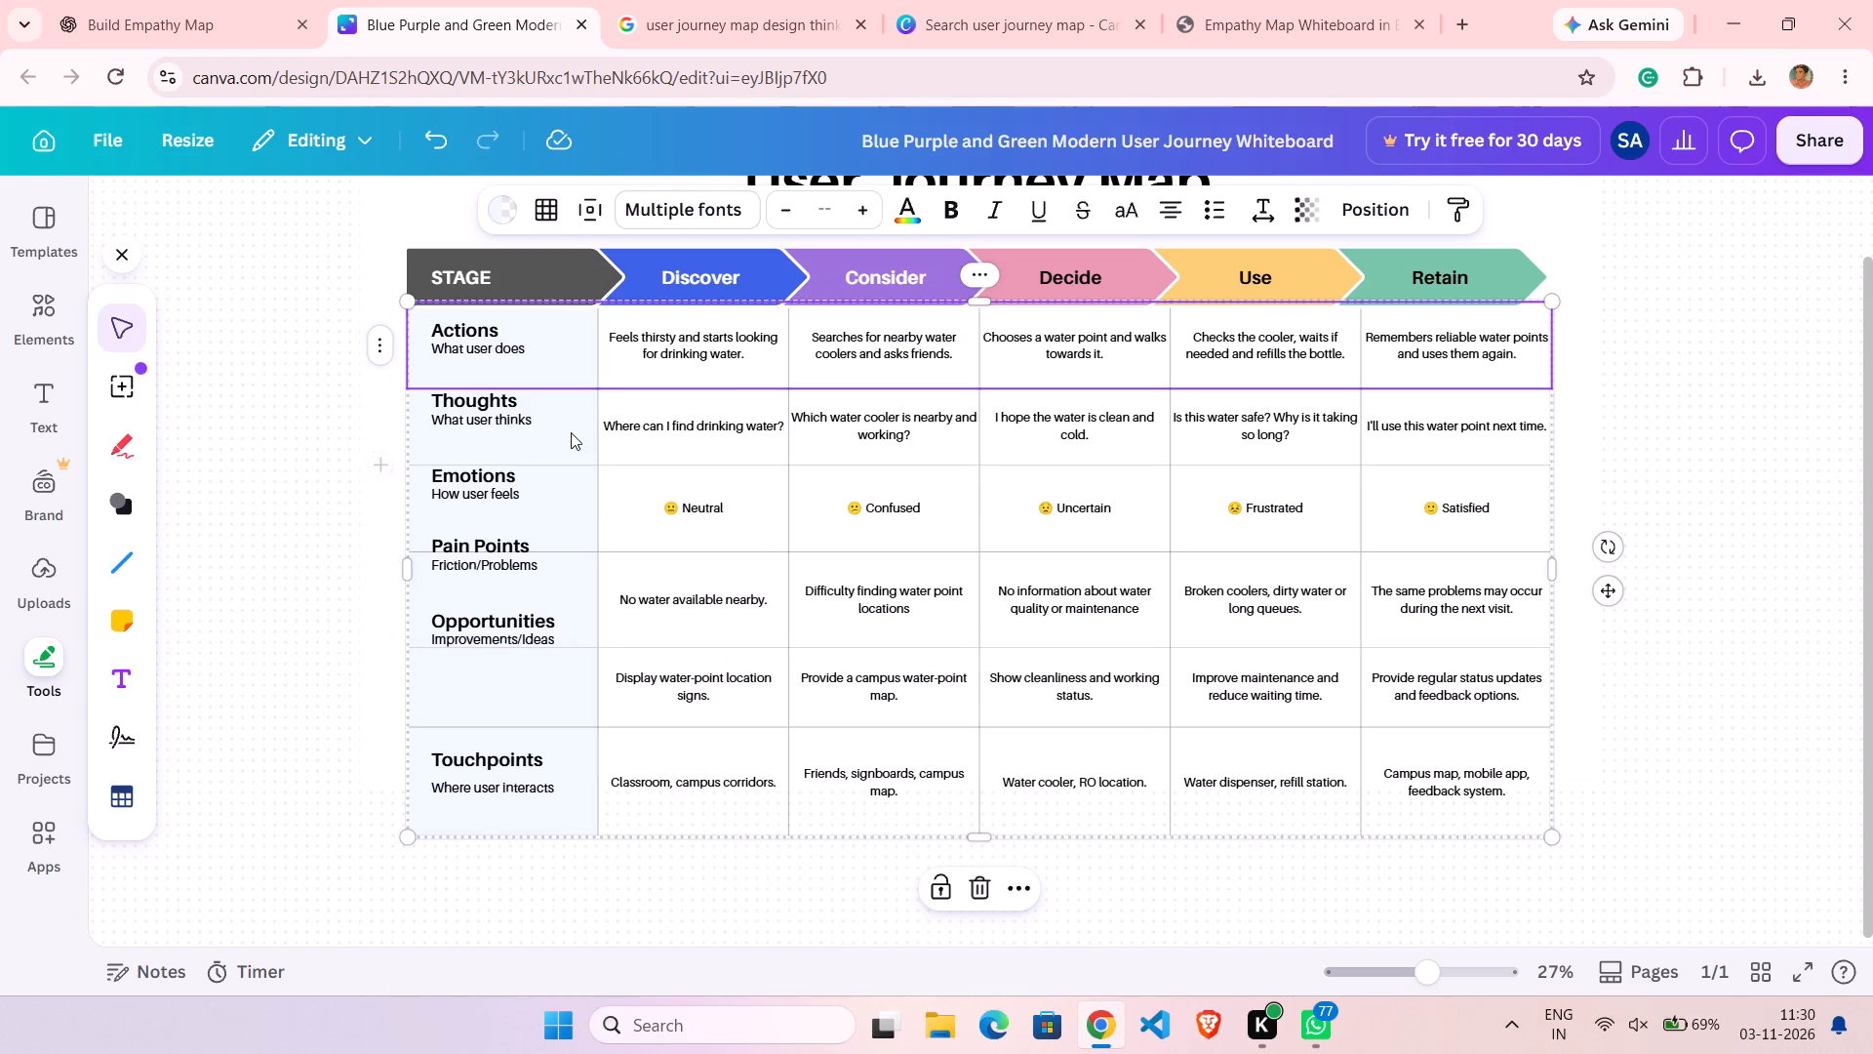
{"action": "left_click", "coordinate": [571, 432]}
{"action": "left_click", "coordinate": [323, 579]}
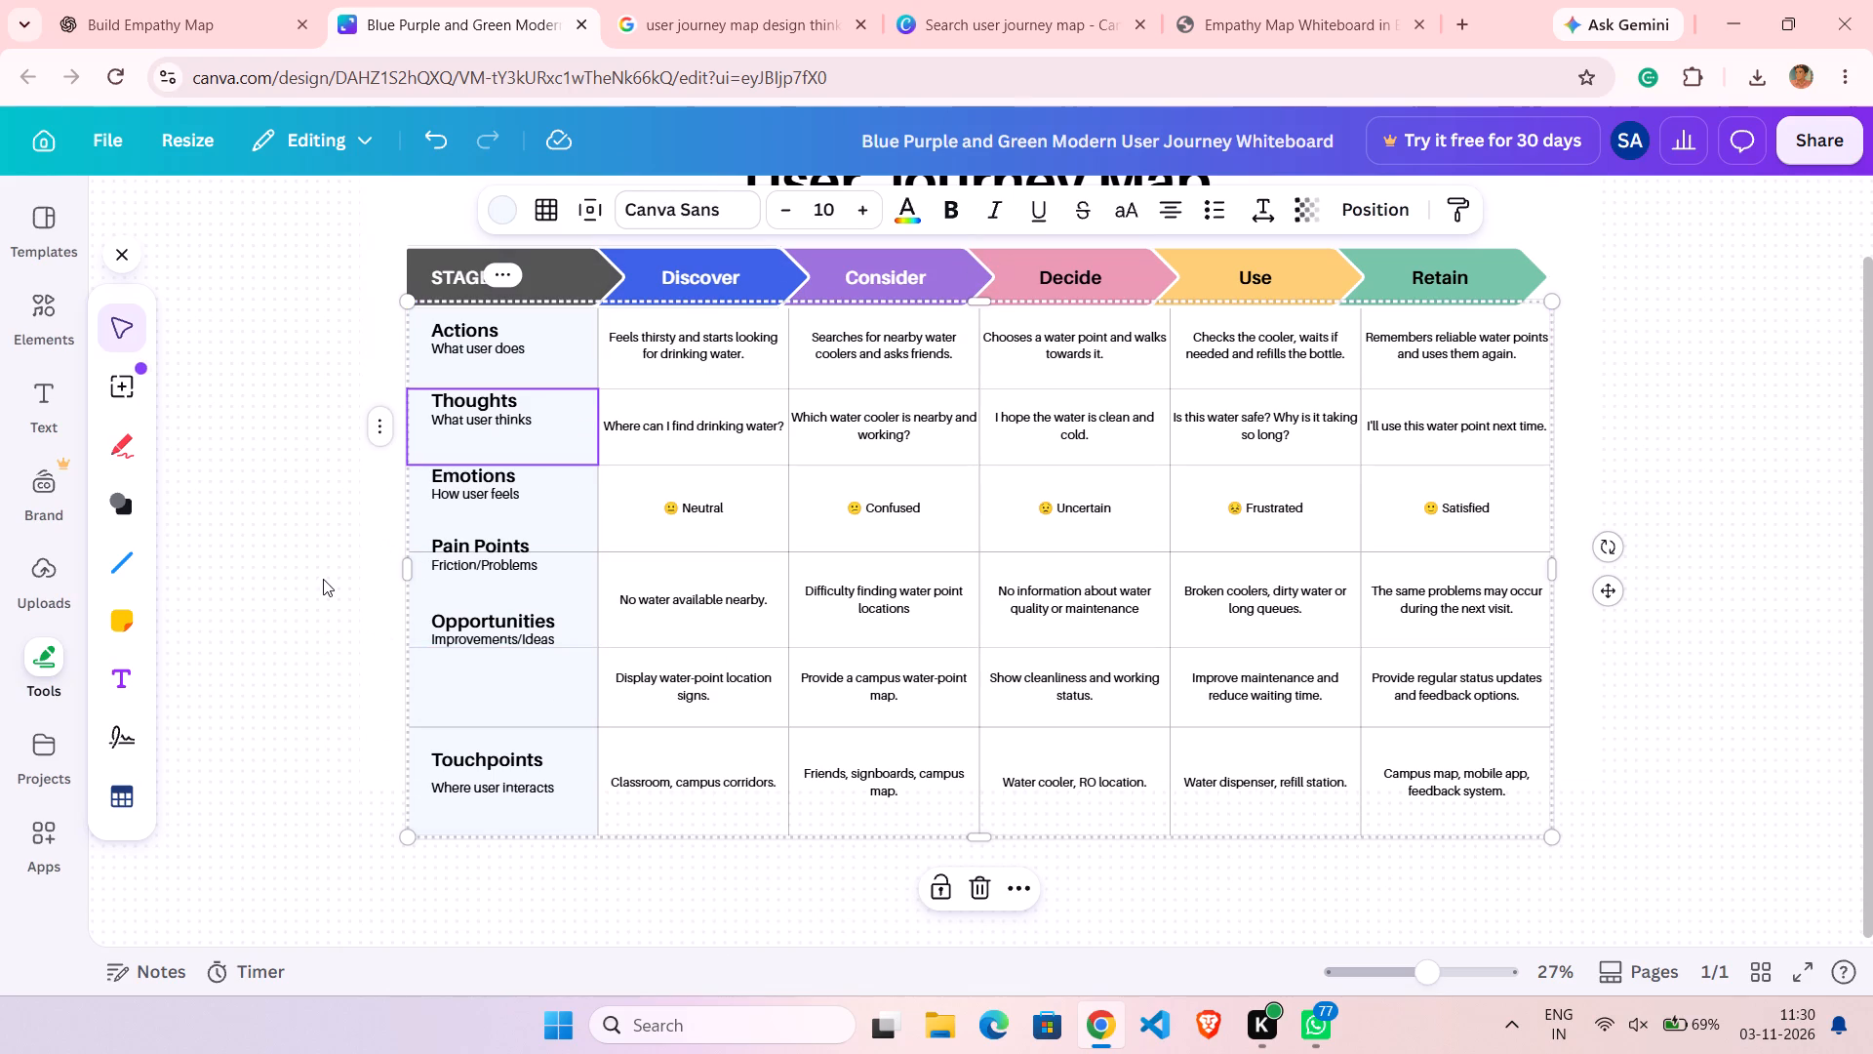
{"action": "left_click", "coordinate": [564, 365]}
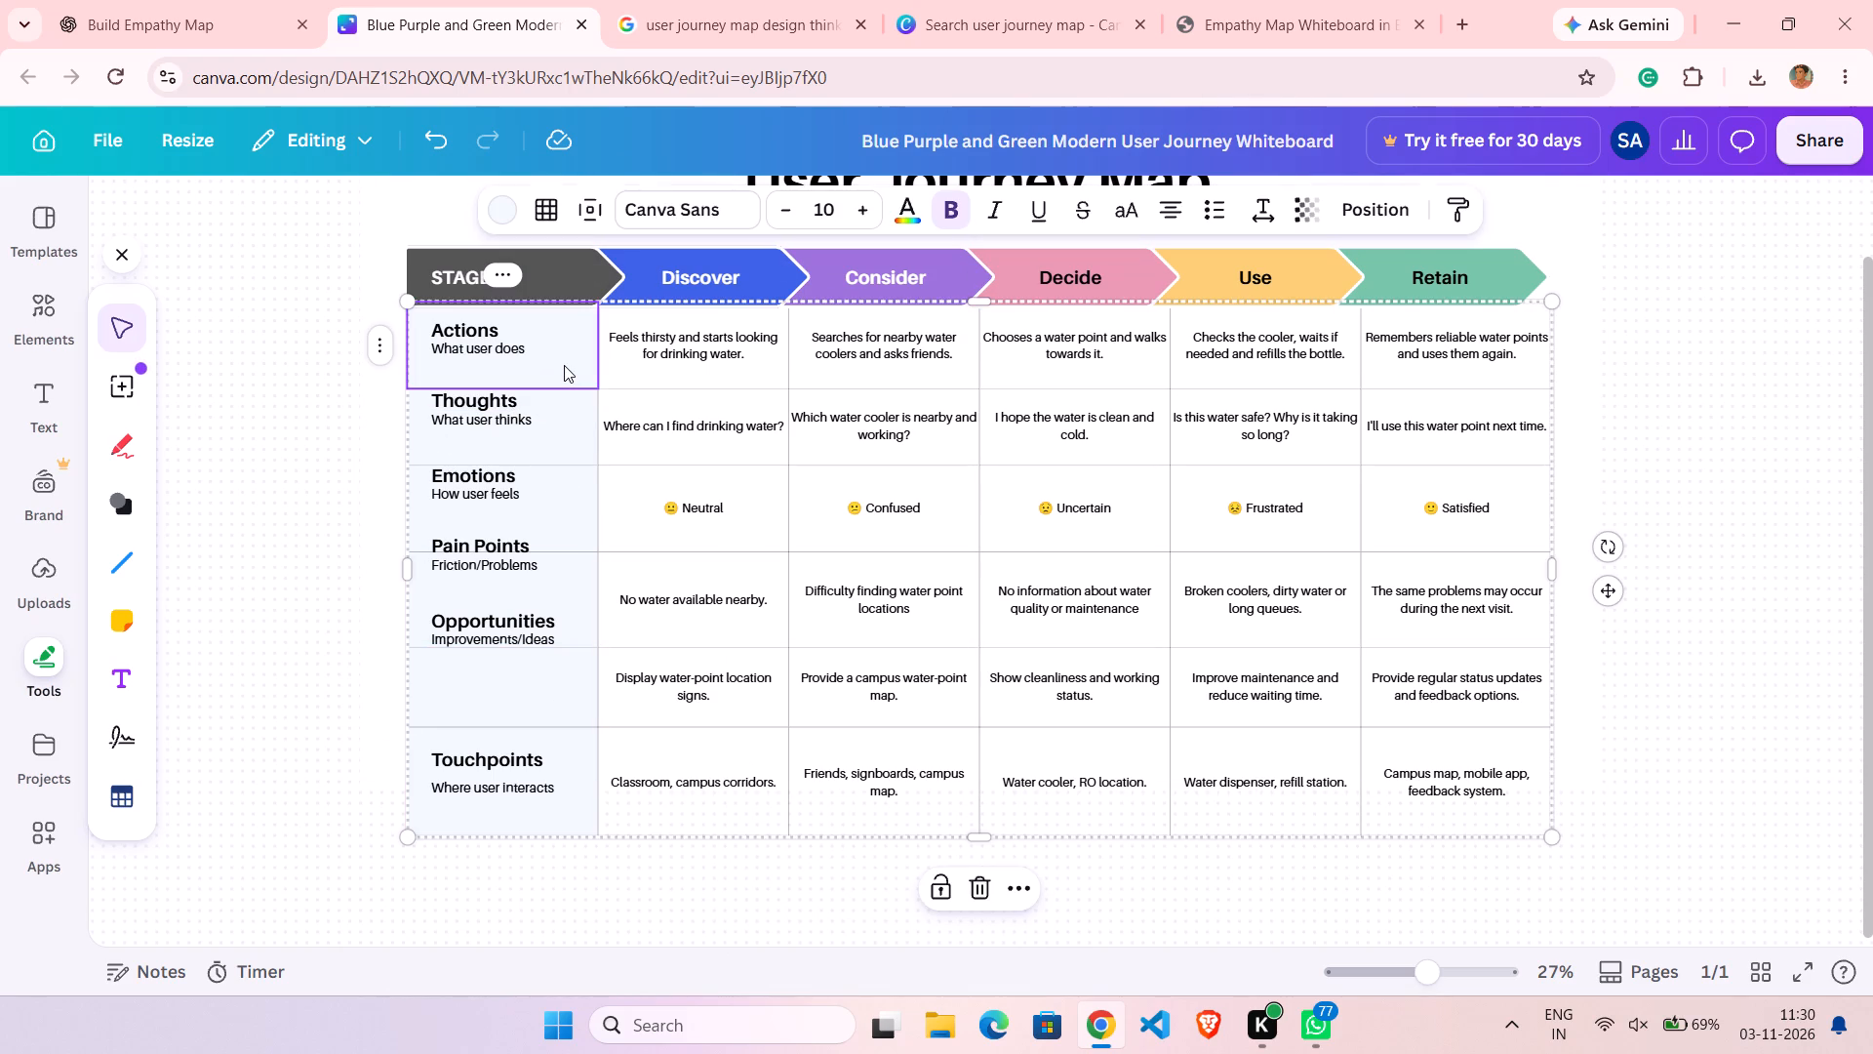
{"action": "left_click", "coordinate": [574, 436], "text": "shift"}
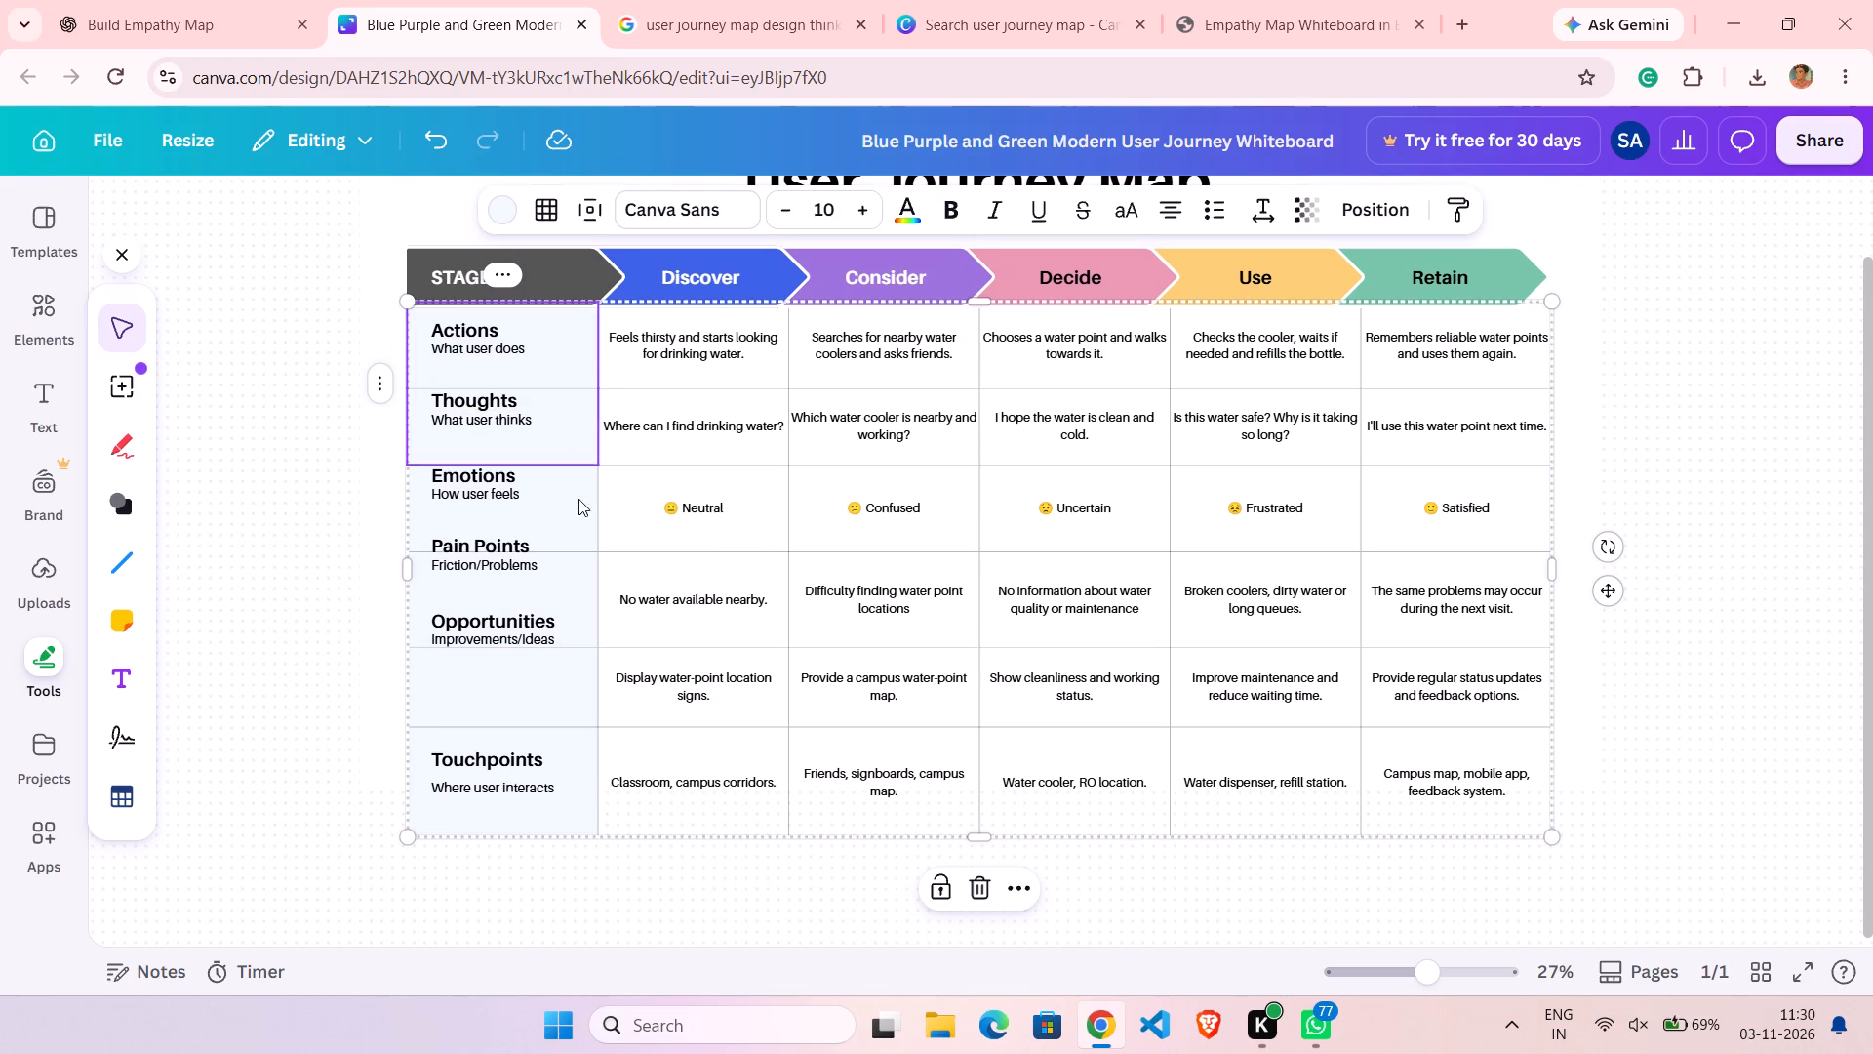
{"action": "left_click", "coordinate": [579, 523], "text": "shift"}
{"action": "left_click", "coordinate": [582, 606], "text": "shift"}
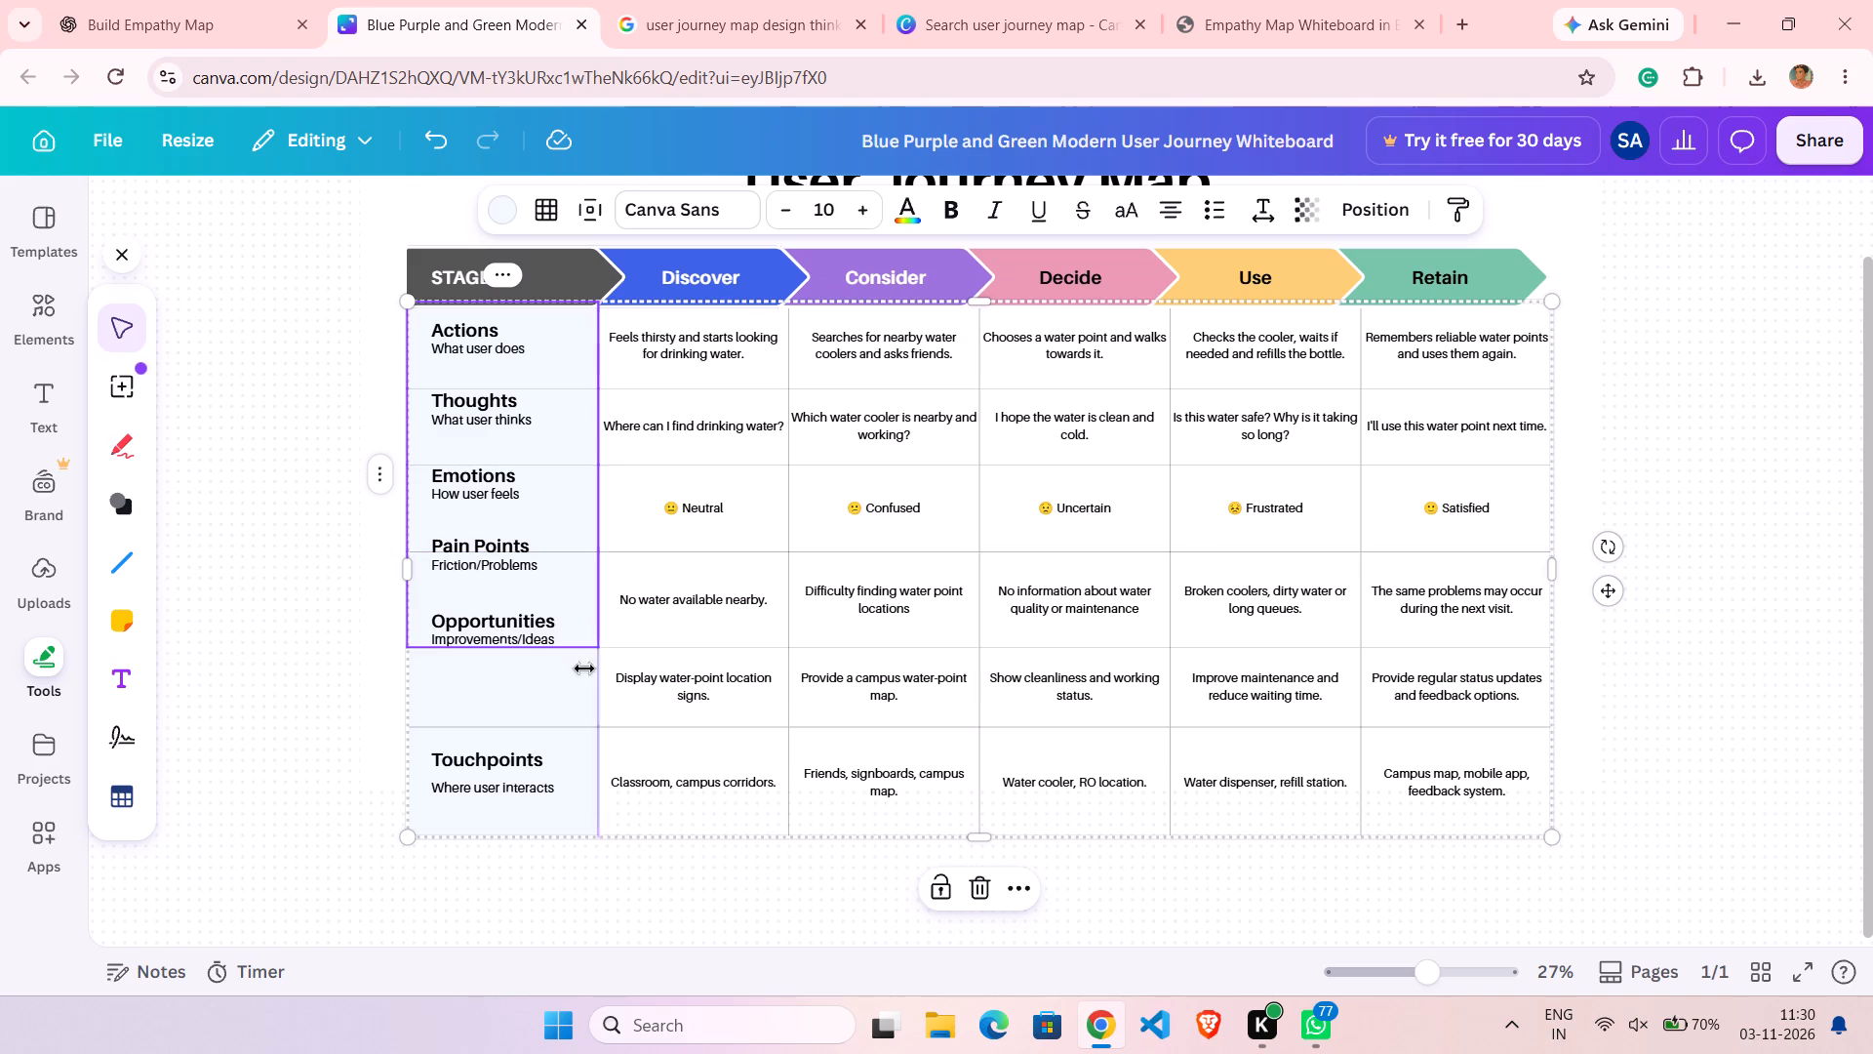
{"action": "left_click", "coordinate": [574, 691], "text": "shift"}
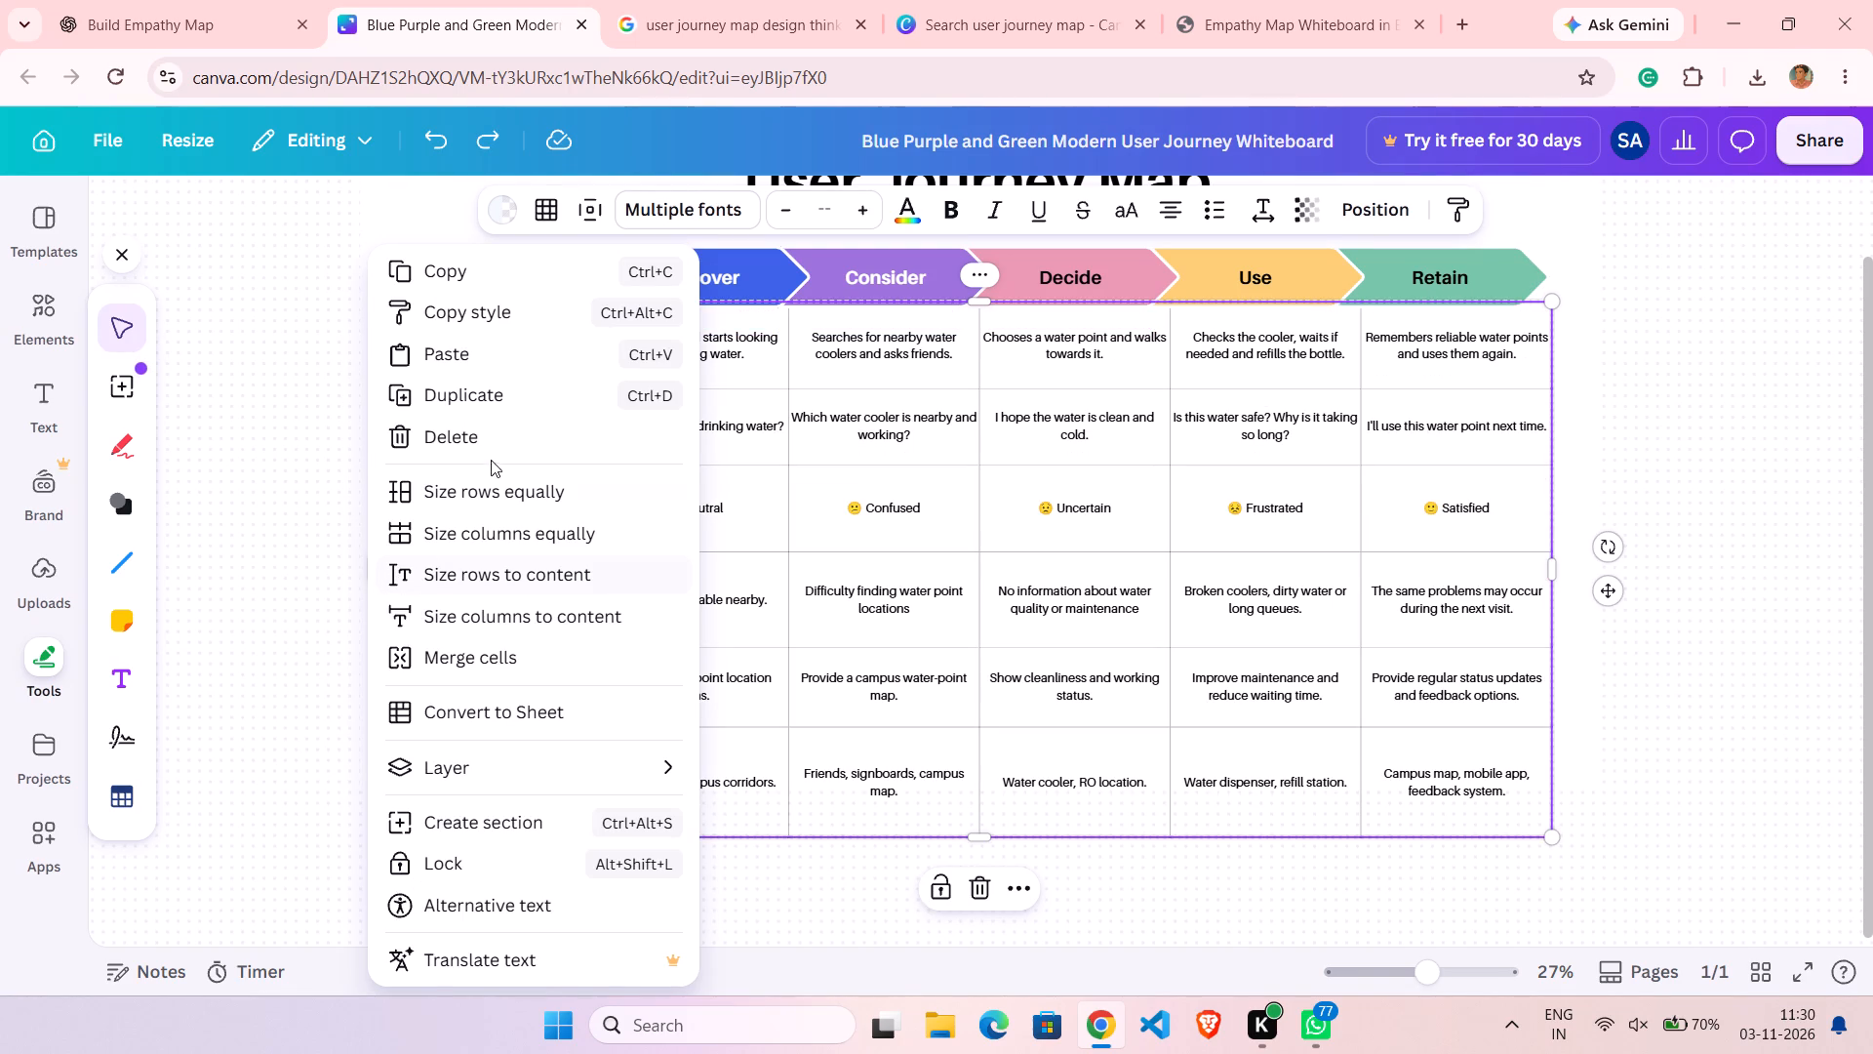
{"action": "left_click", "coordinate": [501, 495]}
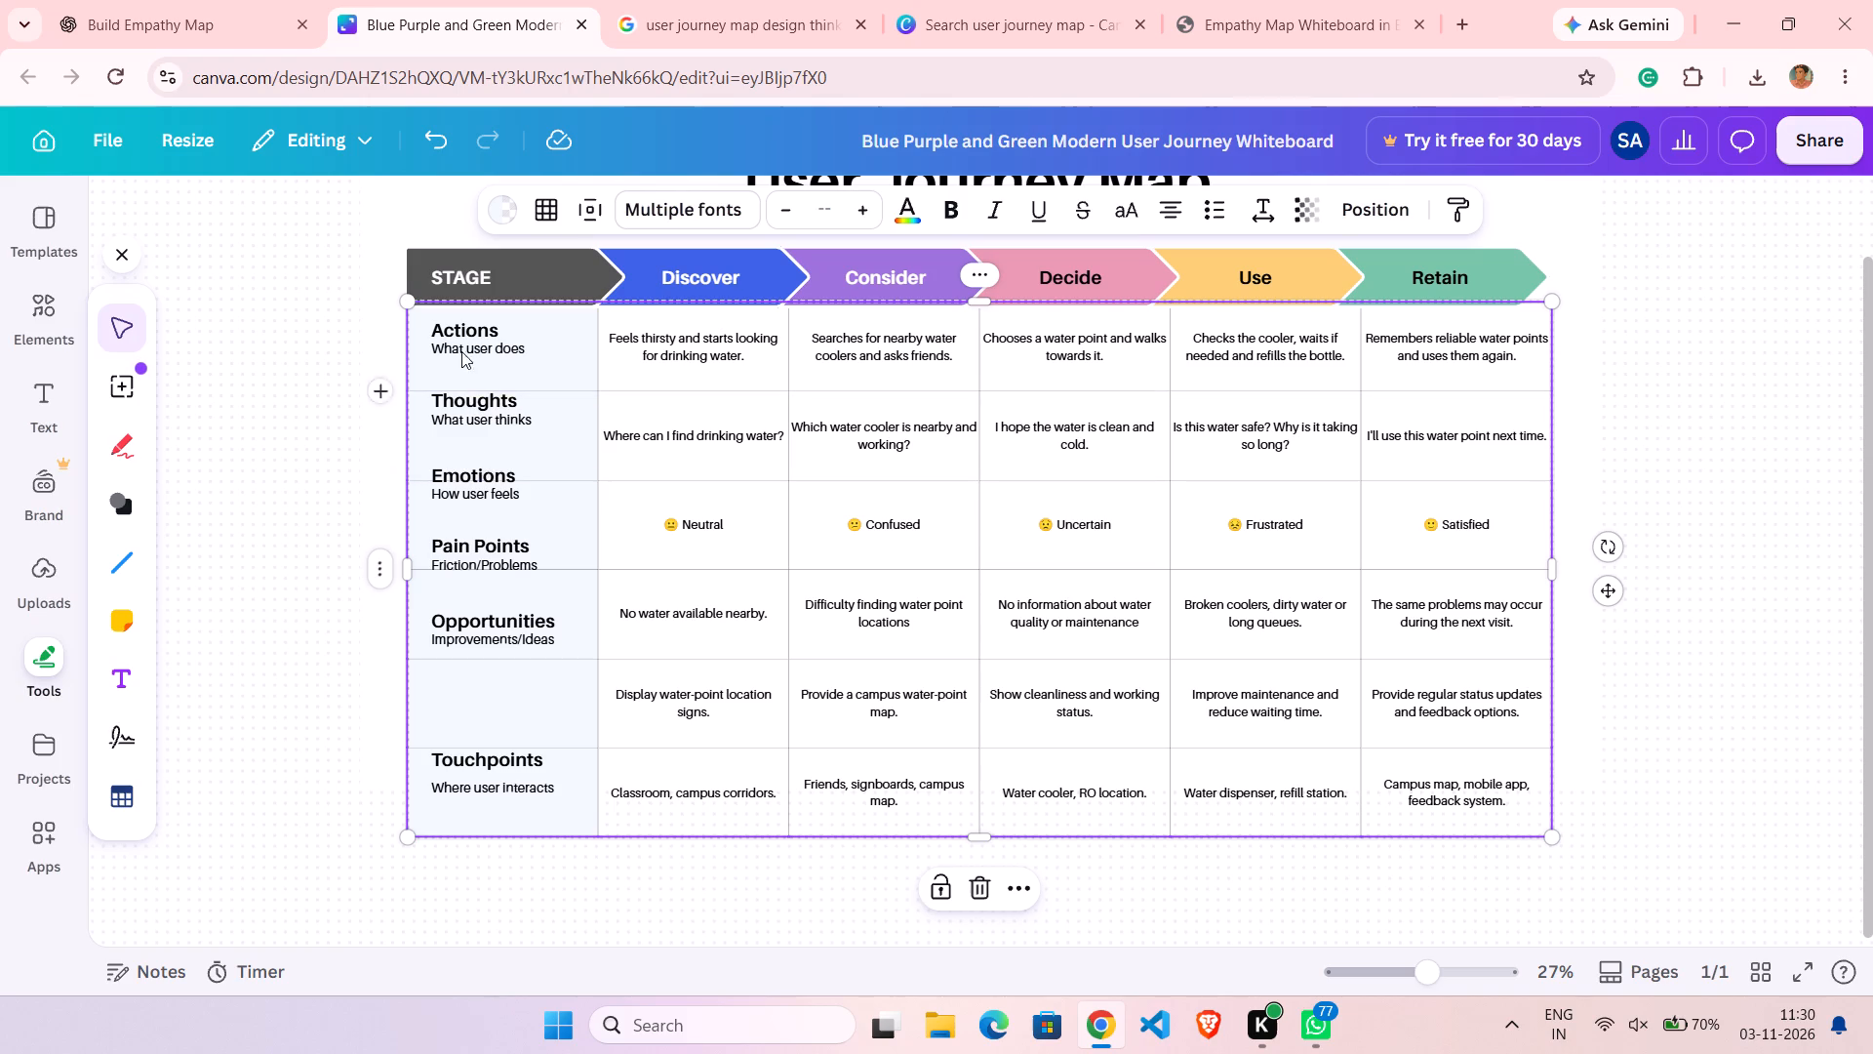
Move the "Thoughts" heading and its "What user thinks" subtext slightly down, so both sit inside the table's second row.
{"action": "left_click", "coordinate": [475, 331]}
{"action": "left_click", "coordinate": [486, 411]}
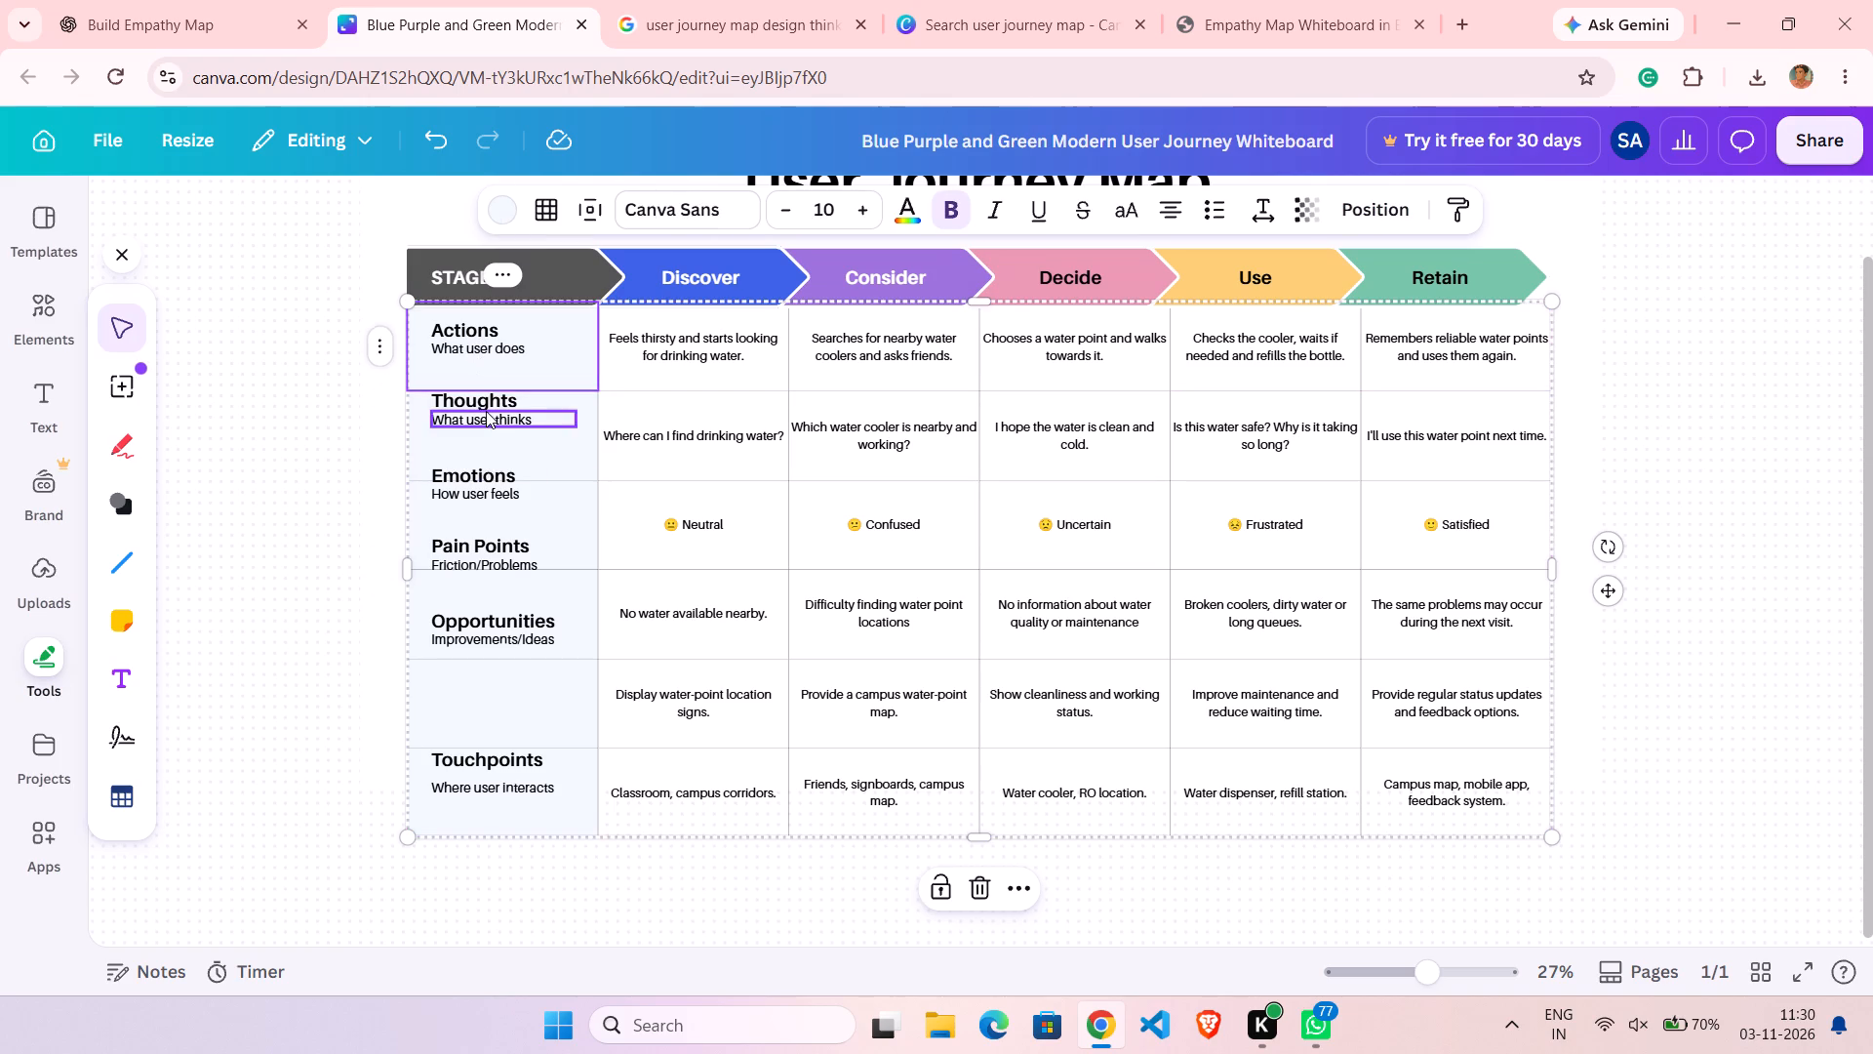
{"action": "left_click", "coordinate": [332, 428]}
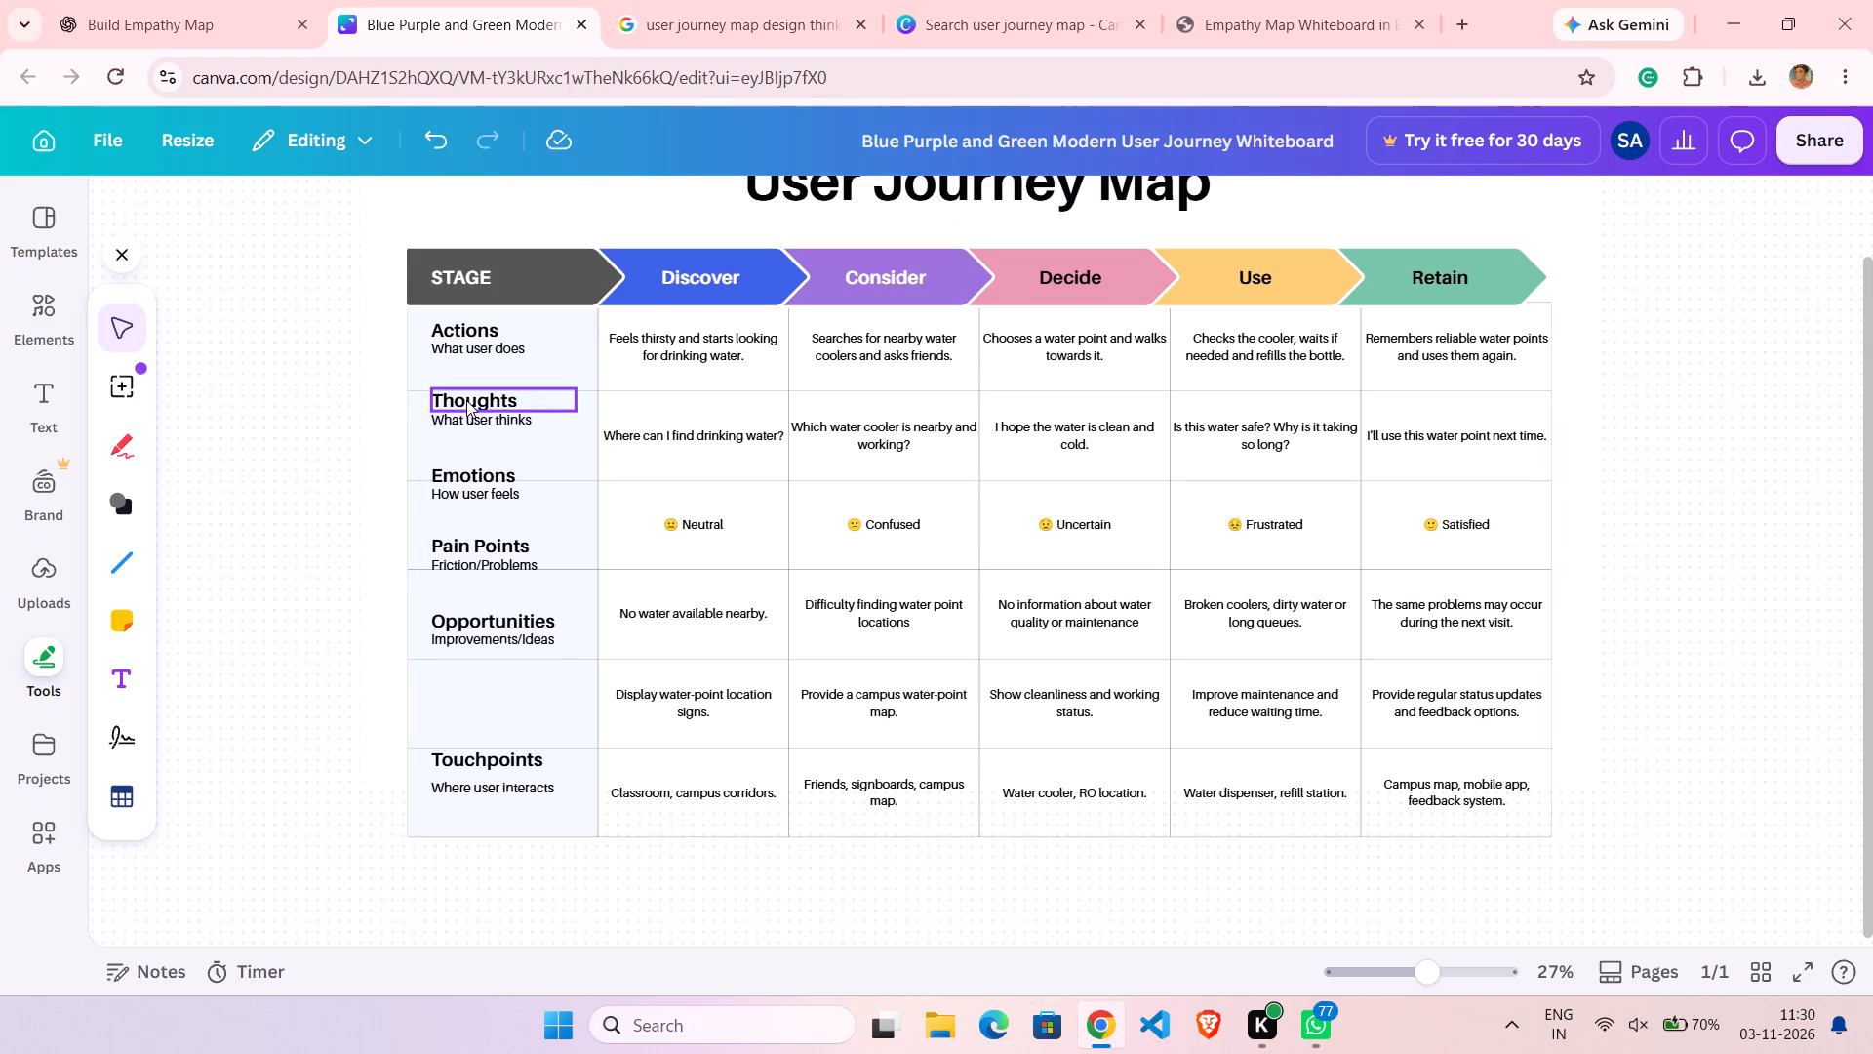
{"action": "left_click_drag", "start_coordinate": [466, 400], "coordinate": [466, 416]}
{"action": "left_click", "coordinate": [368, 435]}
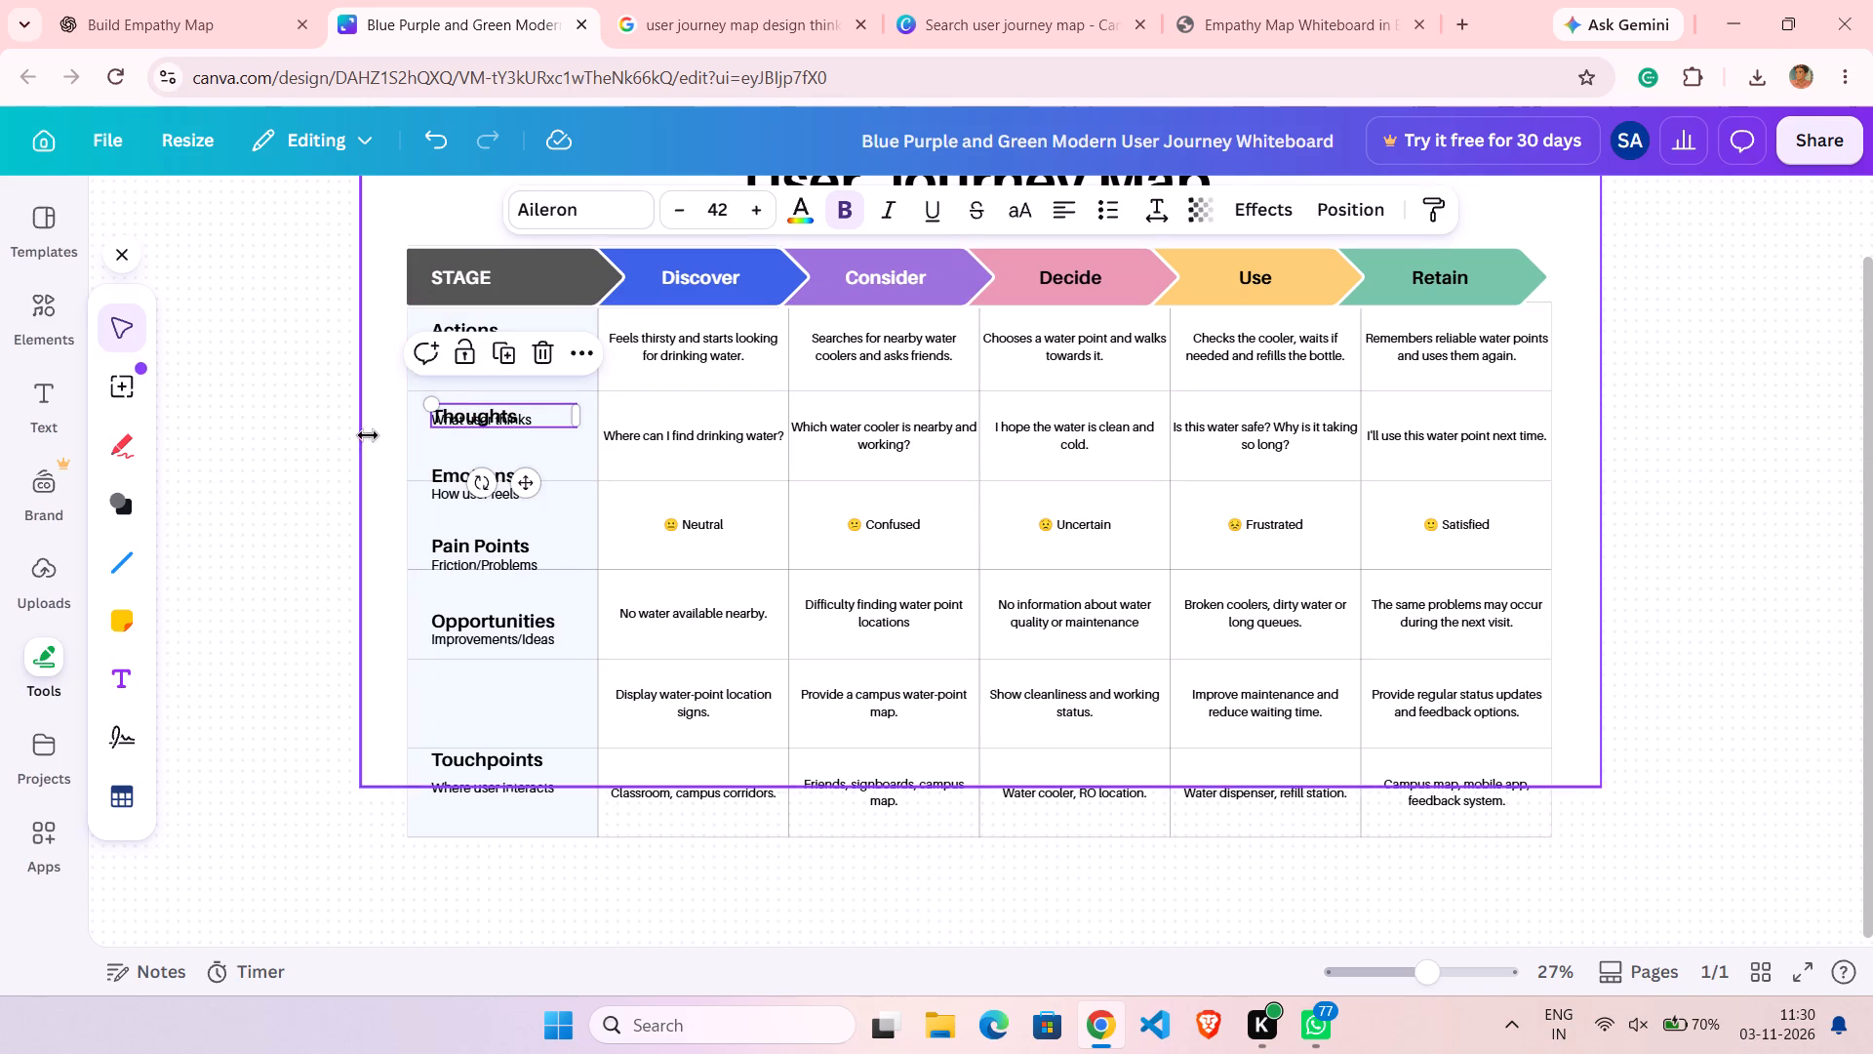
{"action": "left_click_drag", "start_coordinate": [537, 421], "coordinate": [537, 437]}
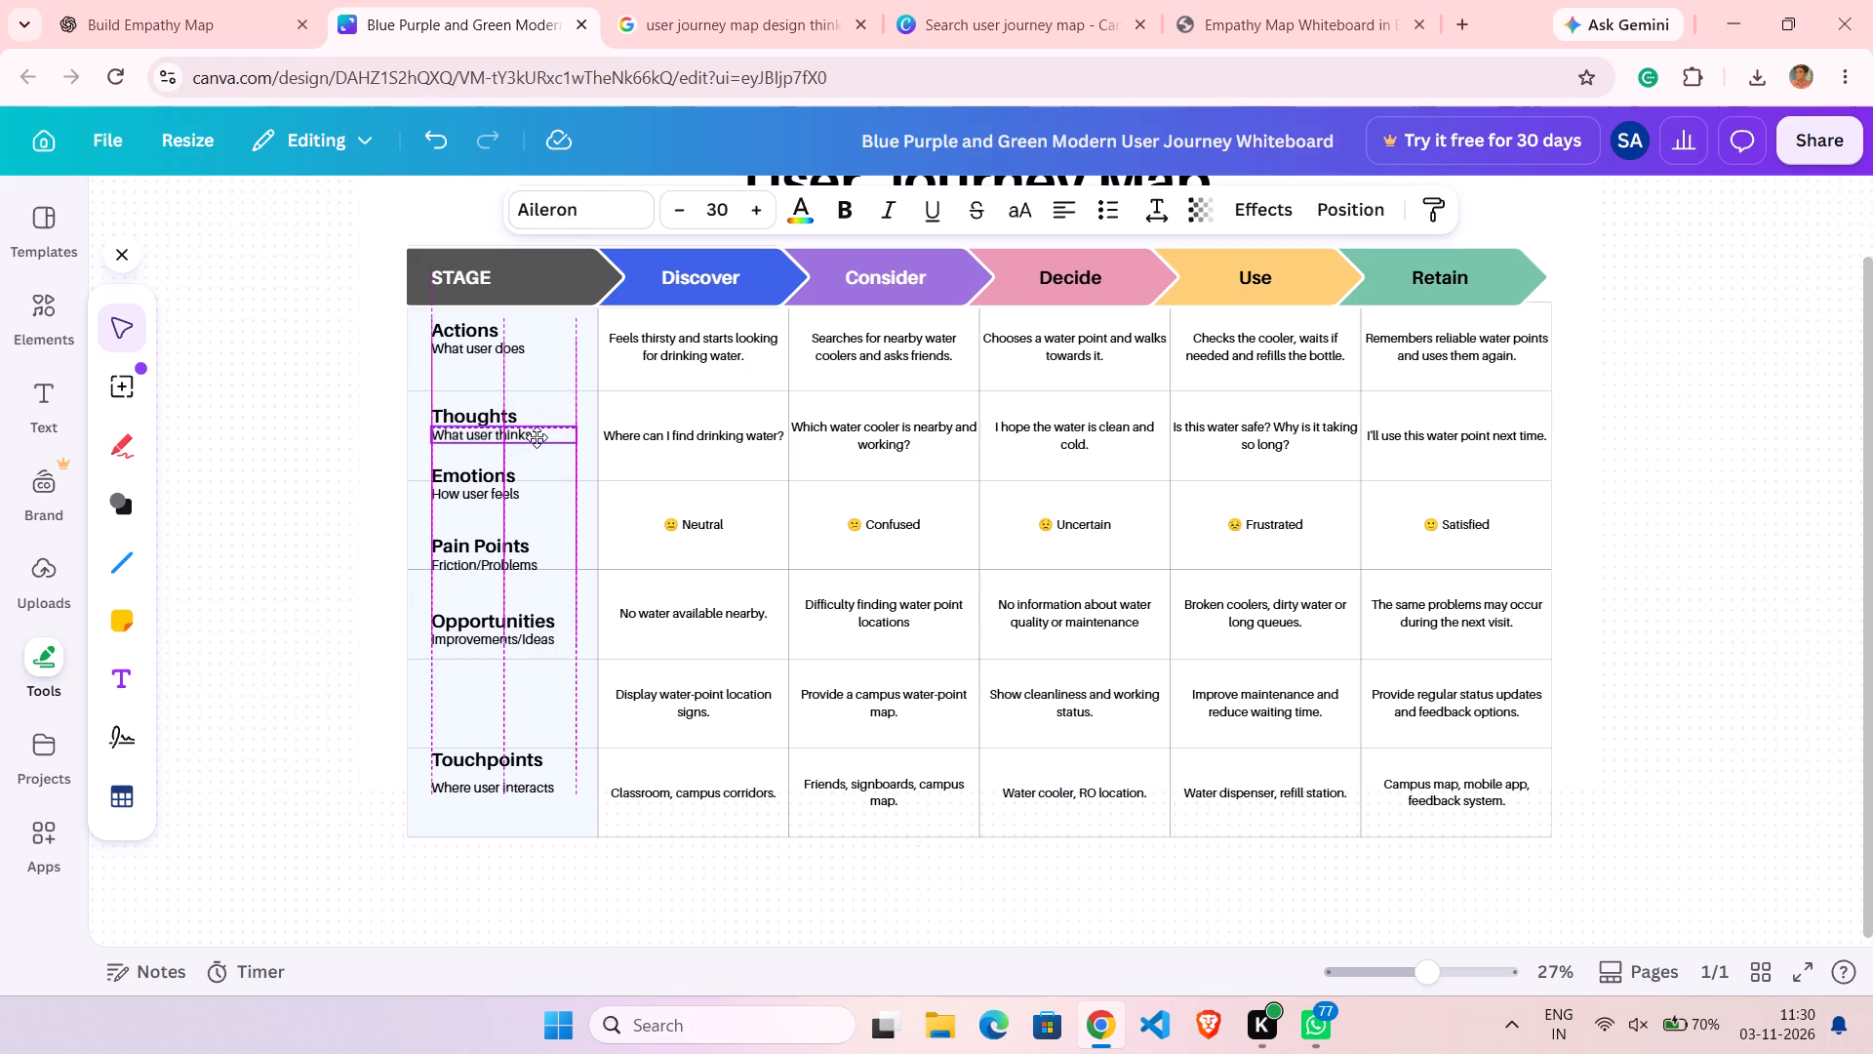
{"action": "left_click_drag", "start_coordinate": [537, 437], "coordinate": [536, 436]}
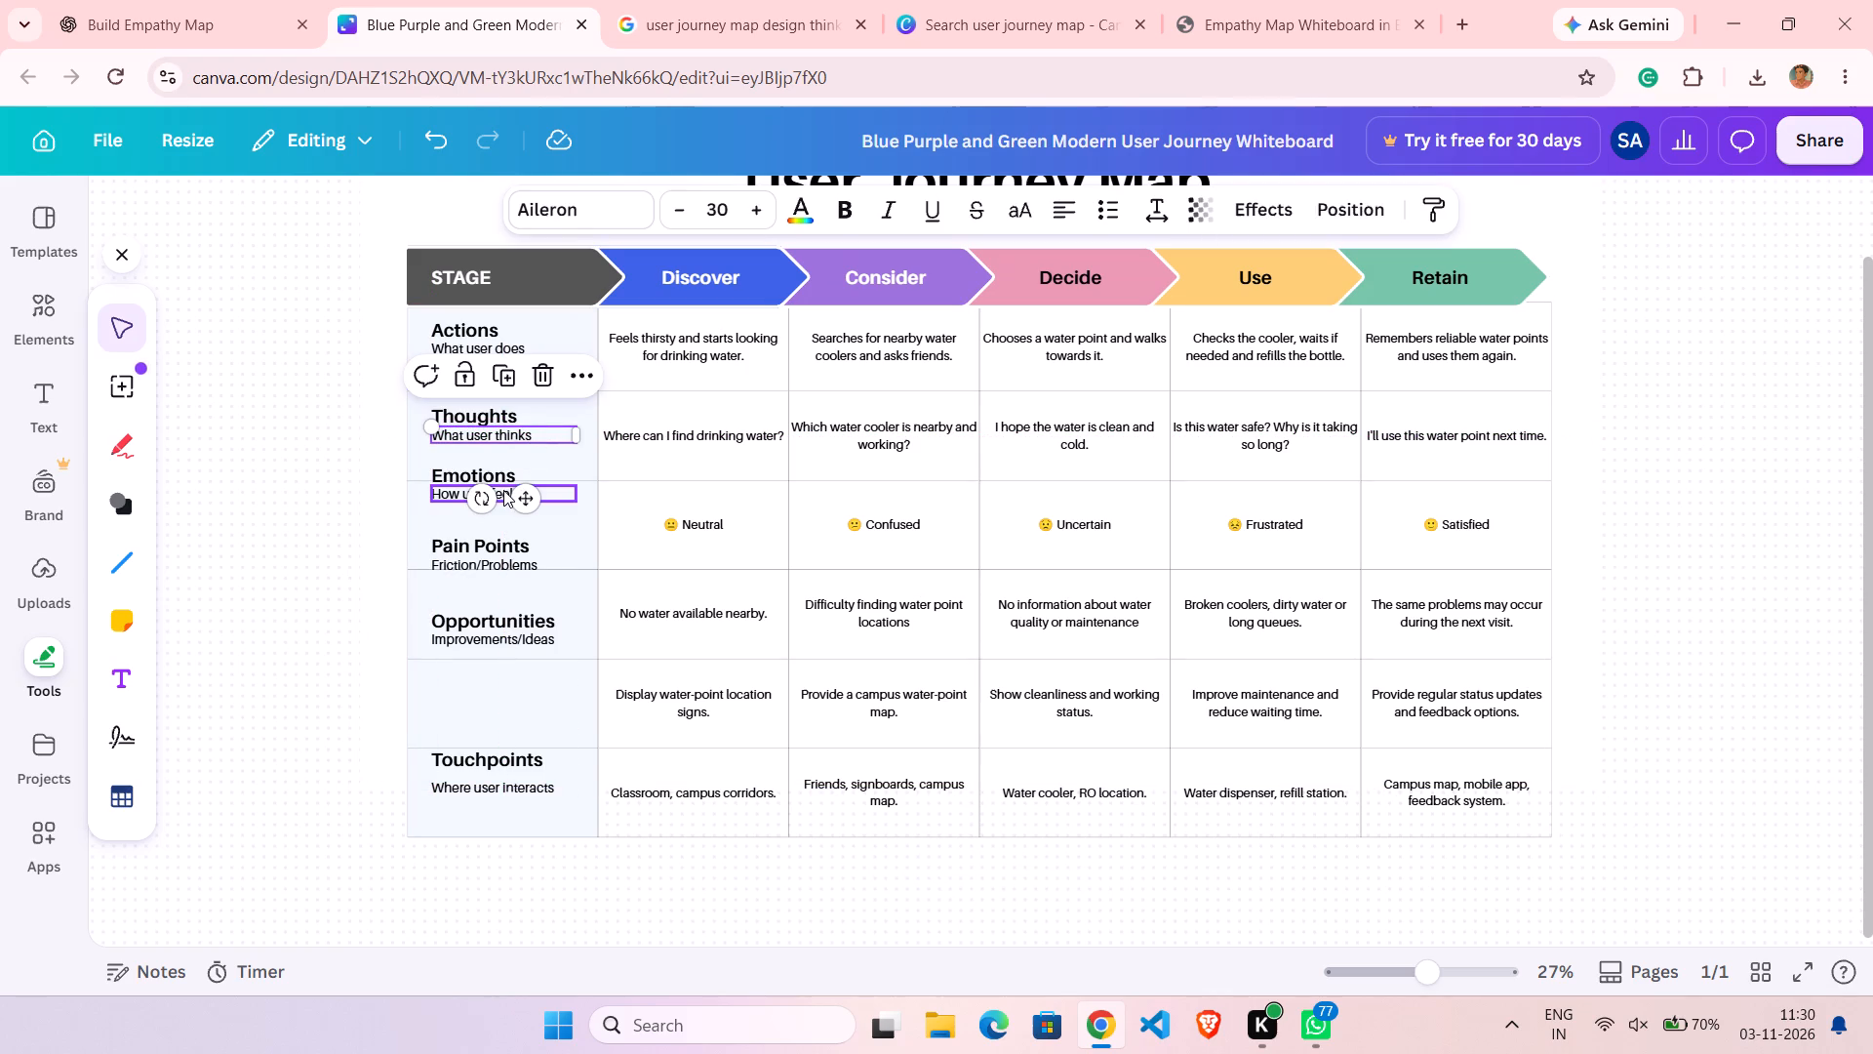
Move the "How user feels" subtext down into the third row, and "Touchpoints" with its "Where user interacts" subtext slightly lower in the last row.
{"action": "left_click_drag", "start_coordinate": [503, 490], "coordinate": [504, 512]}
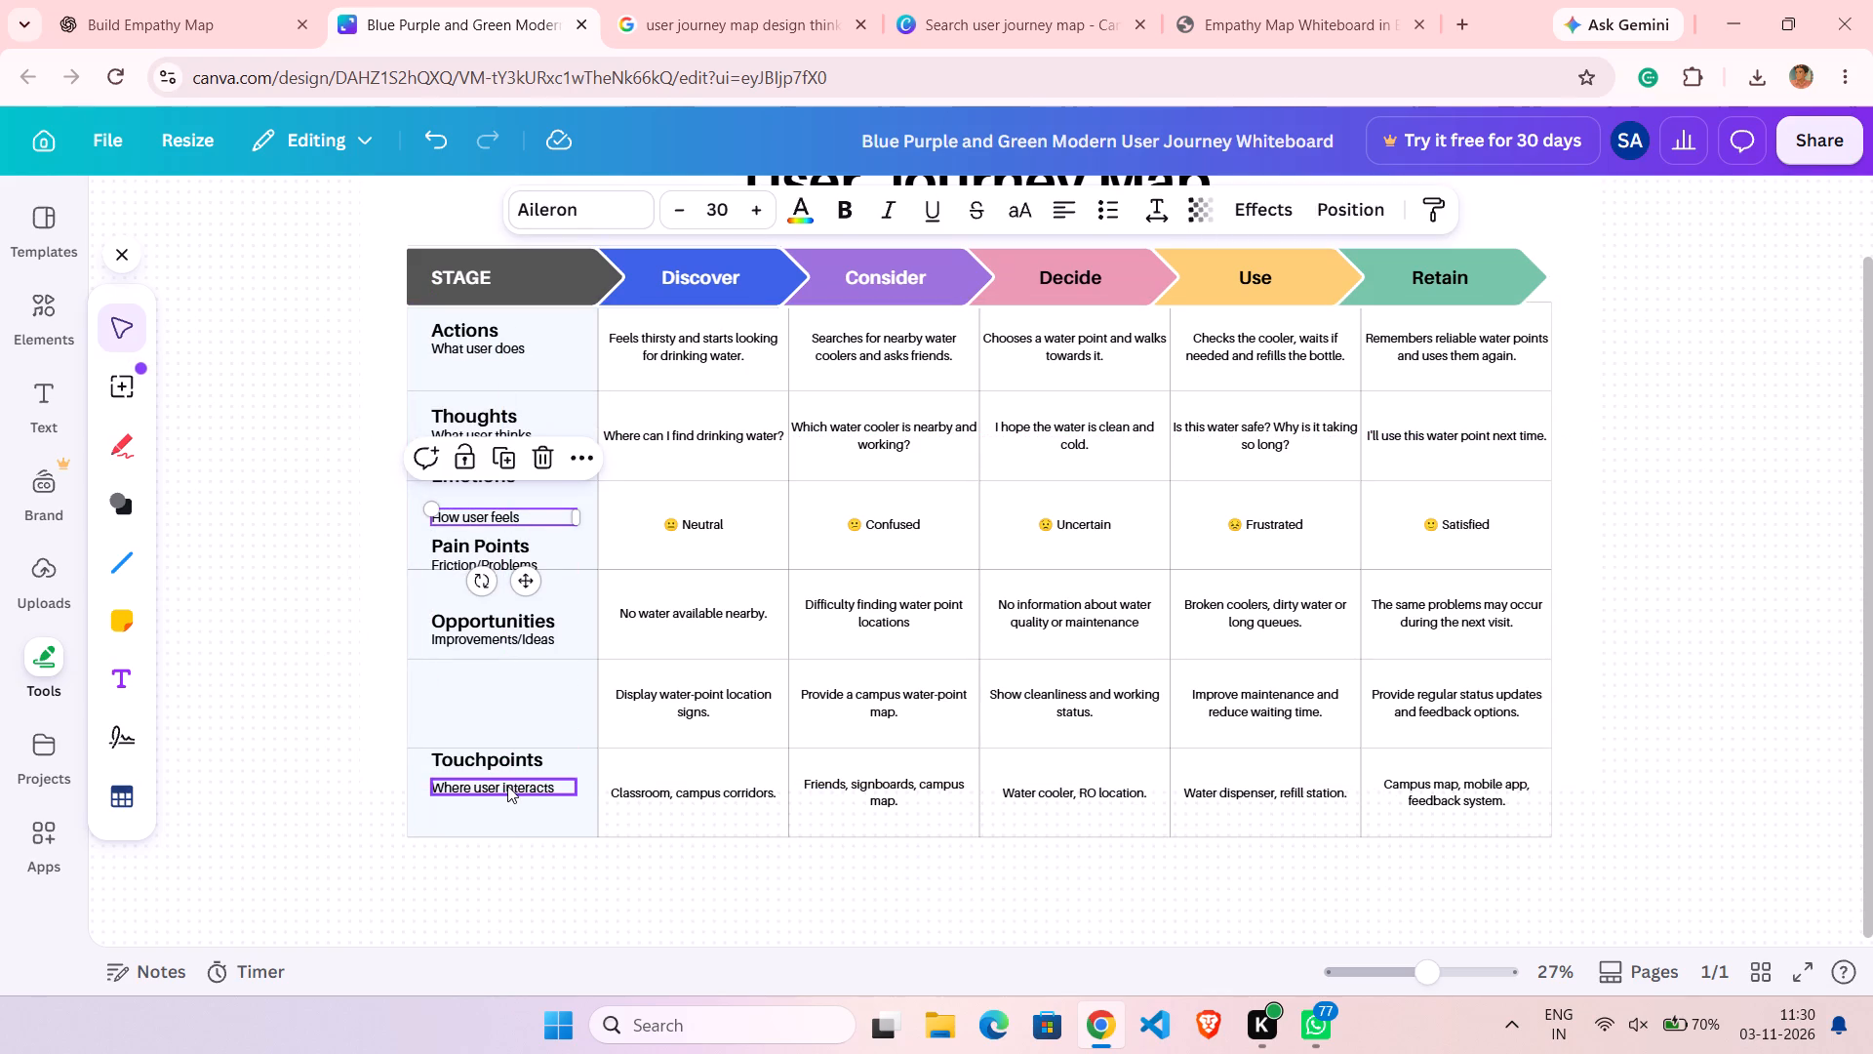
{"action": "left_click_drag", "start_coordinate": [507, 786], "coordinate": [510, 800]}
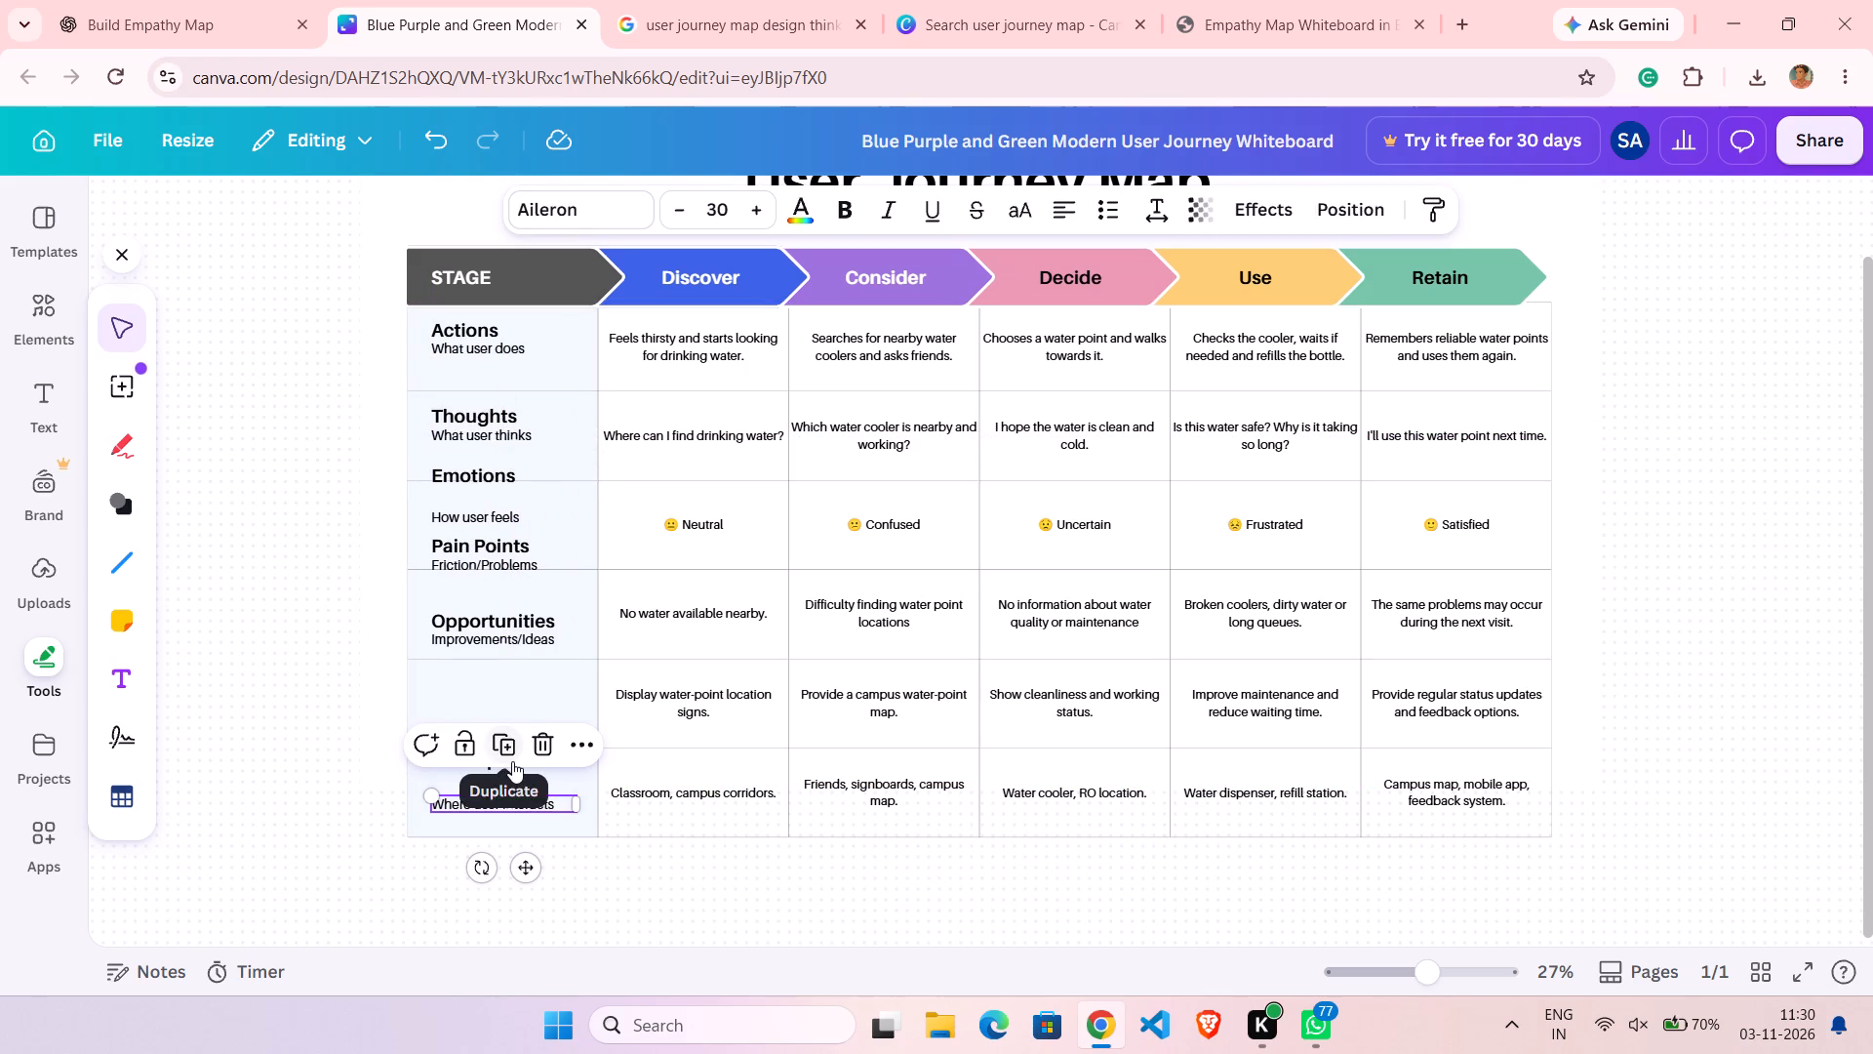
{"action": "left_click", "coordinate": [239, 830]}
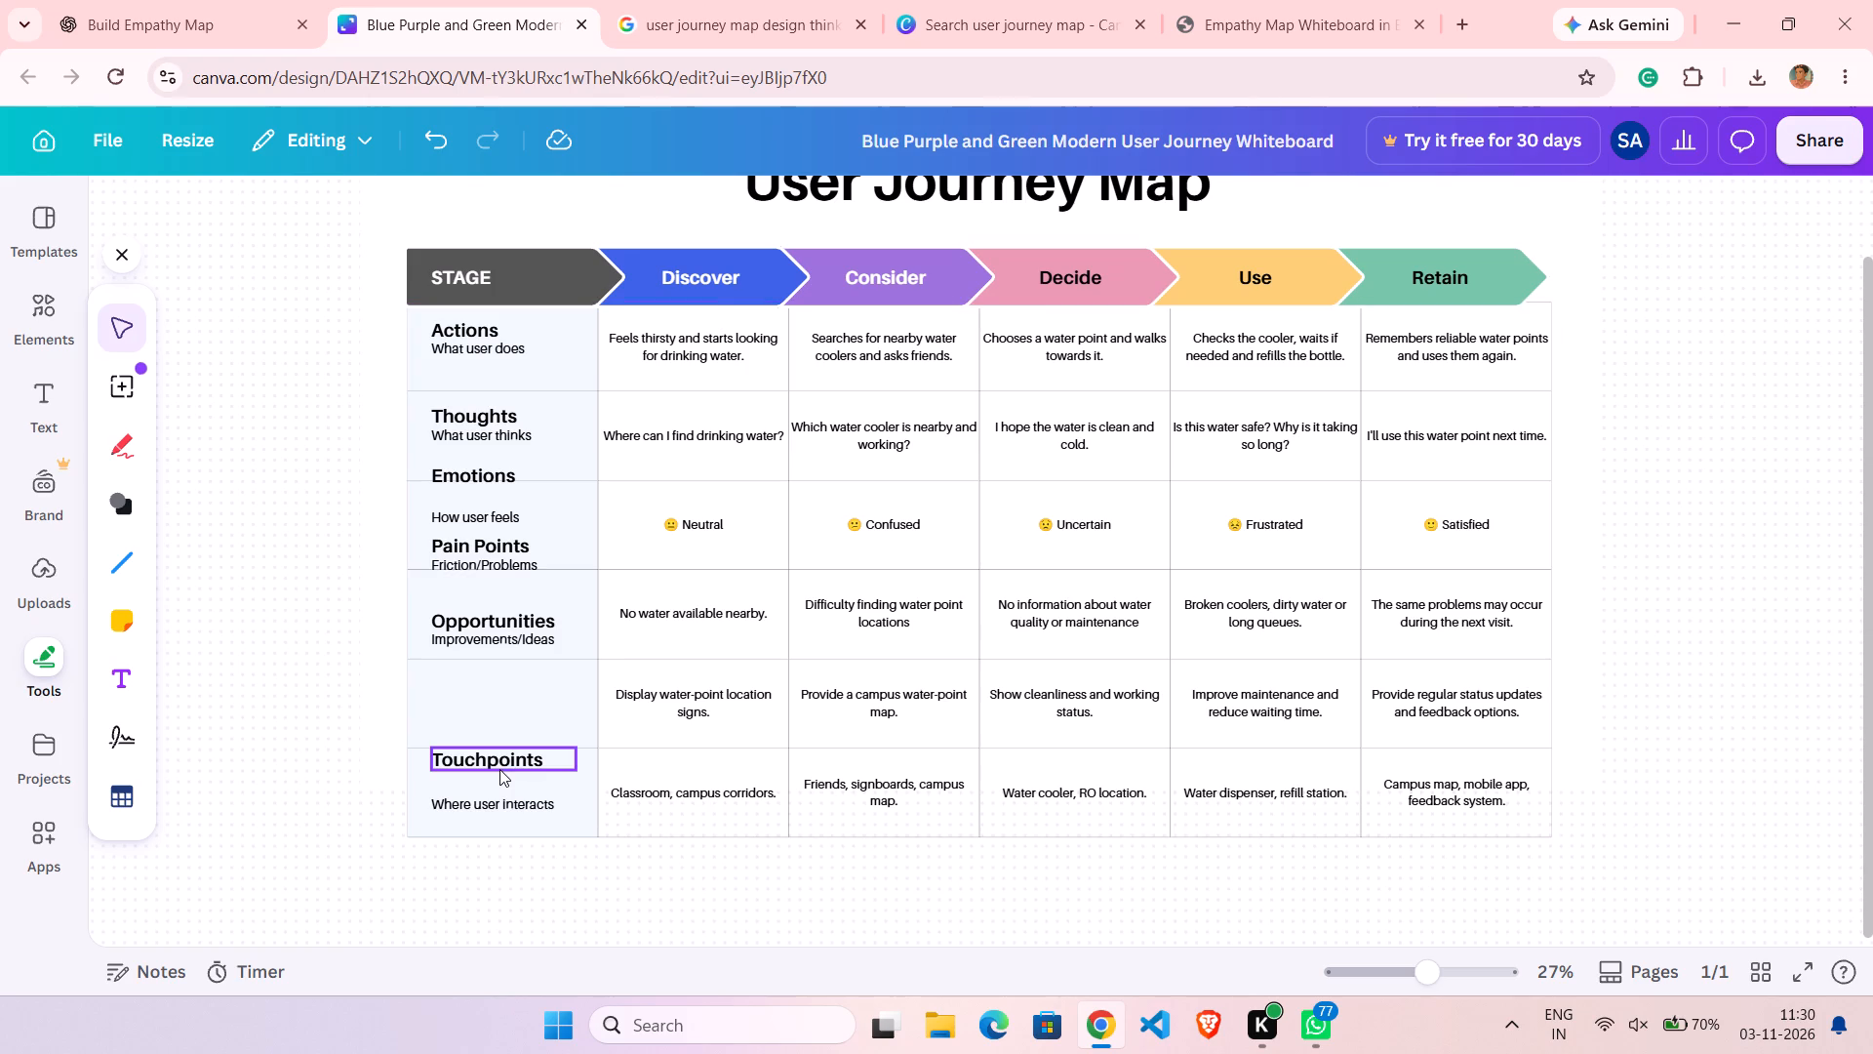
{"action": "left_click_drag", "start_coordinate": [499, 763], "coordinate": [499, 781]}
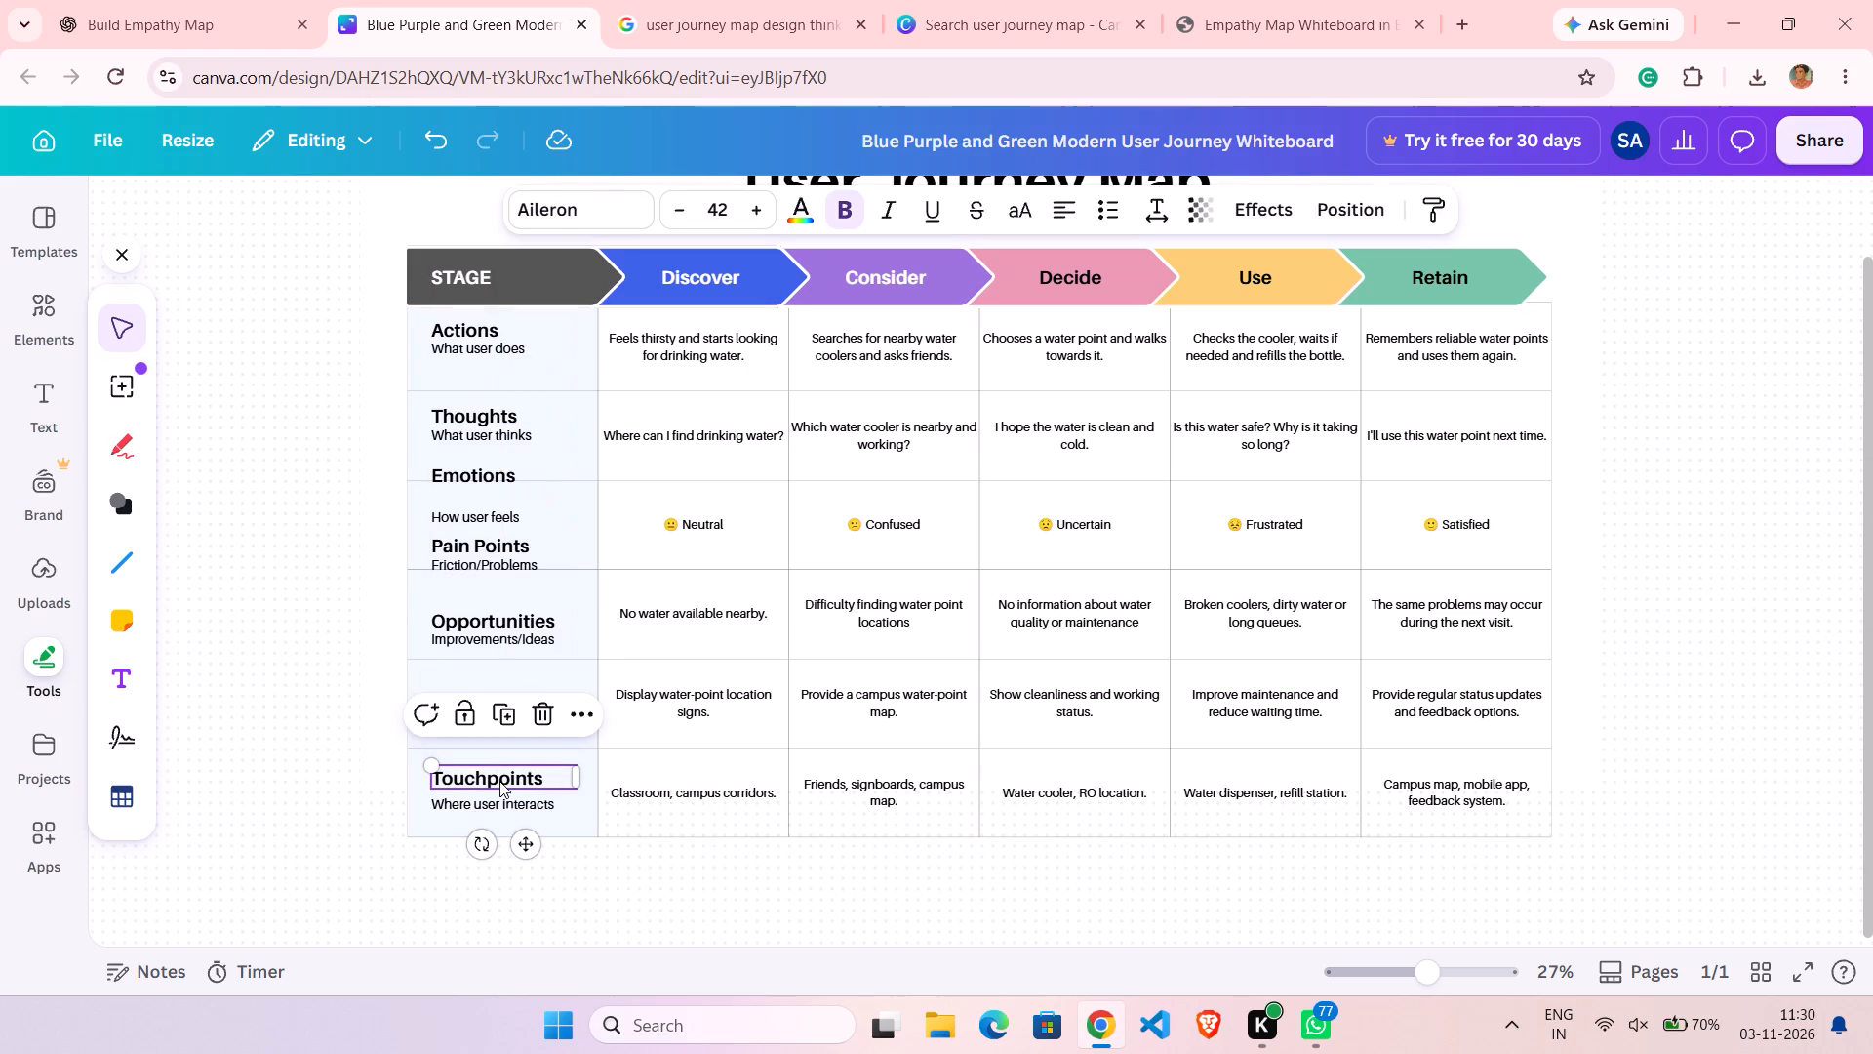
Move "Opportunities" with "Improvements/Ideas" down into the fifth table row, and "Pain Points" with "Friction/Problems" down into the fourth.
{"action": "left_click_drag", "start_coordinate": [528, 636], "coordinate": [530, 712]}
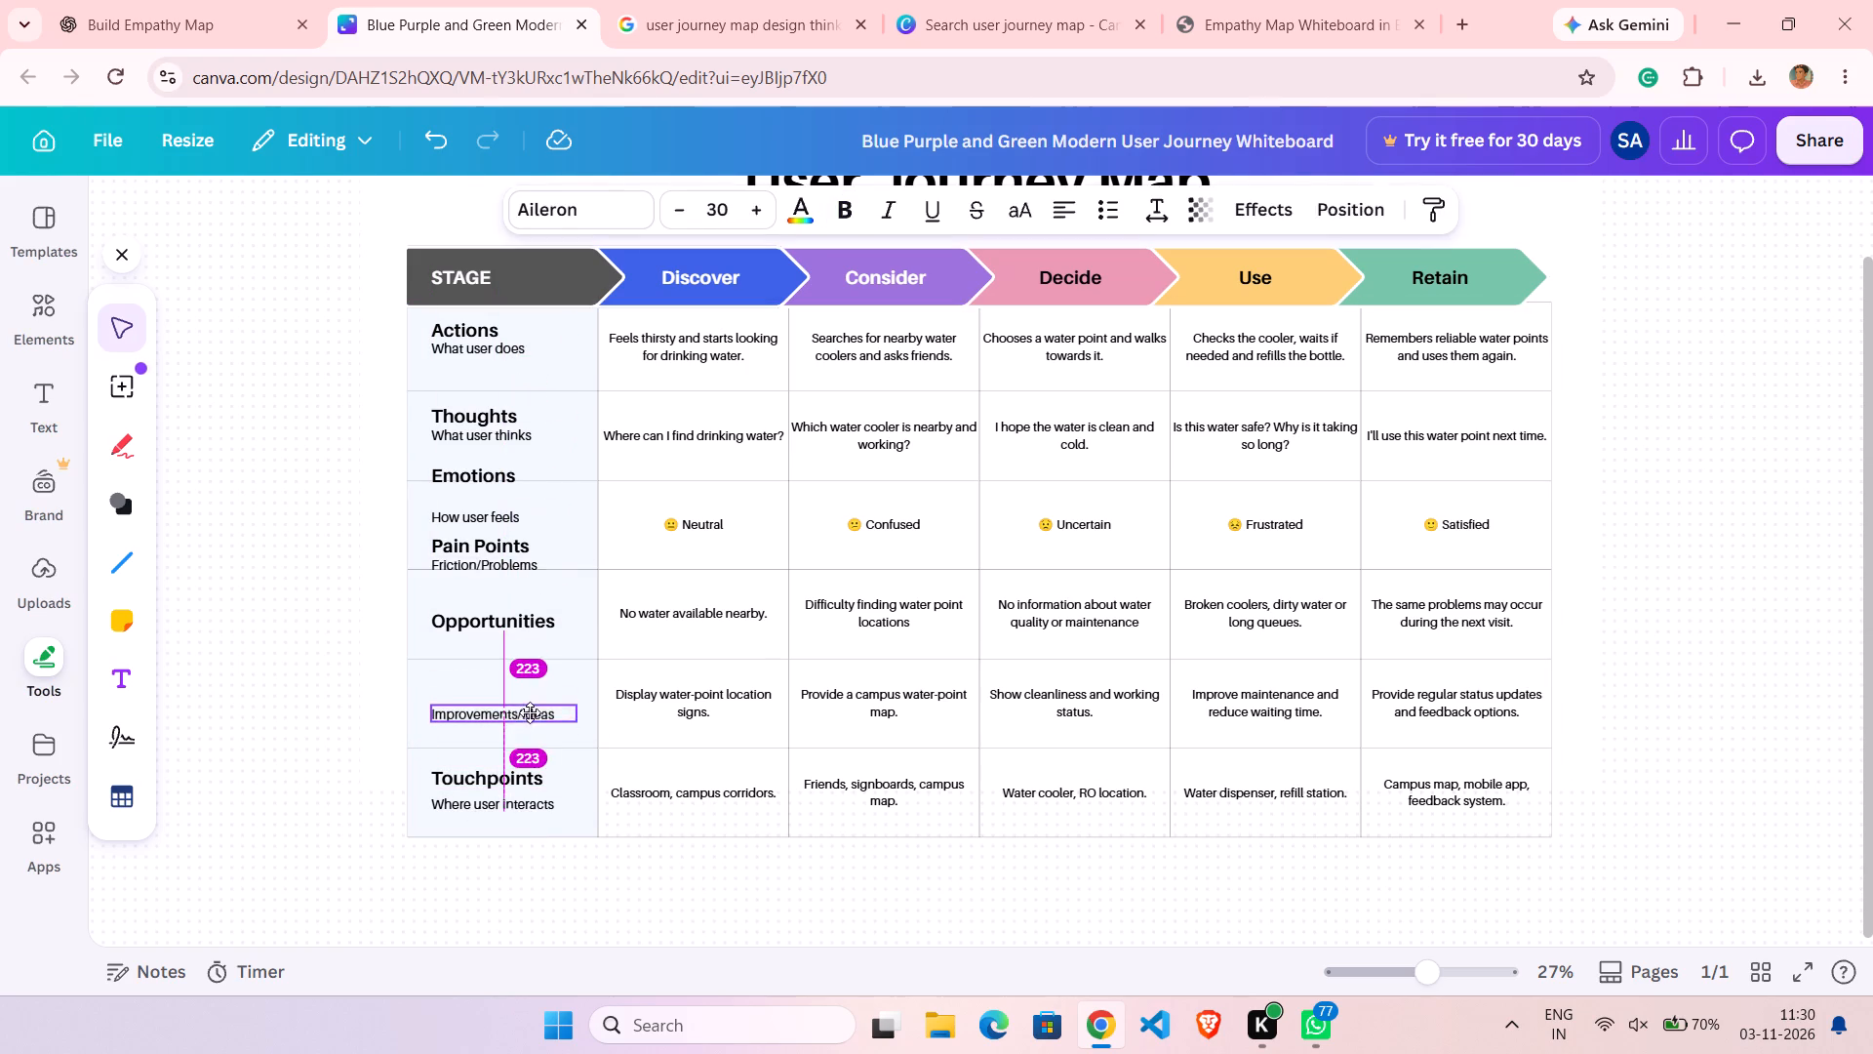
{"action": "left_click_drag", "start_coordinate": [530, 712], "coordinate": [530, 717]}
{"action": "left_click_drag", "start_coordinate": [539, 618], "coordinate": [539, 659]}
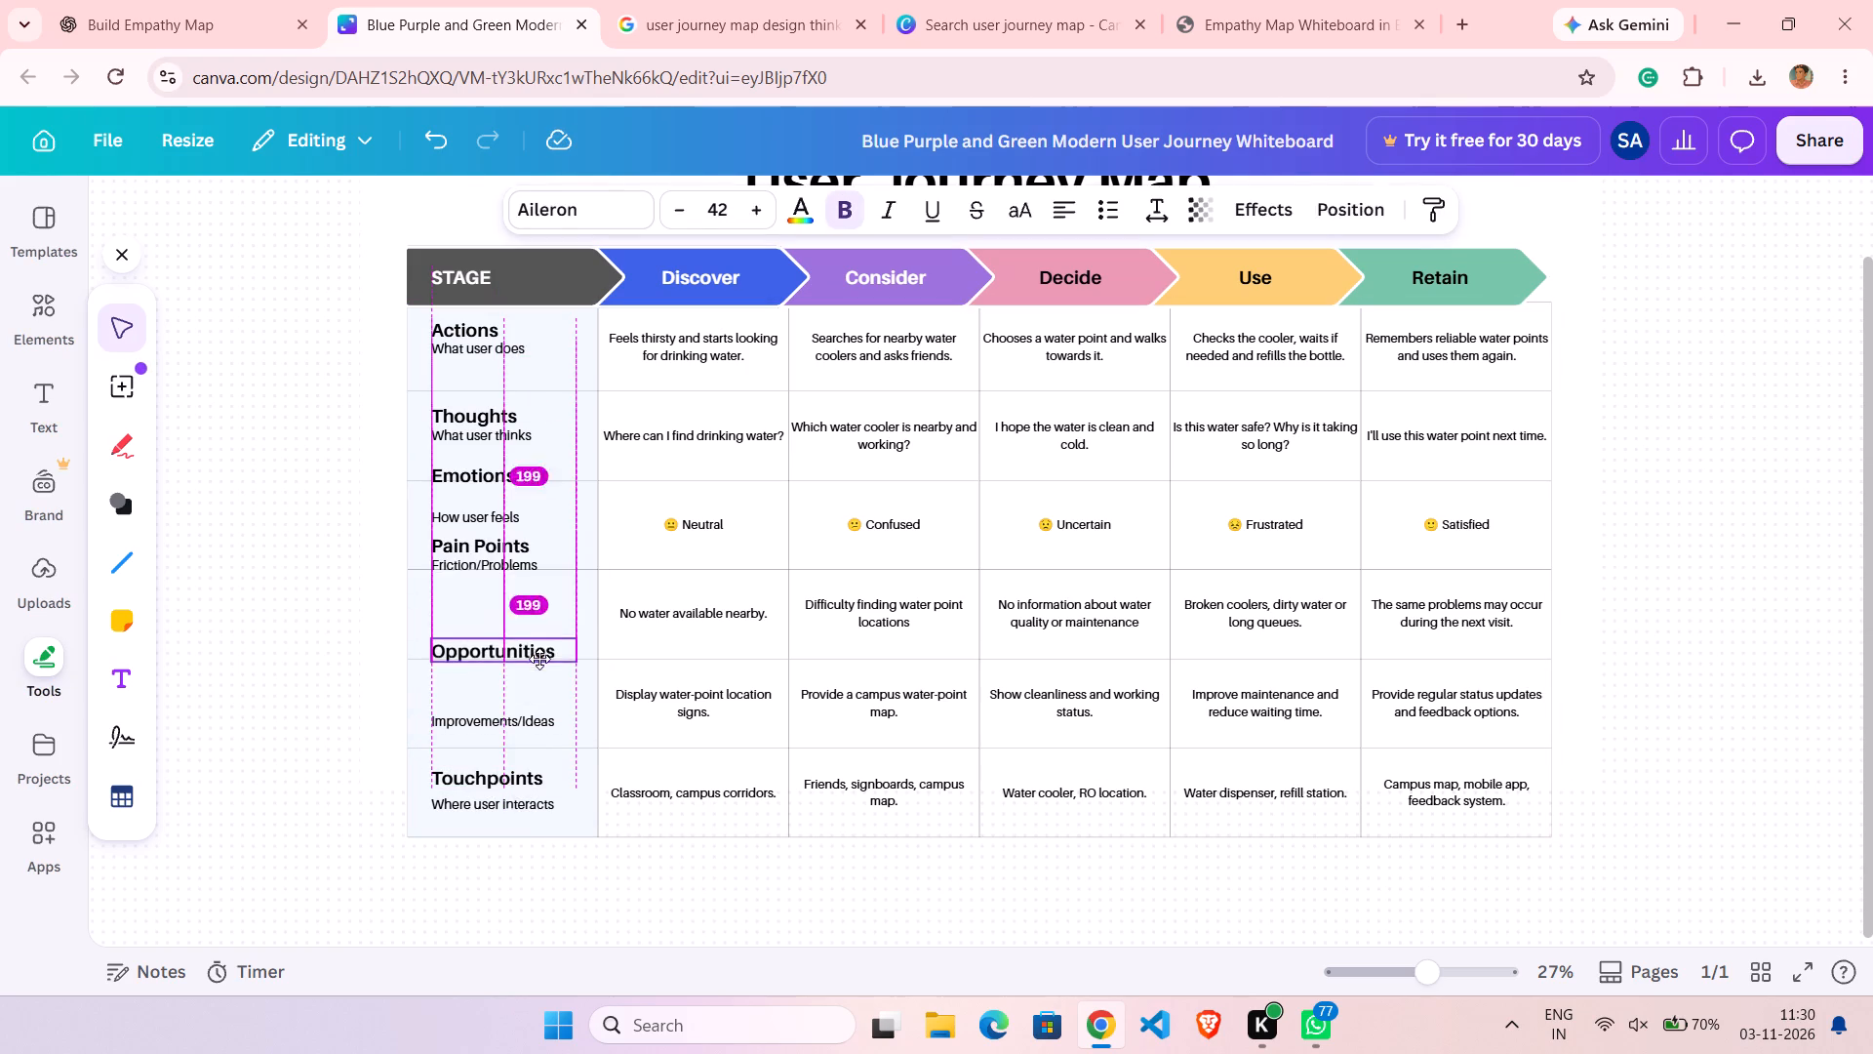
{"action": "left_click_drag", "start_coordinate": [539, 659], "coordinate": [539, 689]}
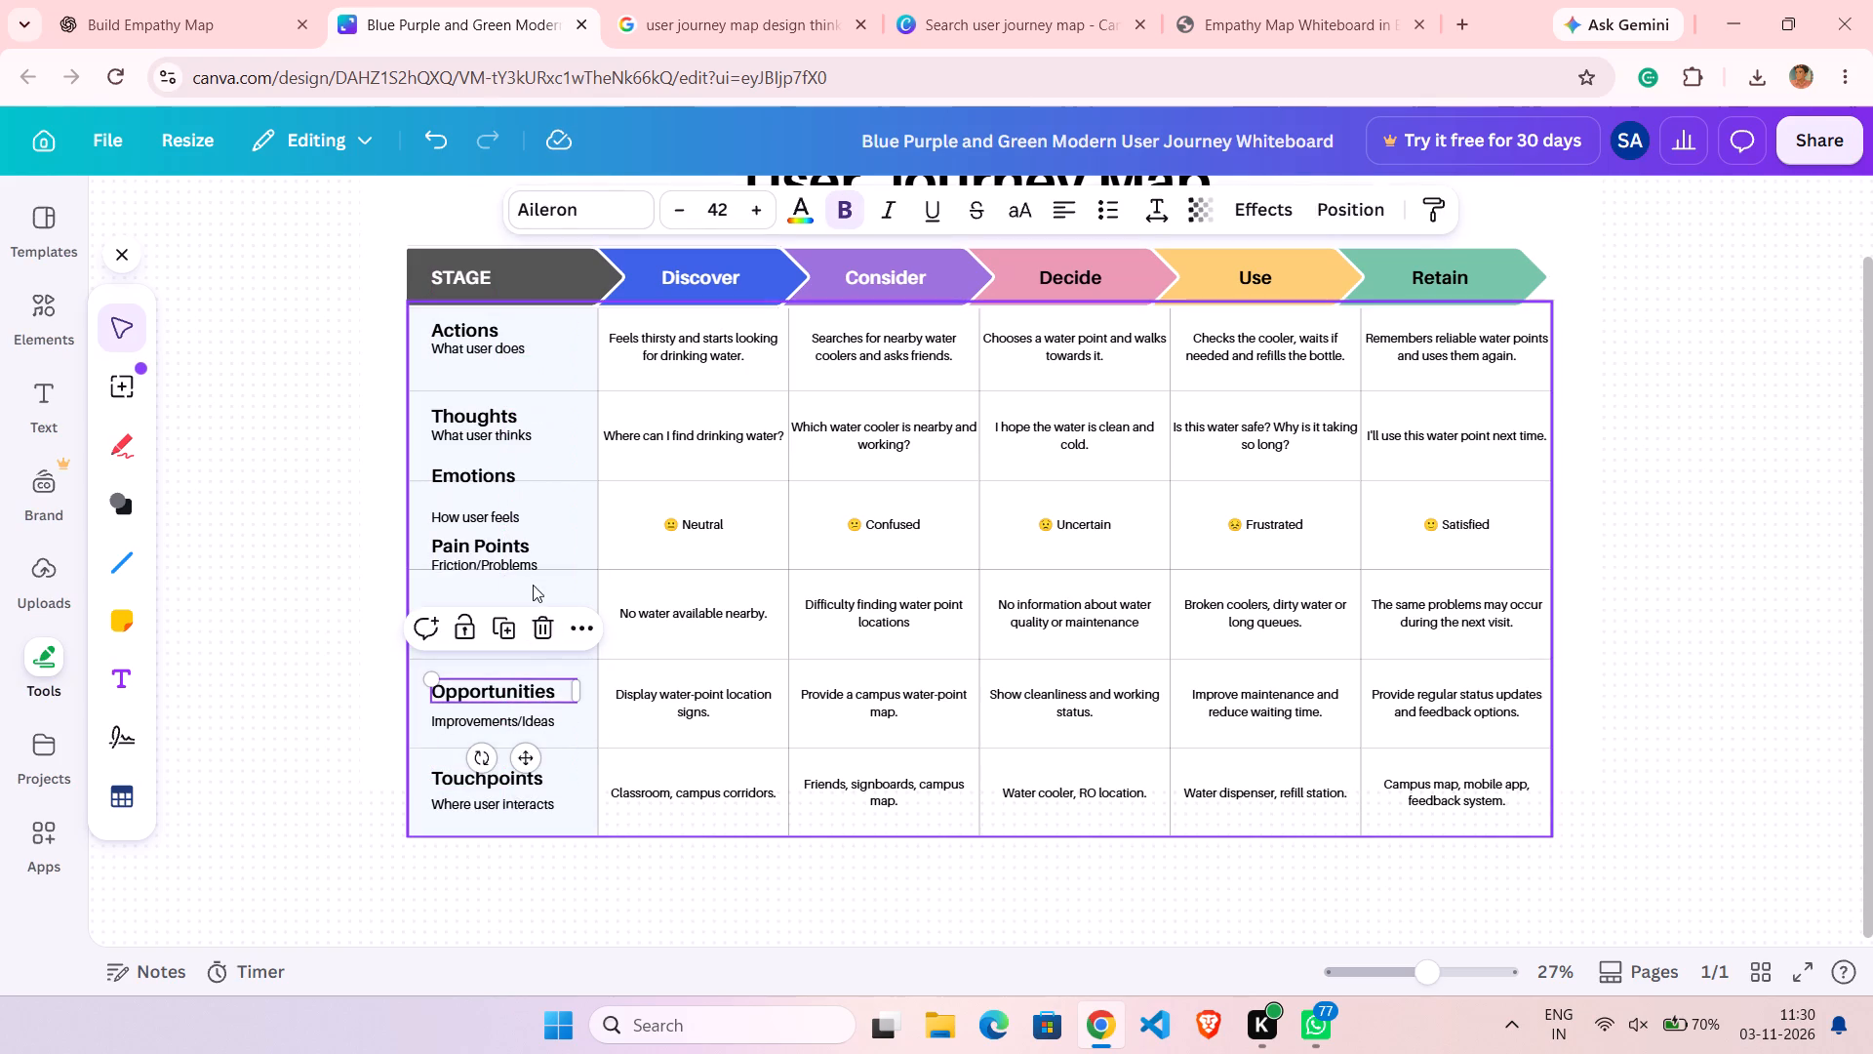
{"action": "left_click_drag", "start_coordinate": [523, 567], "coordinate": [520, 637]}
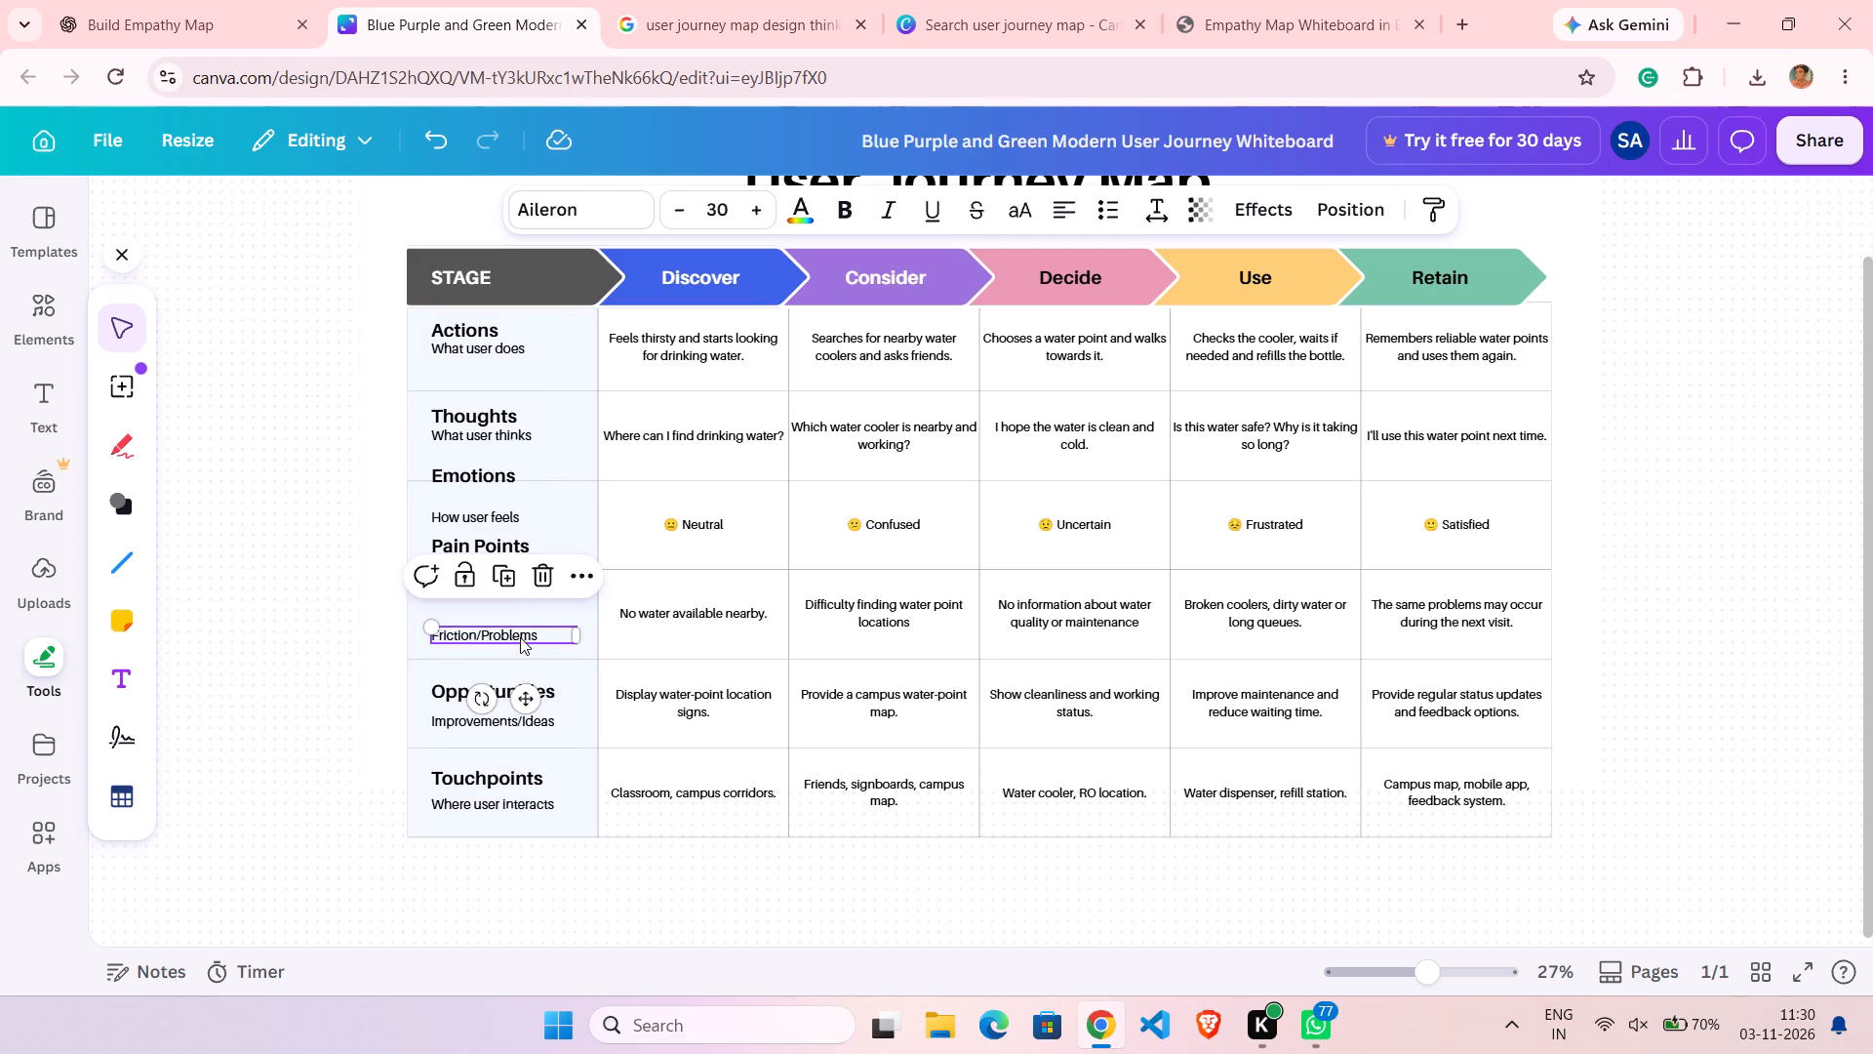
{"action": "left_click_drag", "start_coordinate": [503, 544], "coordinate": [503, 603]}
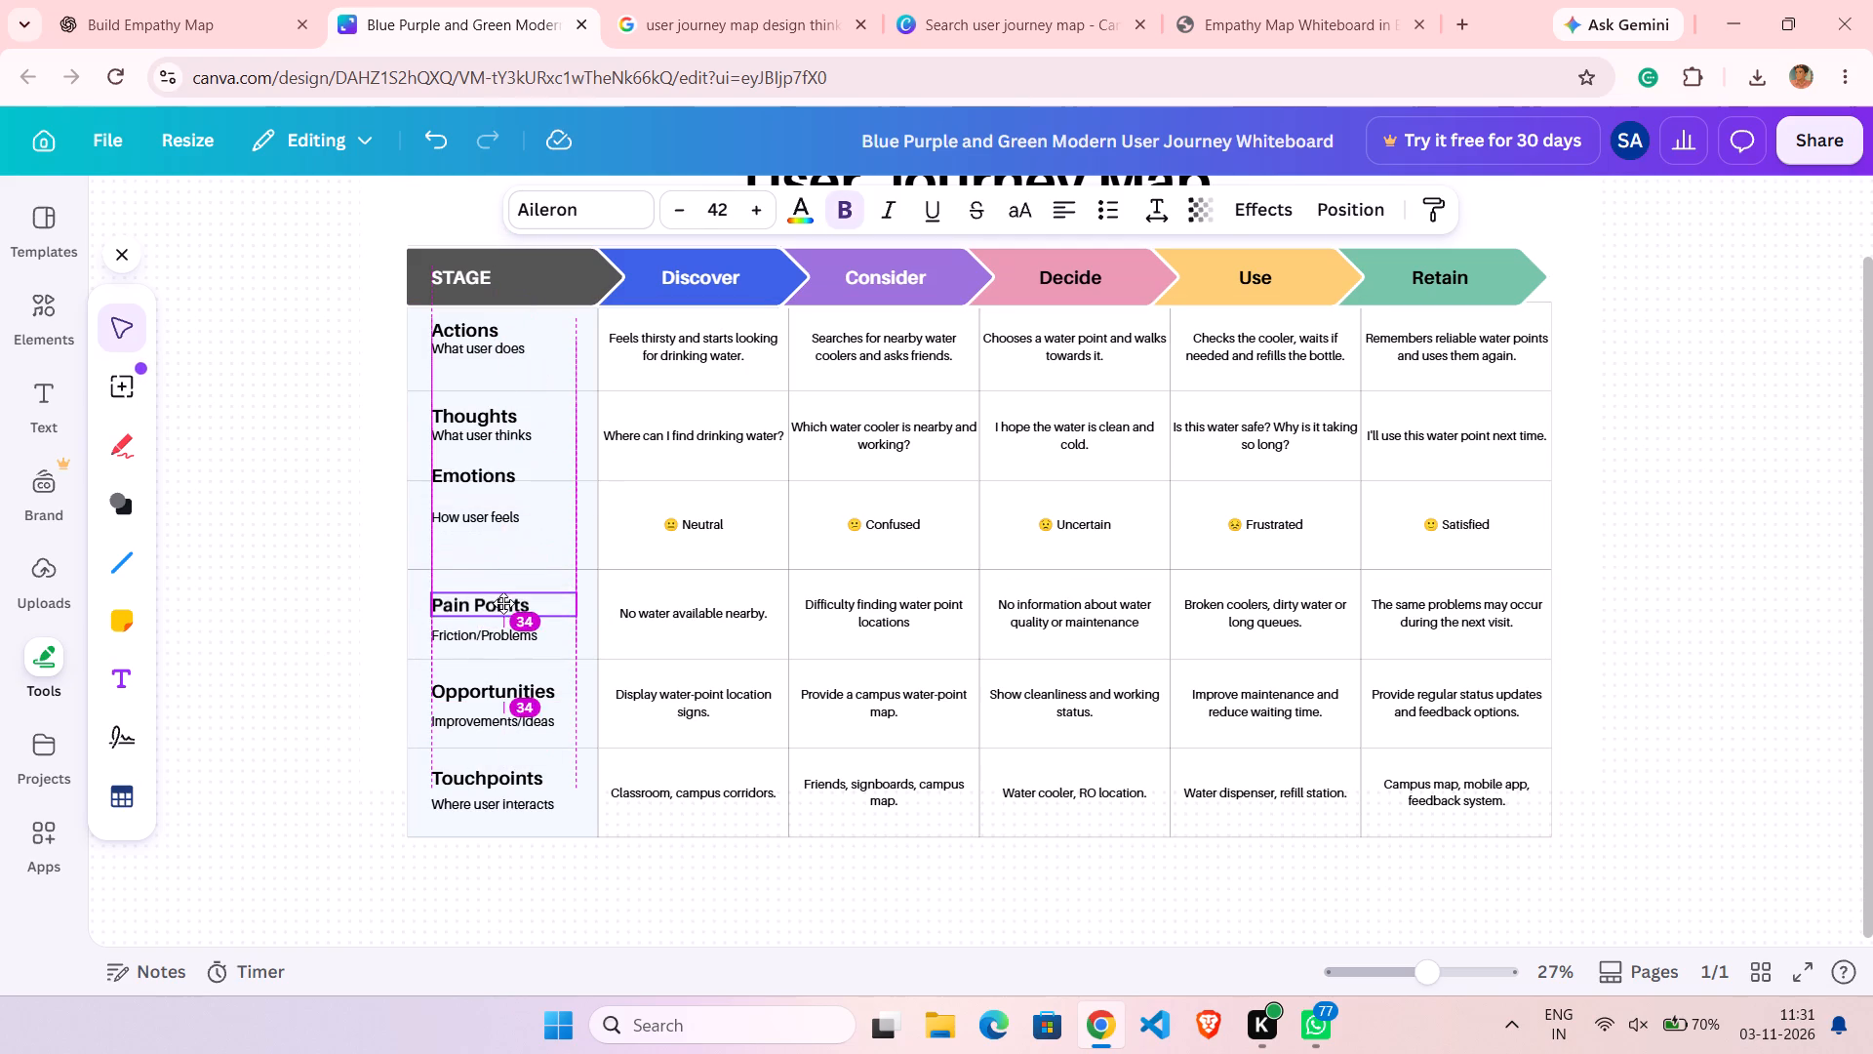
{"action": "left_click_drag", "start_coordinate": [503, 603], "coordinate": [503, 604]}
Move the "Emotions" heading and its "How user feels" subtext down, so both sit together inside the table's third row.
{"action": "left_click_drag", "start_coordinate": [504, 514], "coordinate": [504, 535]}
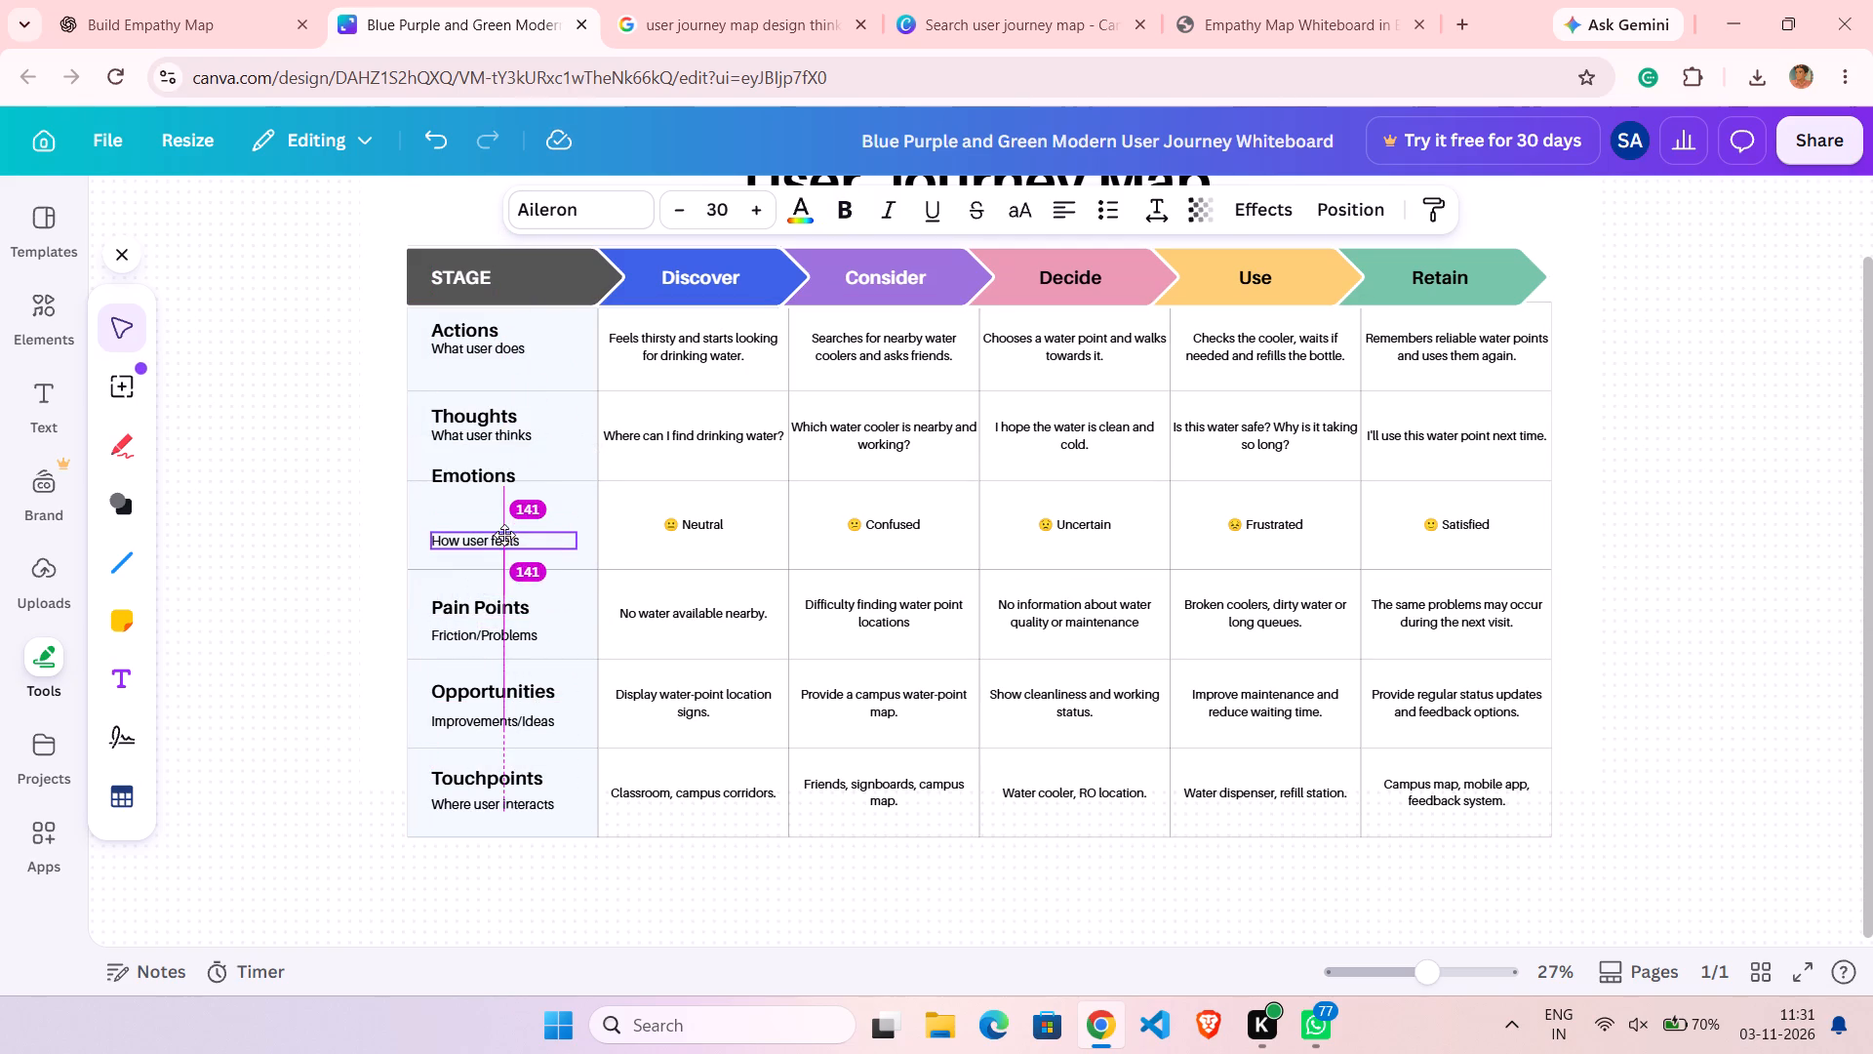
{"action": "left_click_drag", "start_coordinate": [504, 535], "coordinate": [506, 538]}
{"action": "left_click", "coordinate": [242, 542]}
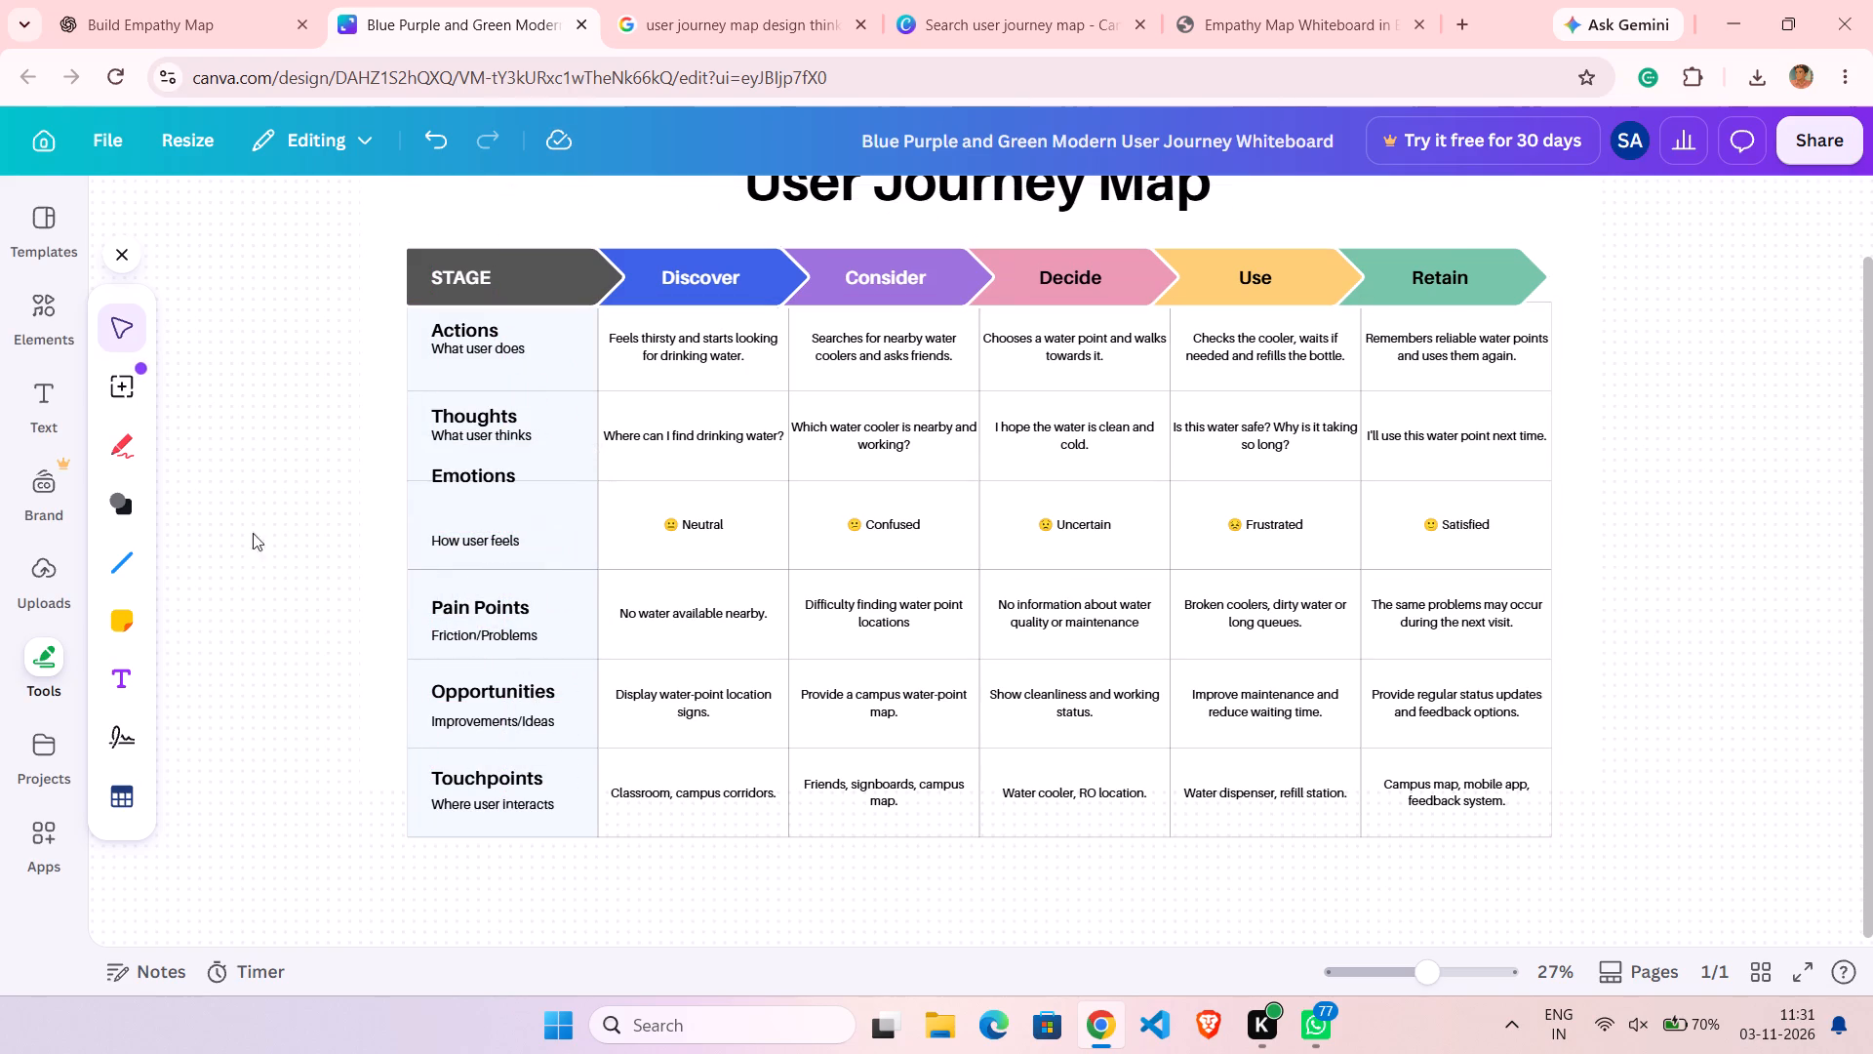
{"action": "left_click_drag", "start_coordinate": [466, 470], "coordinate": [466, 504]}
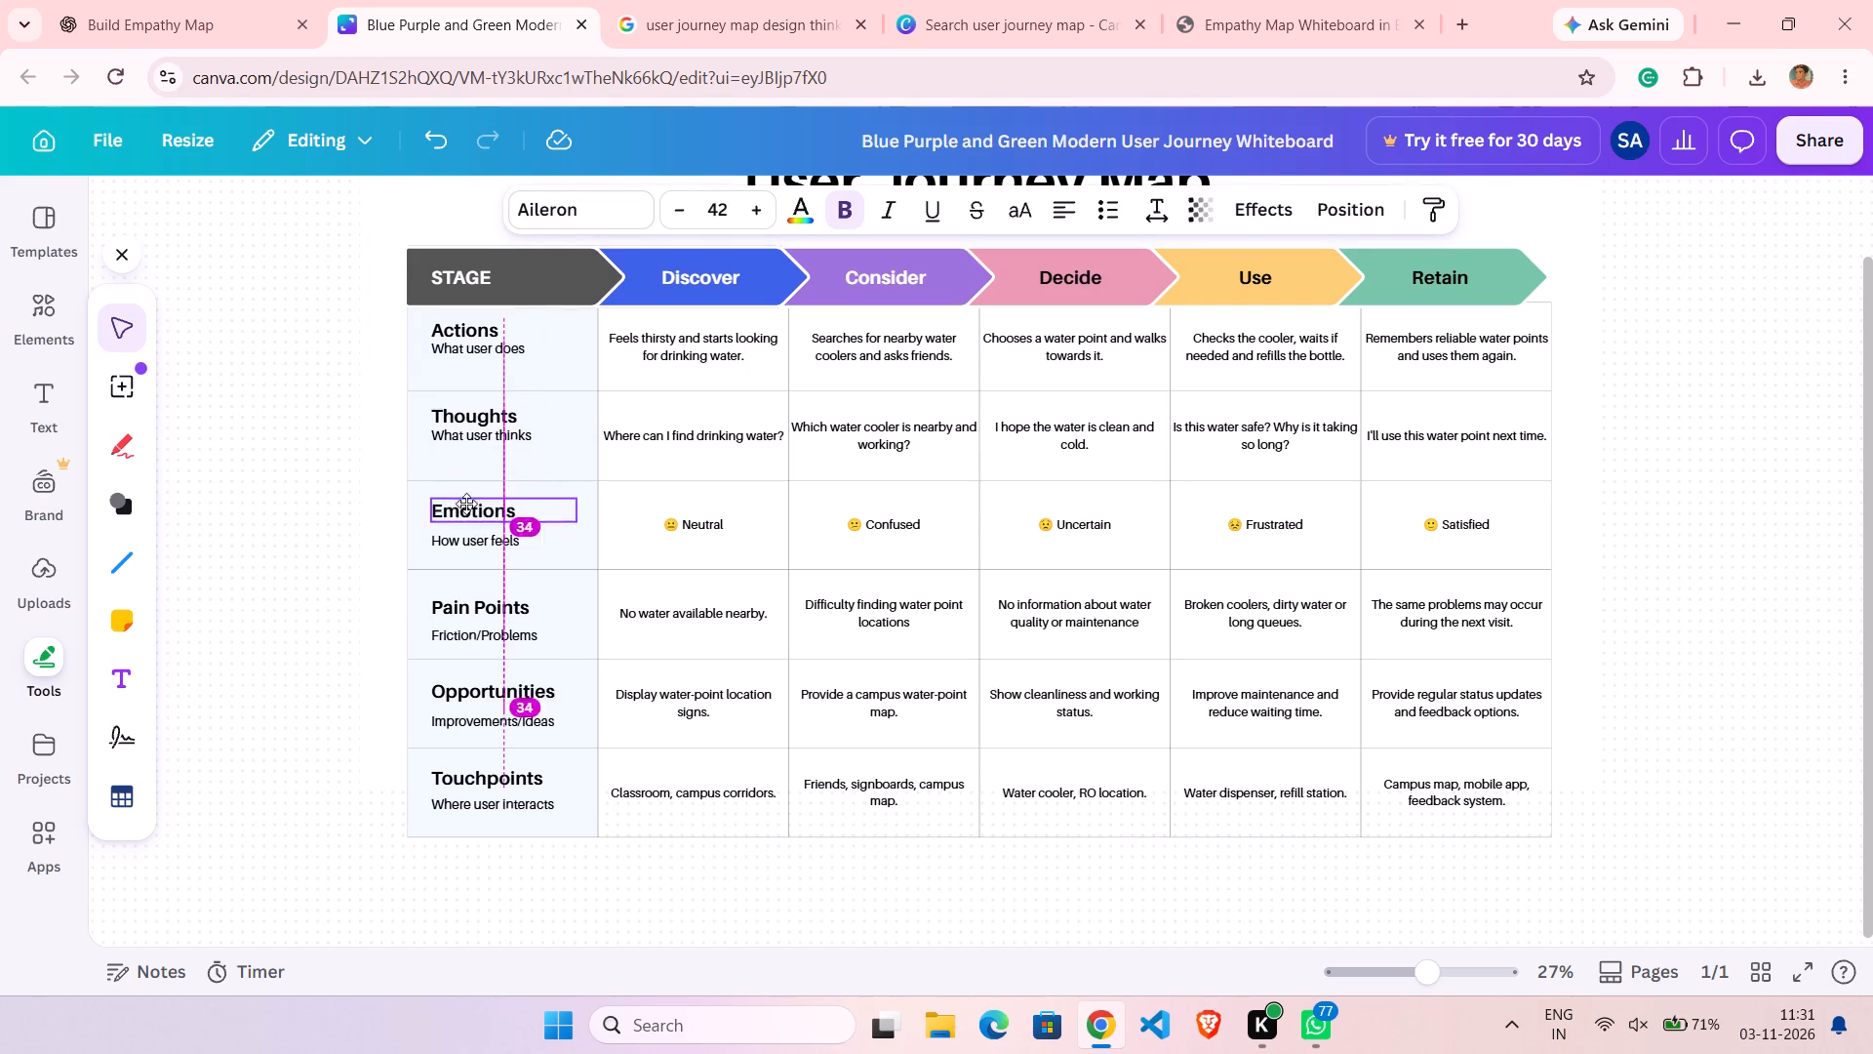
{"action": "left_click_drag", "start_coordinate": [466, 504], "coordinate": [466, 514]}
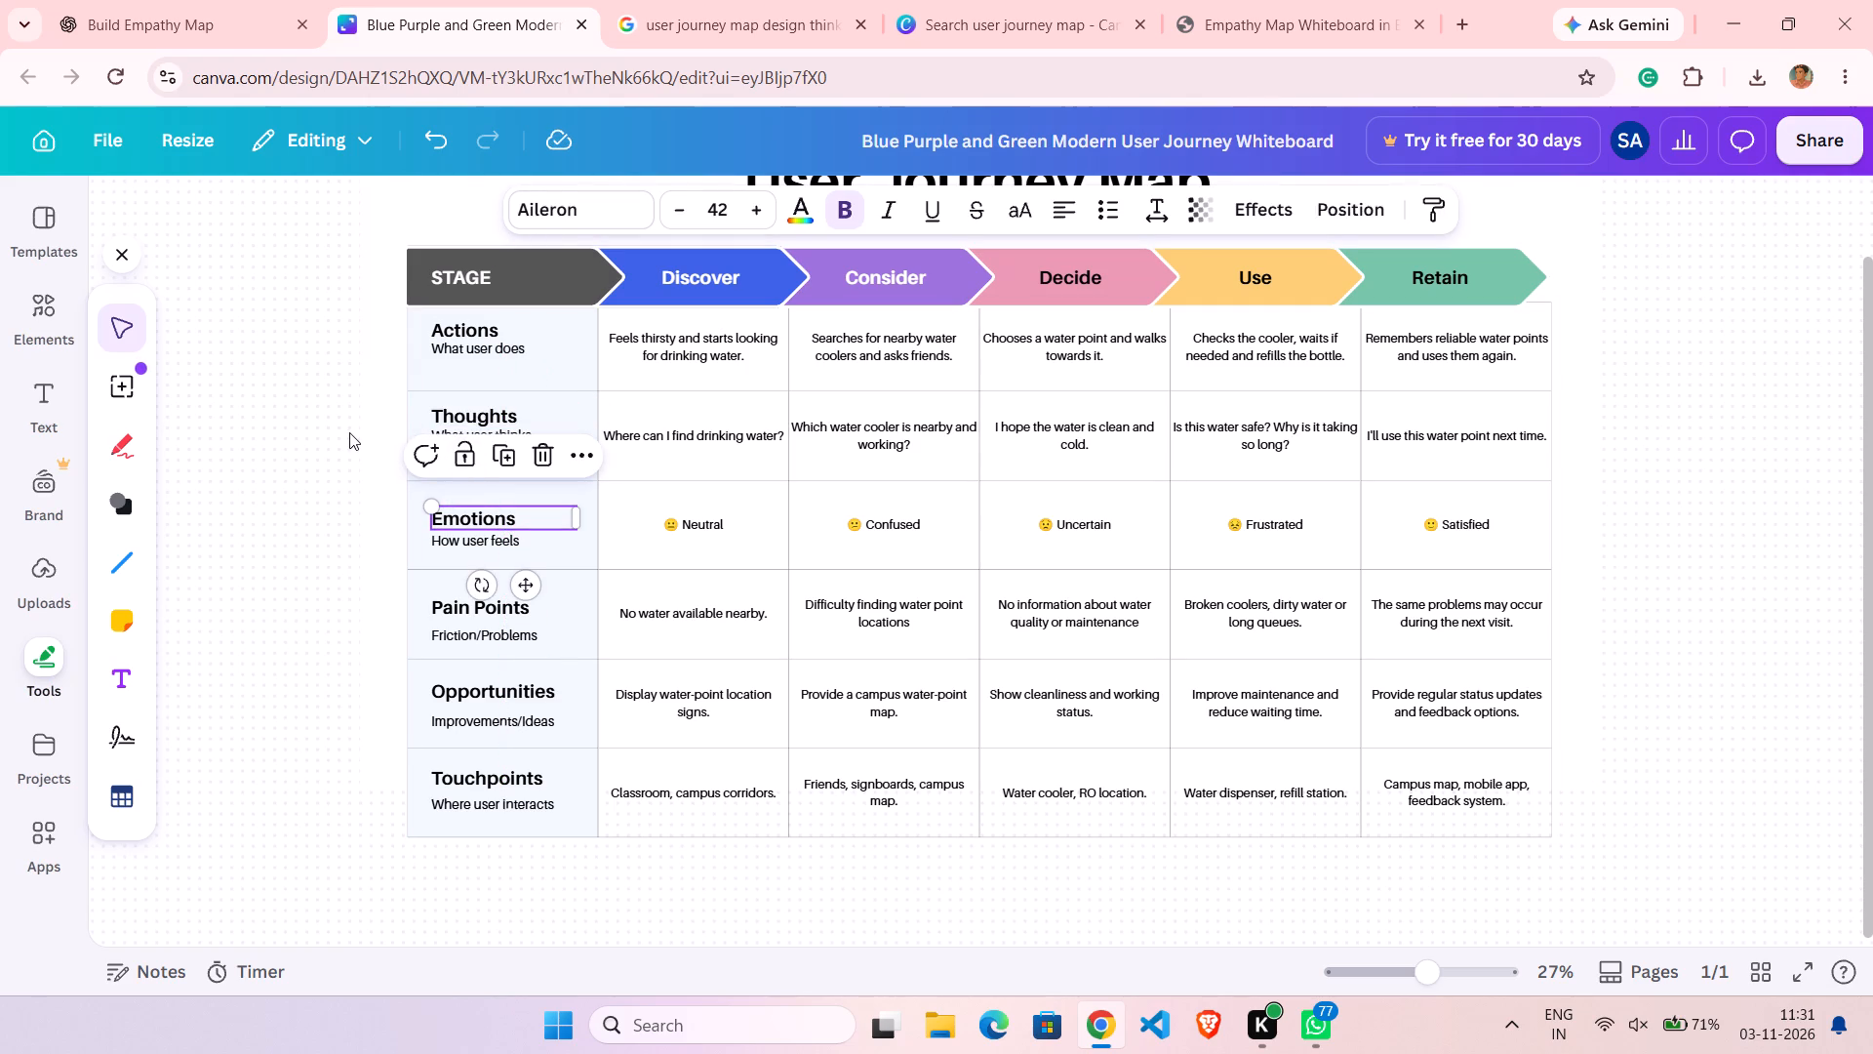
{"action": "left_click", "coordinate": [349, 432]}
Shift the "Thoughts" and "Actions" headings and their subtexts slightly down within their rows, leaving a small gap between heading and subtext.
{"action": "left_click_drag", "start_coordinate": [483, 439], "coordinate": [483, 442]}
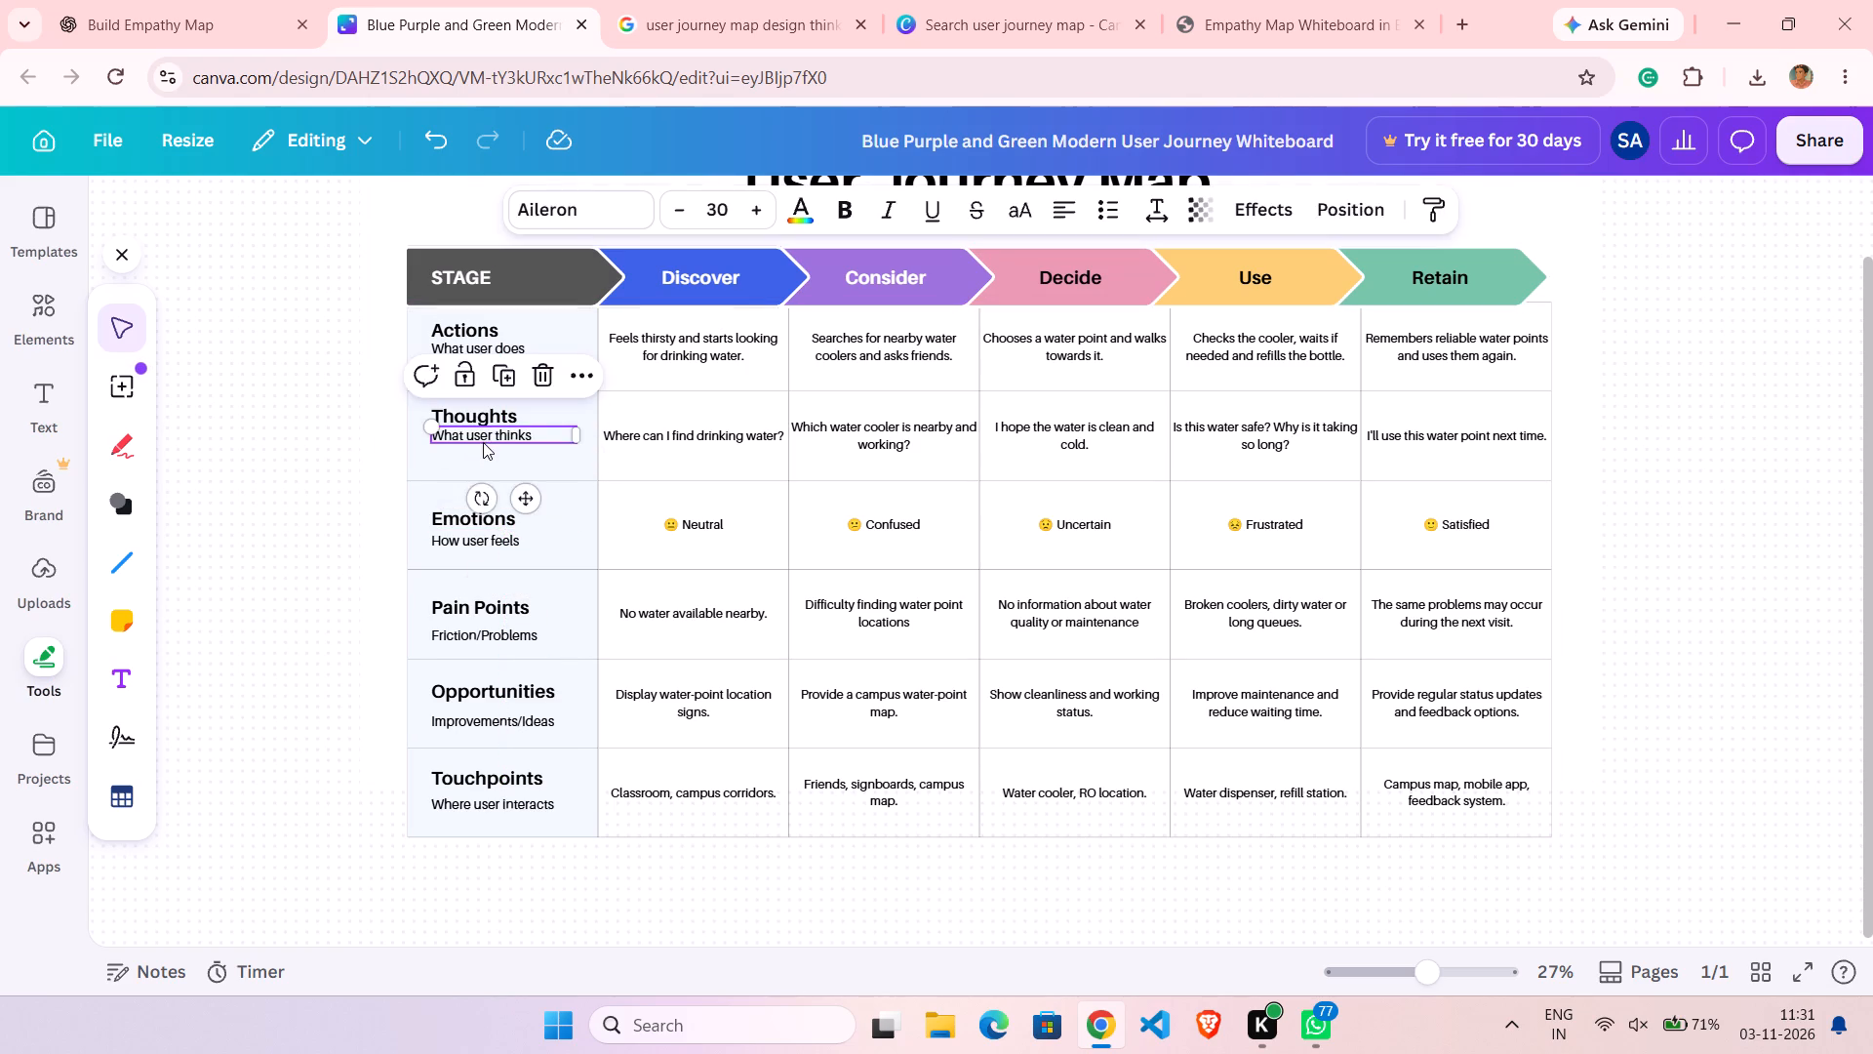
{"action": "left_click_drag", "start_coordinate": [483, 442], "coordinate": [483, 453]}
{"action": "left_click_drag", "start_coordinate": [483, 417], "coordinate": [483, 426]}
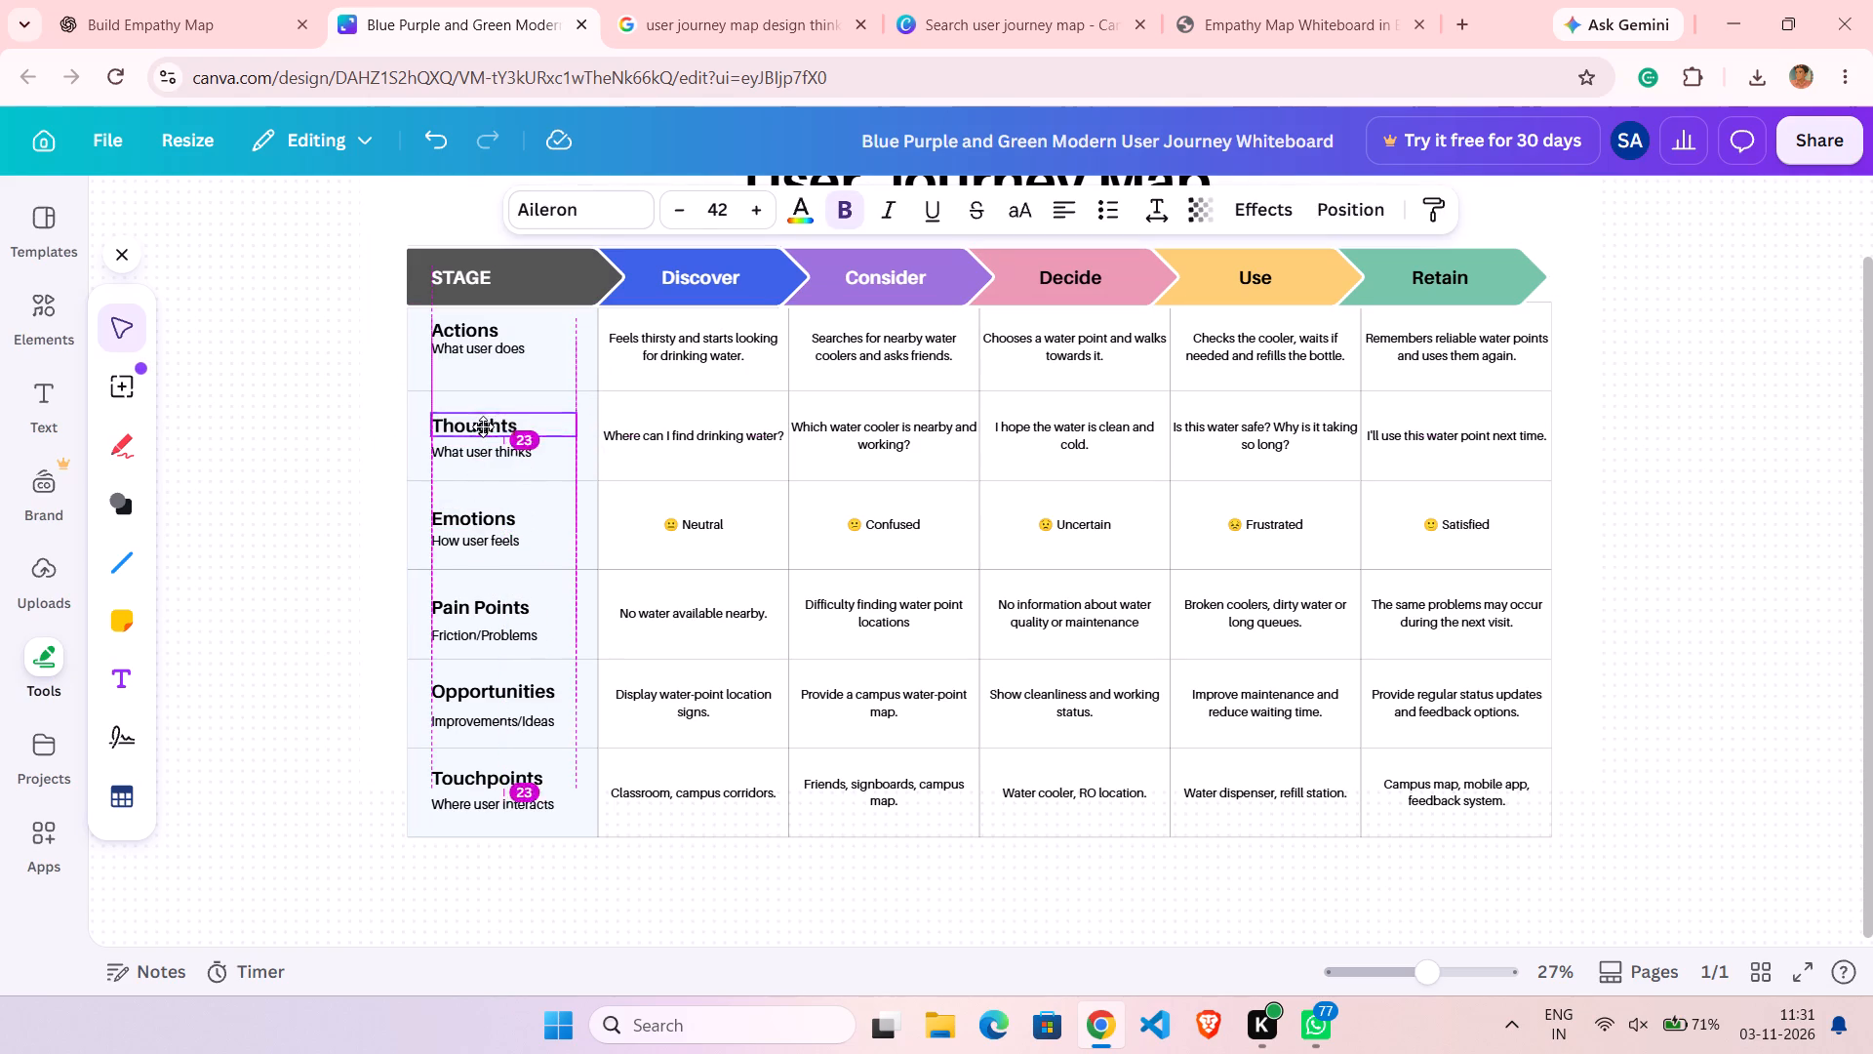
{"action": "left_click_drag", "start_coordinate": [483, 426], "coordinate": [483, 426]}
{"action": "left_click", "coordinate": [311, 329]}
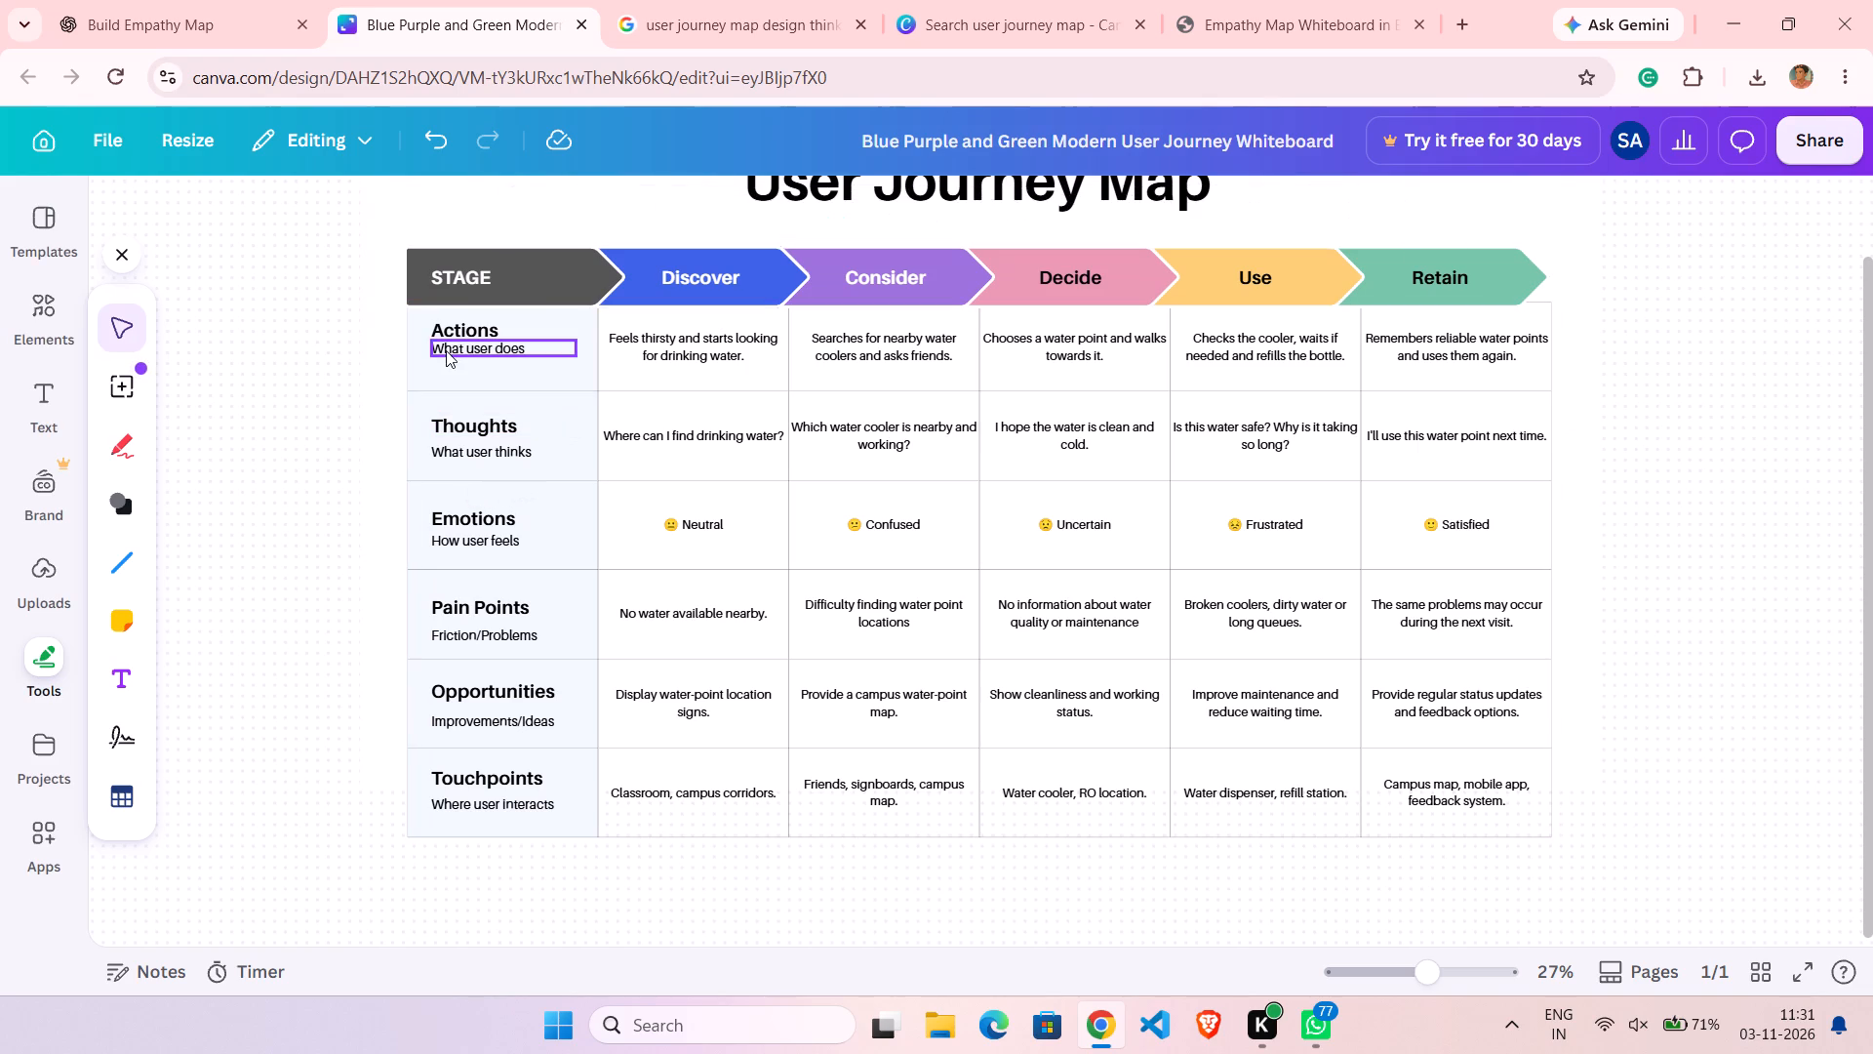
{"action": "left_click_drag", "start_coordinate": [453, 351], "coordinate": [453, 365]}
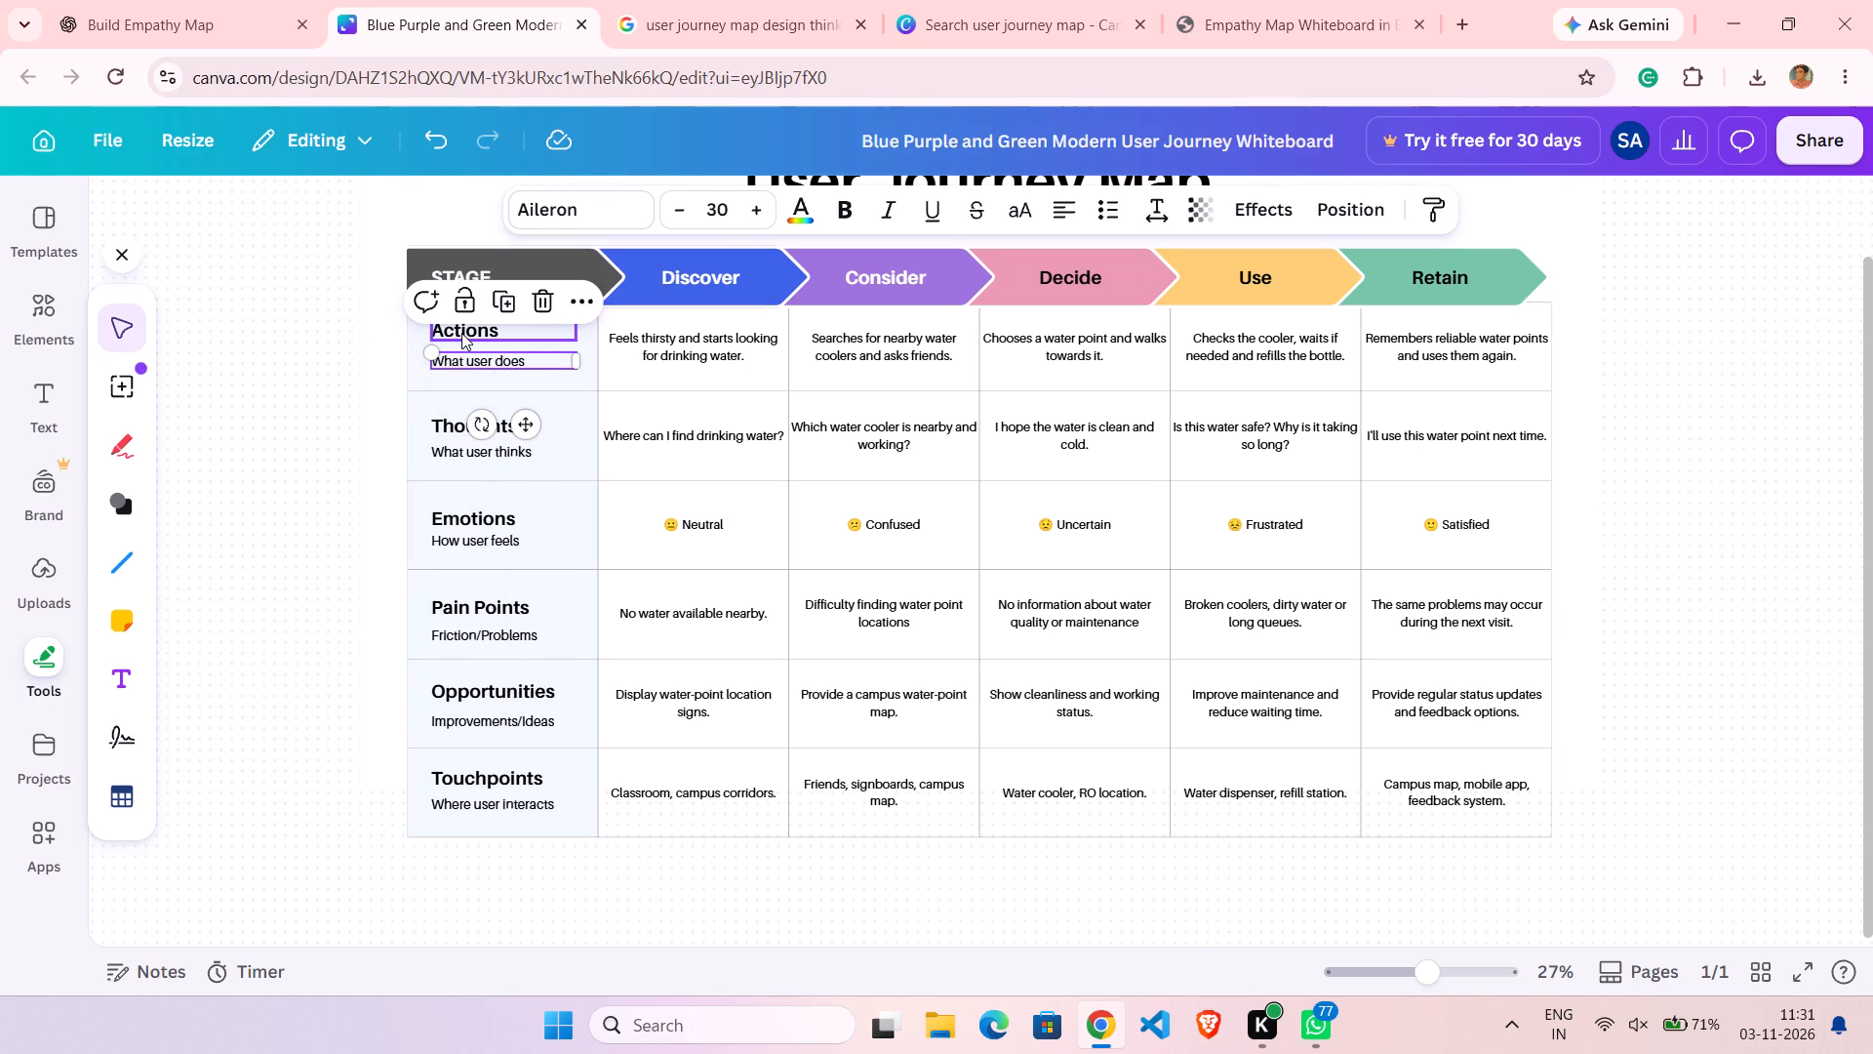
{"action": "left_click", "coordinate": [461, 333]}
{"action": "left_click", "coordinate": [347, 343]}
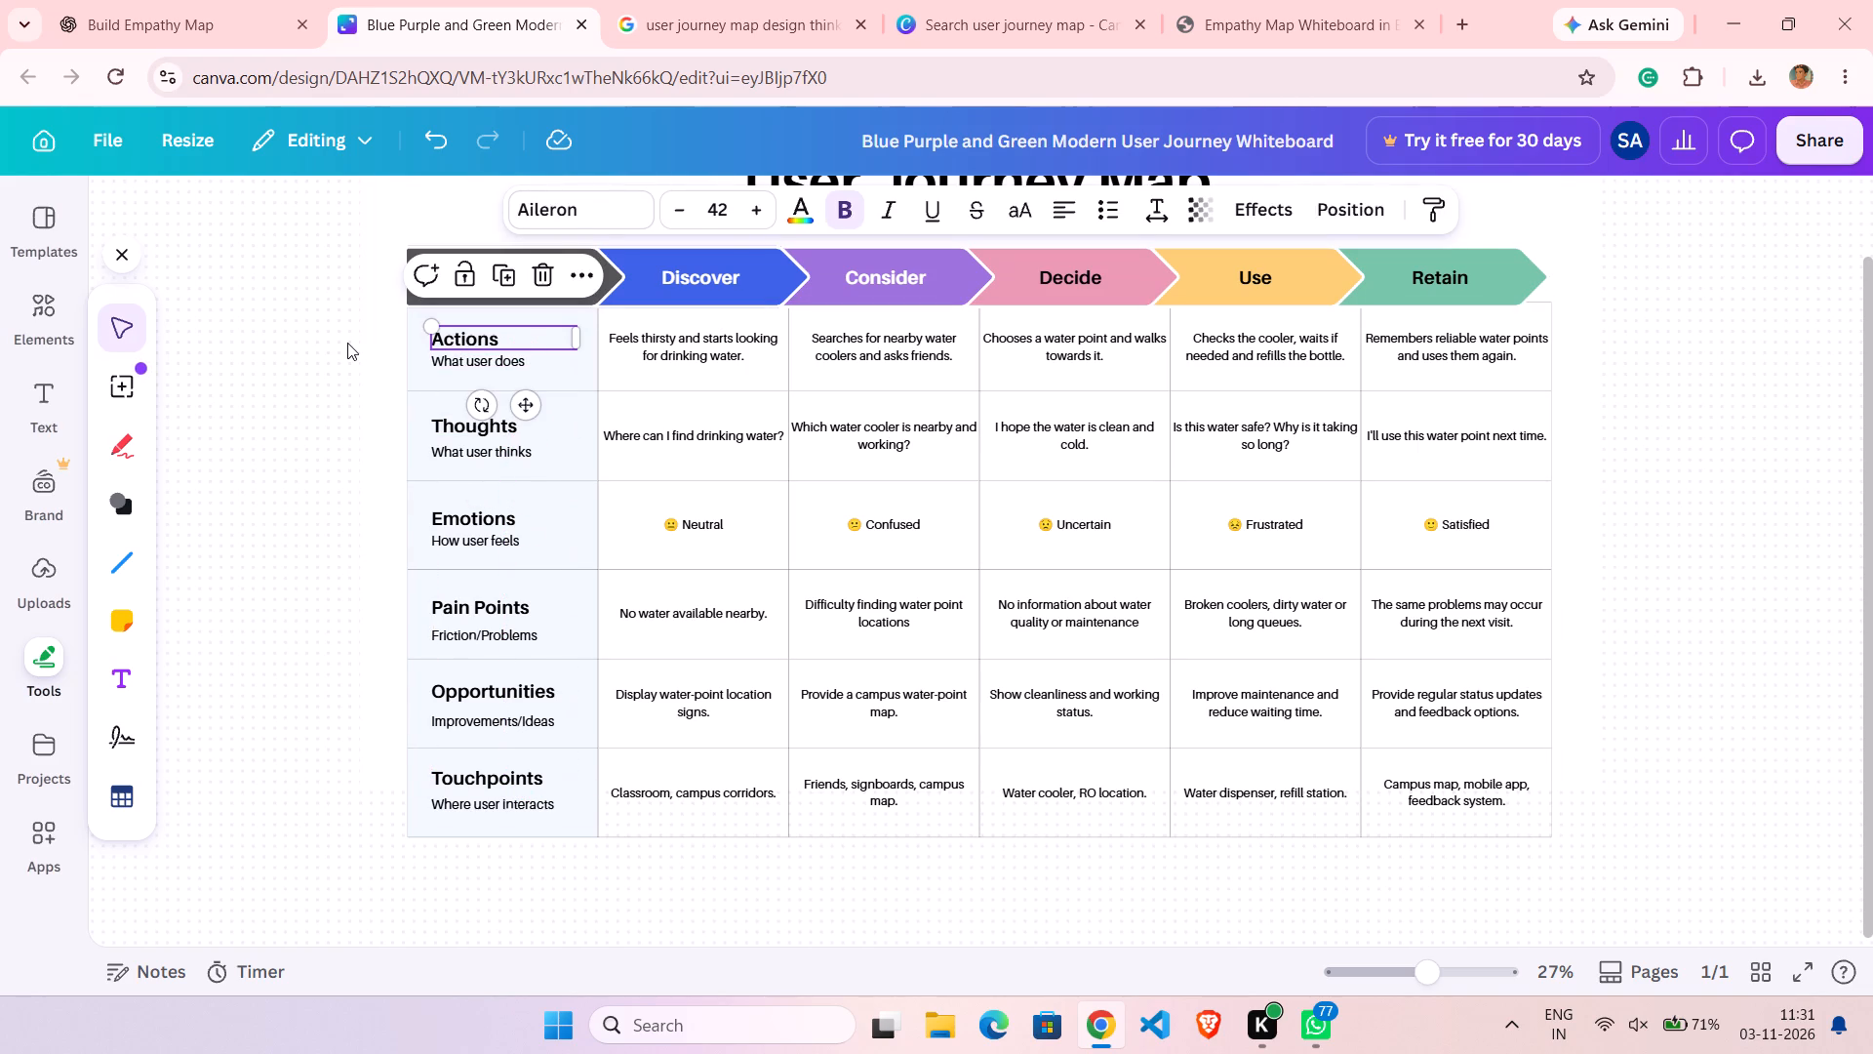
Set the font size of the Discover cell in the Actions row to 33.
{"action": "scroll", "coordinate": [347, 343], "scroll_direction": "up", "scroll_amount": 1}
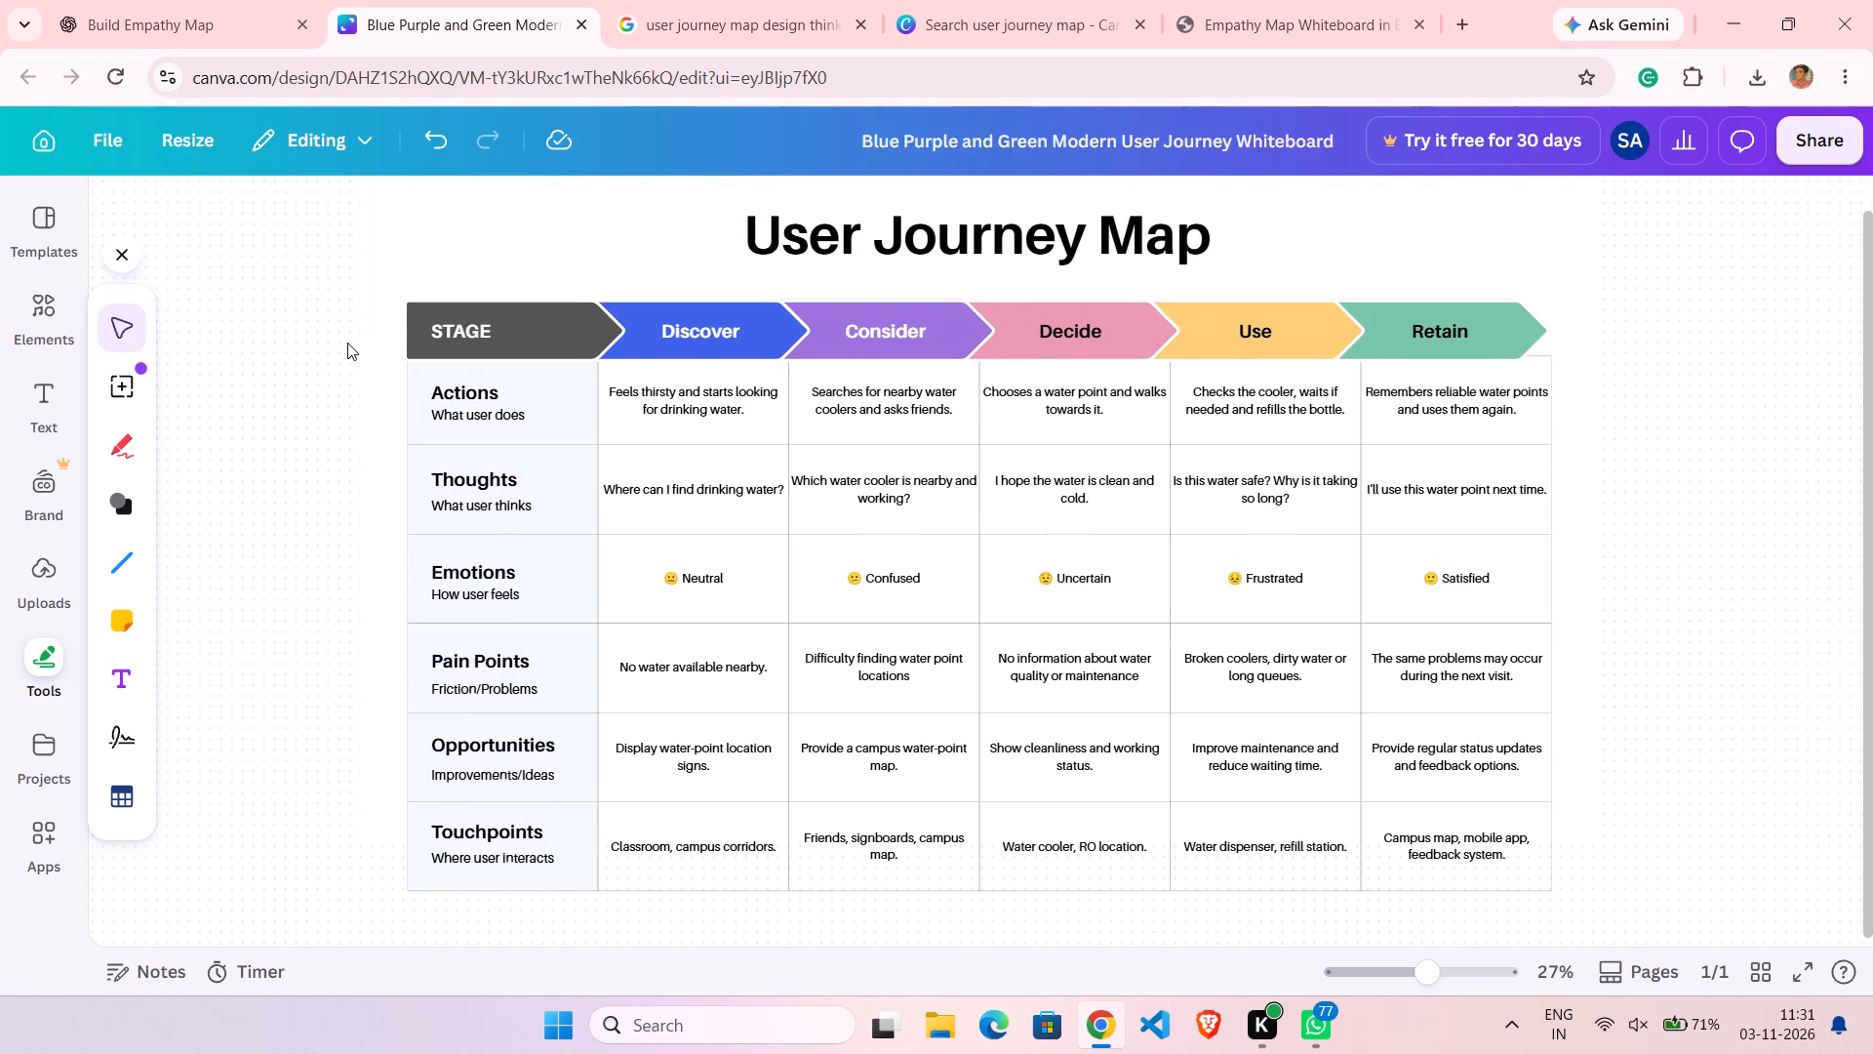
{"action": "left_click", "coordinate": [691, 390]}
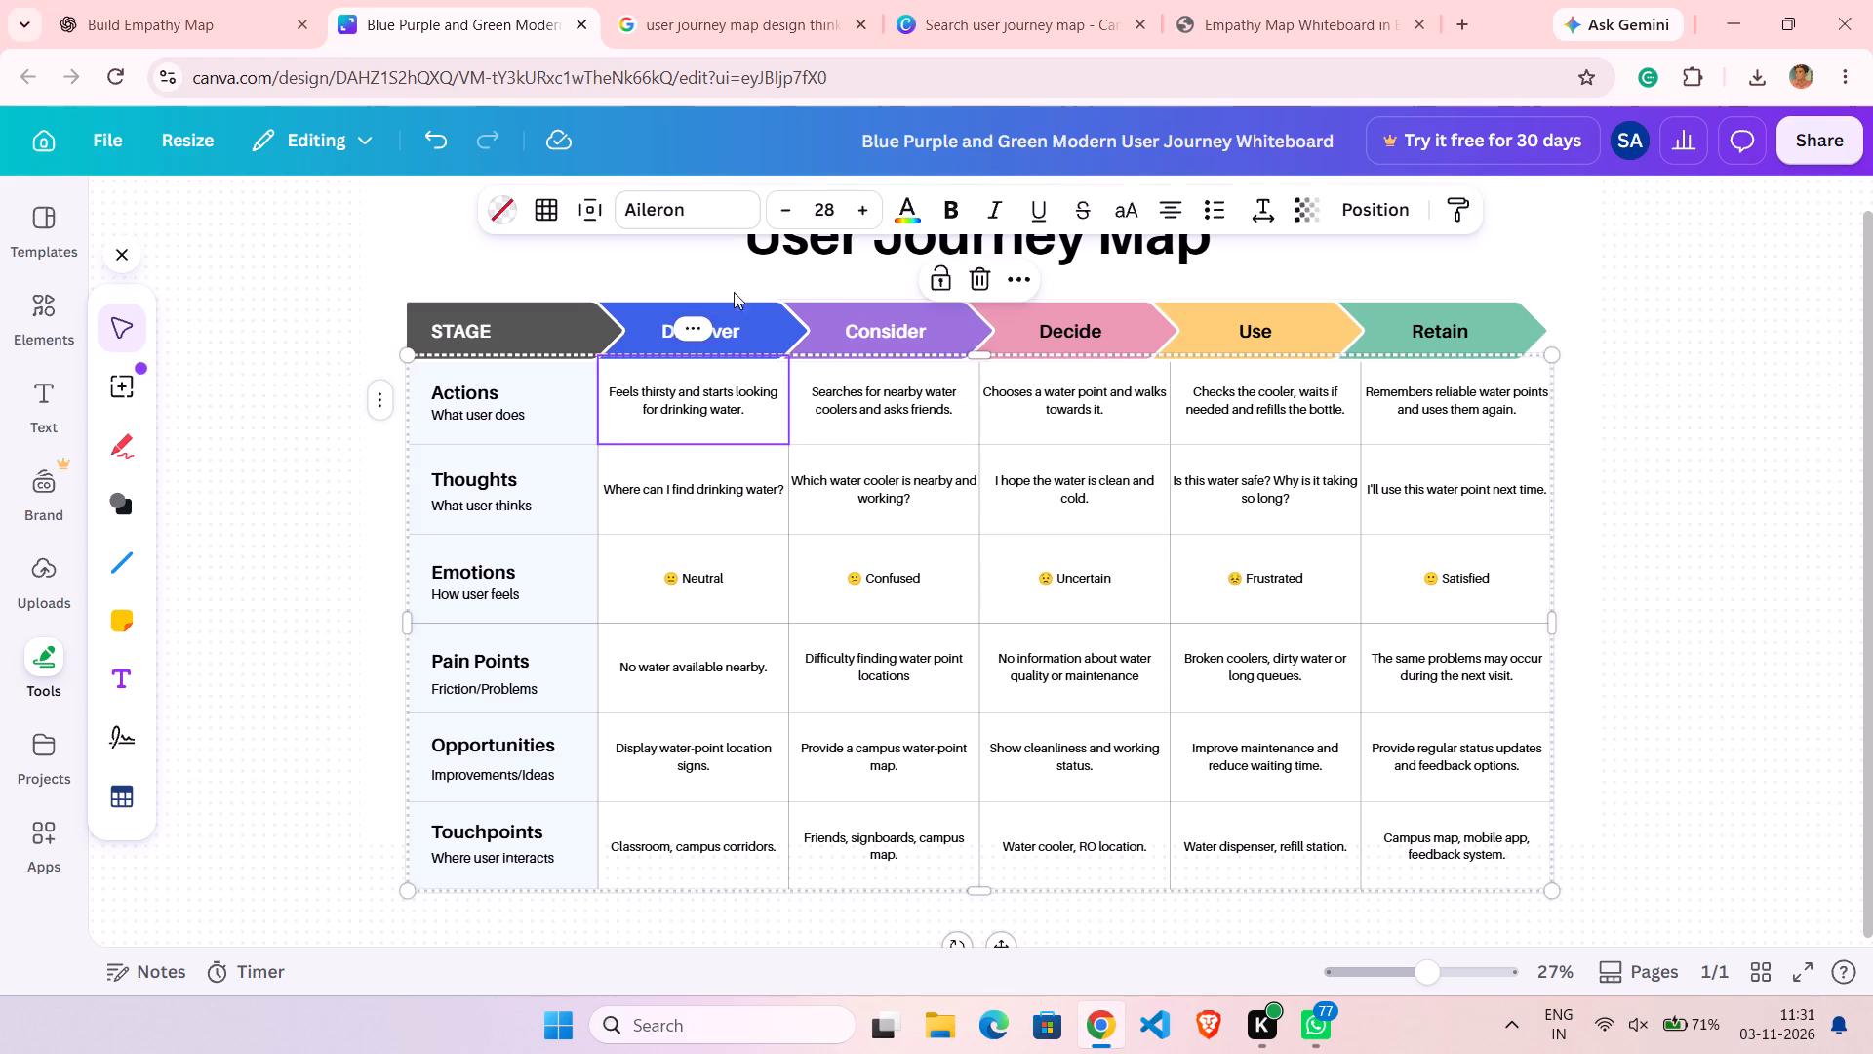
{"action": "left_click", "coordinate": [862, 215]}
{"action": "left_click", "coordinate": [862, 215]}
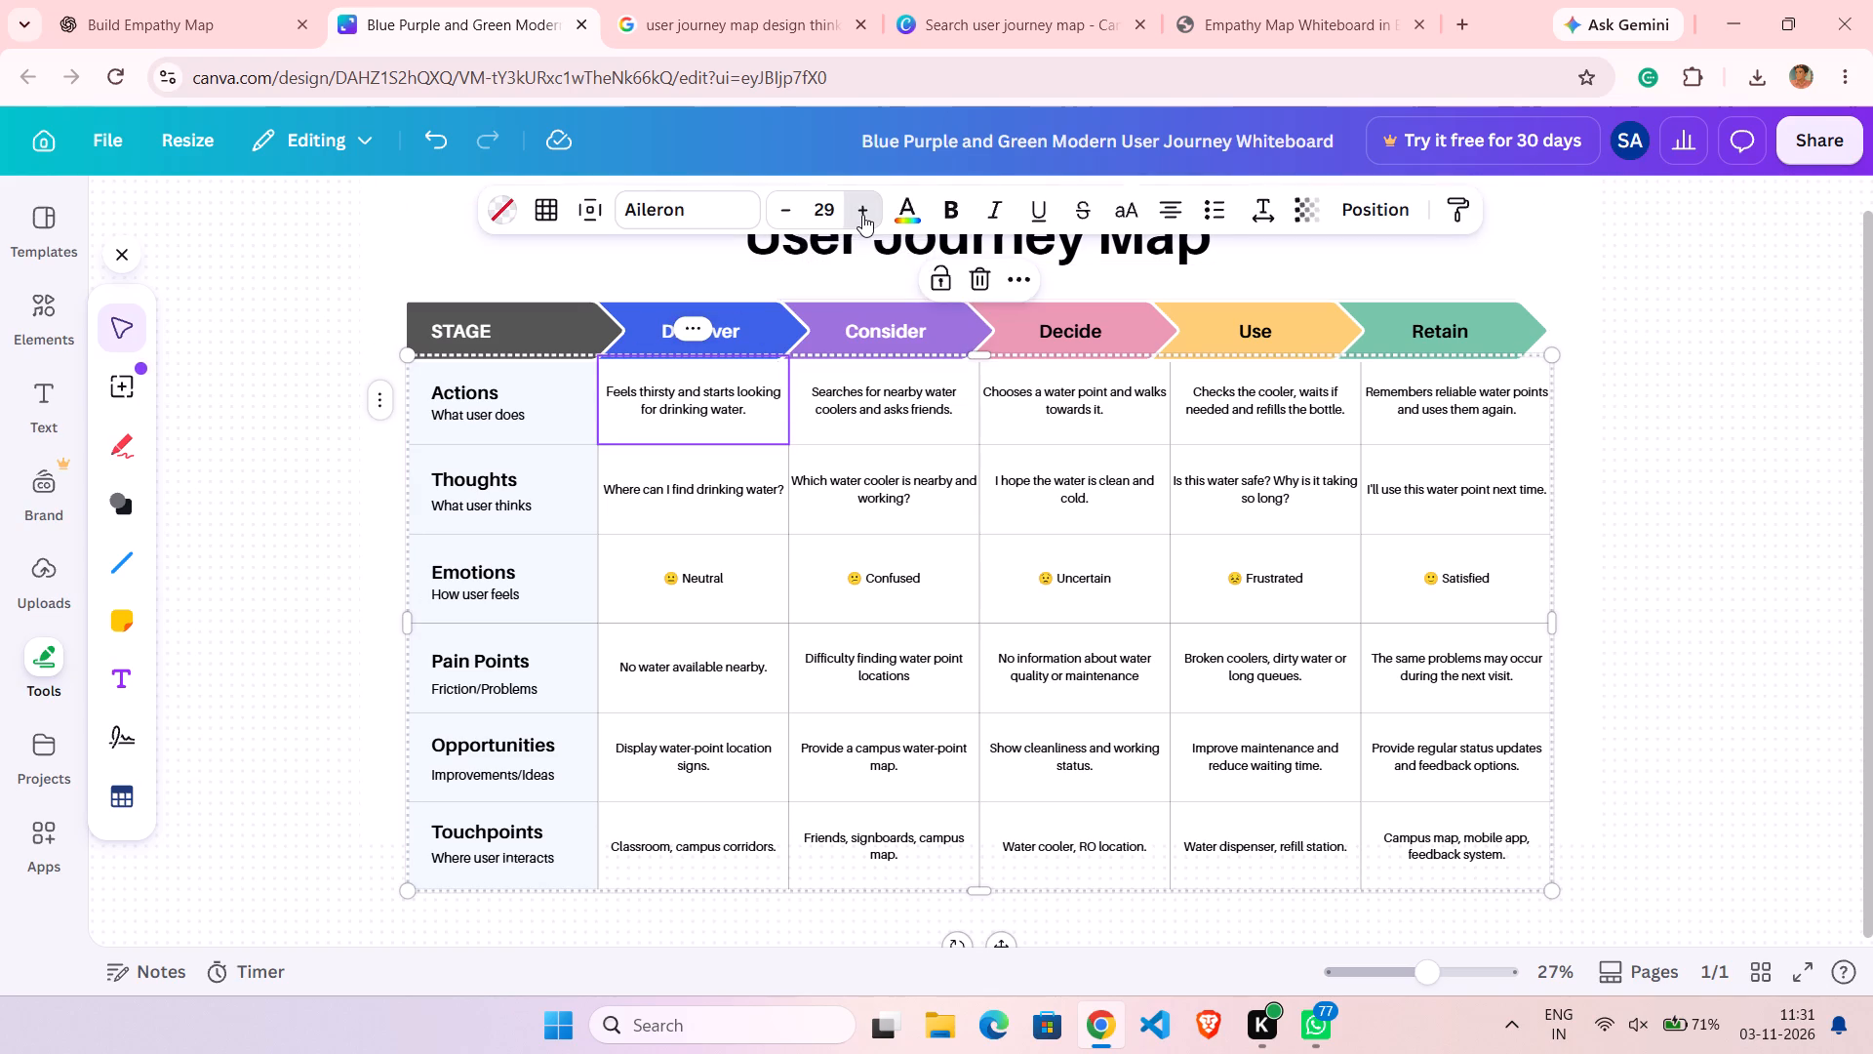
{"action": "left_click", "coordinate": [862, 215]}
{"action": "left_click", "coordinate": [862, 215]}
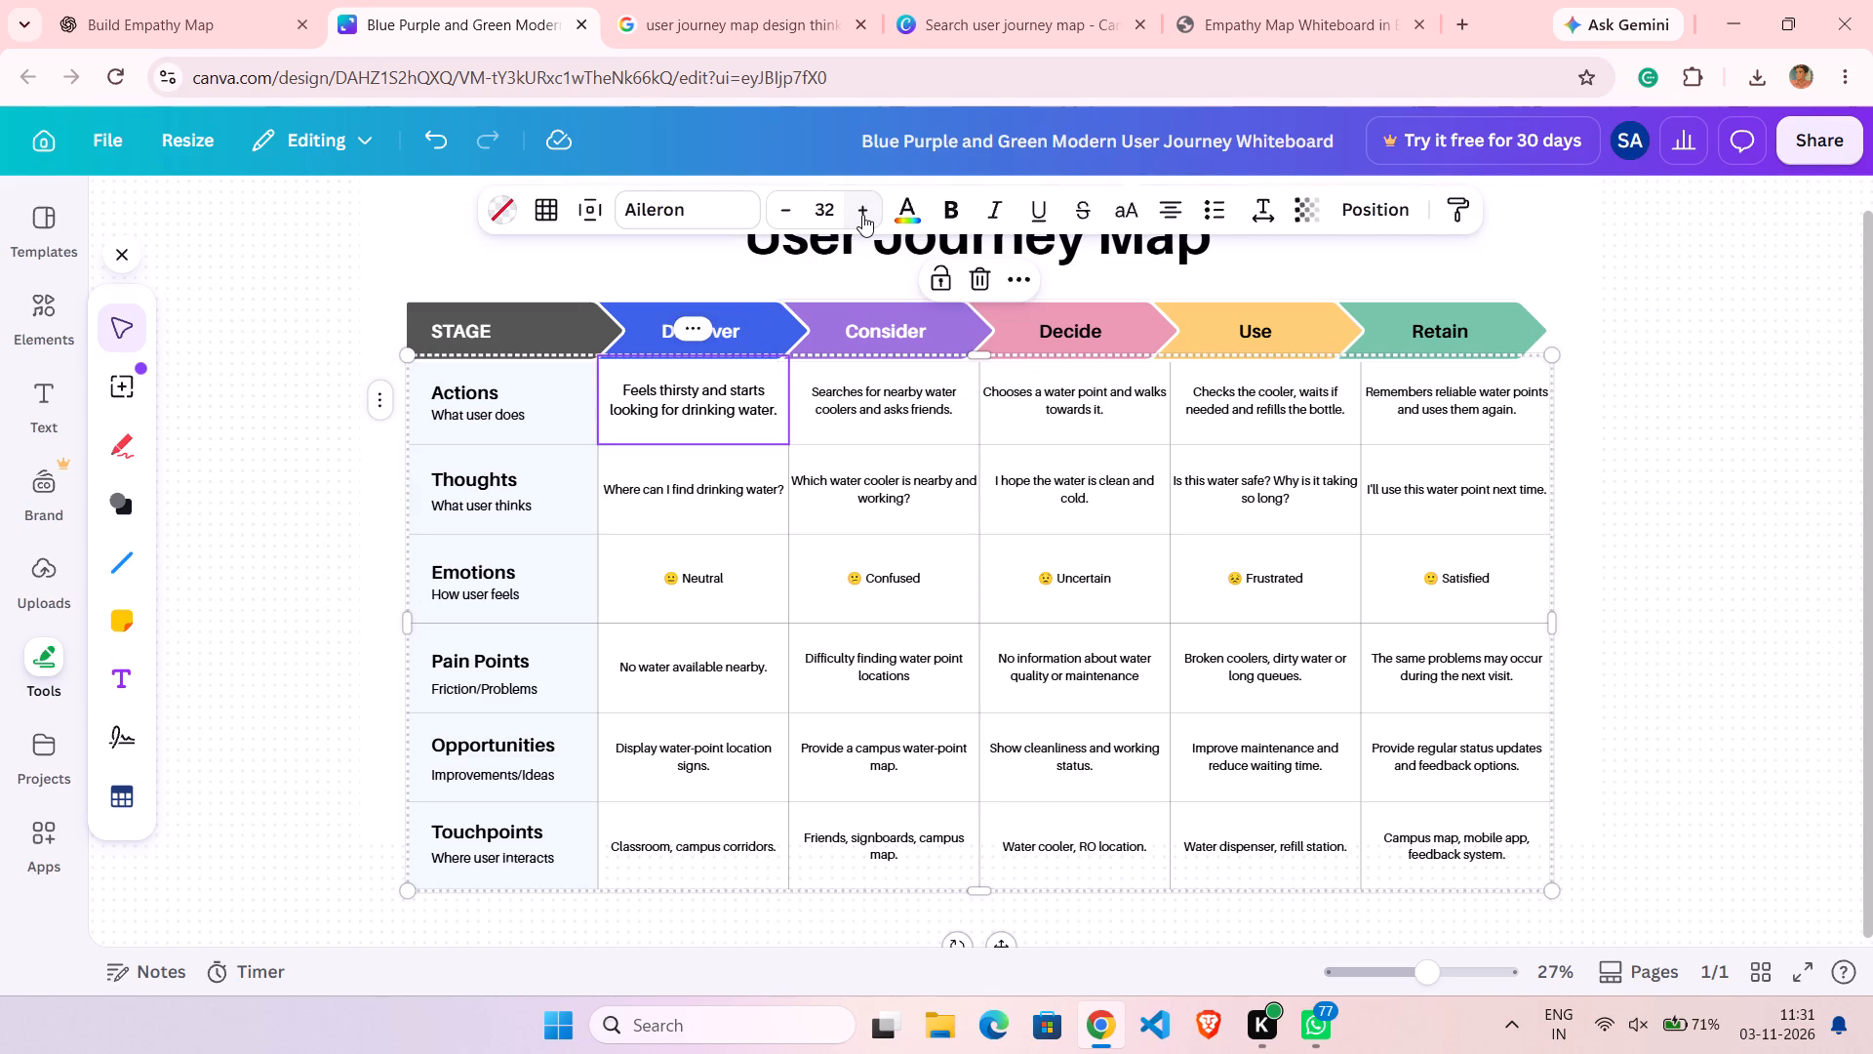
{"action": "left_click", "coordinate": [862, 215]}
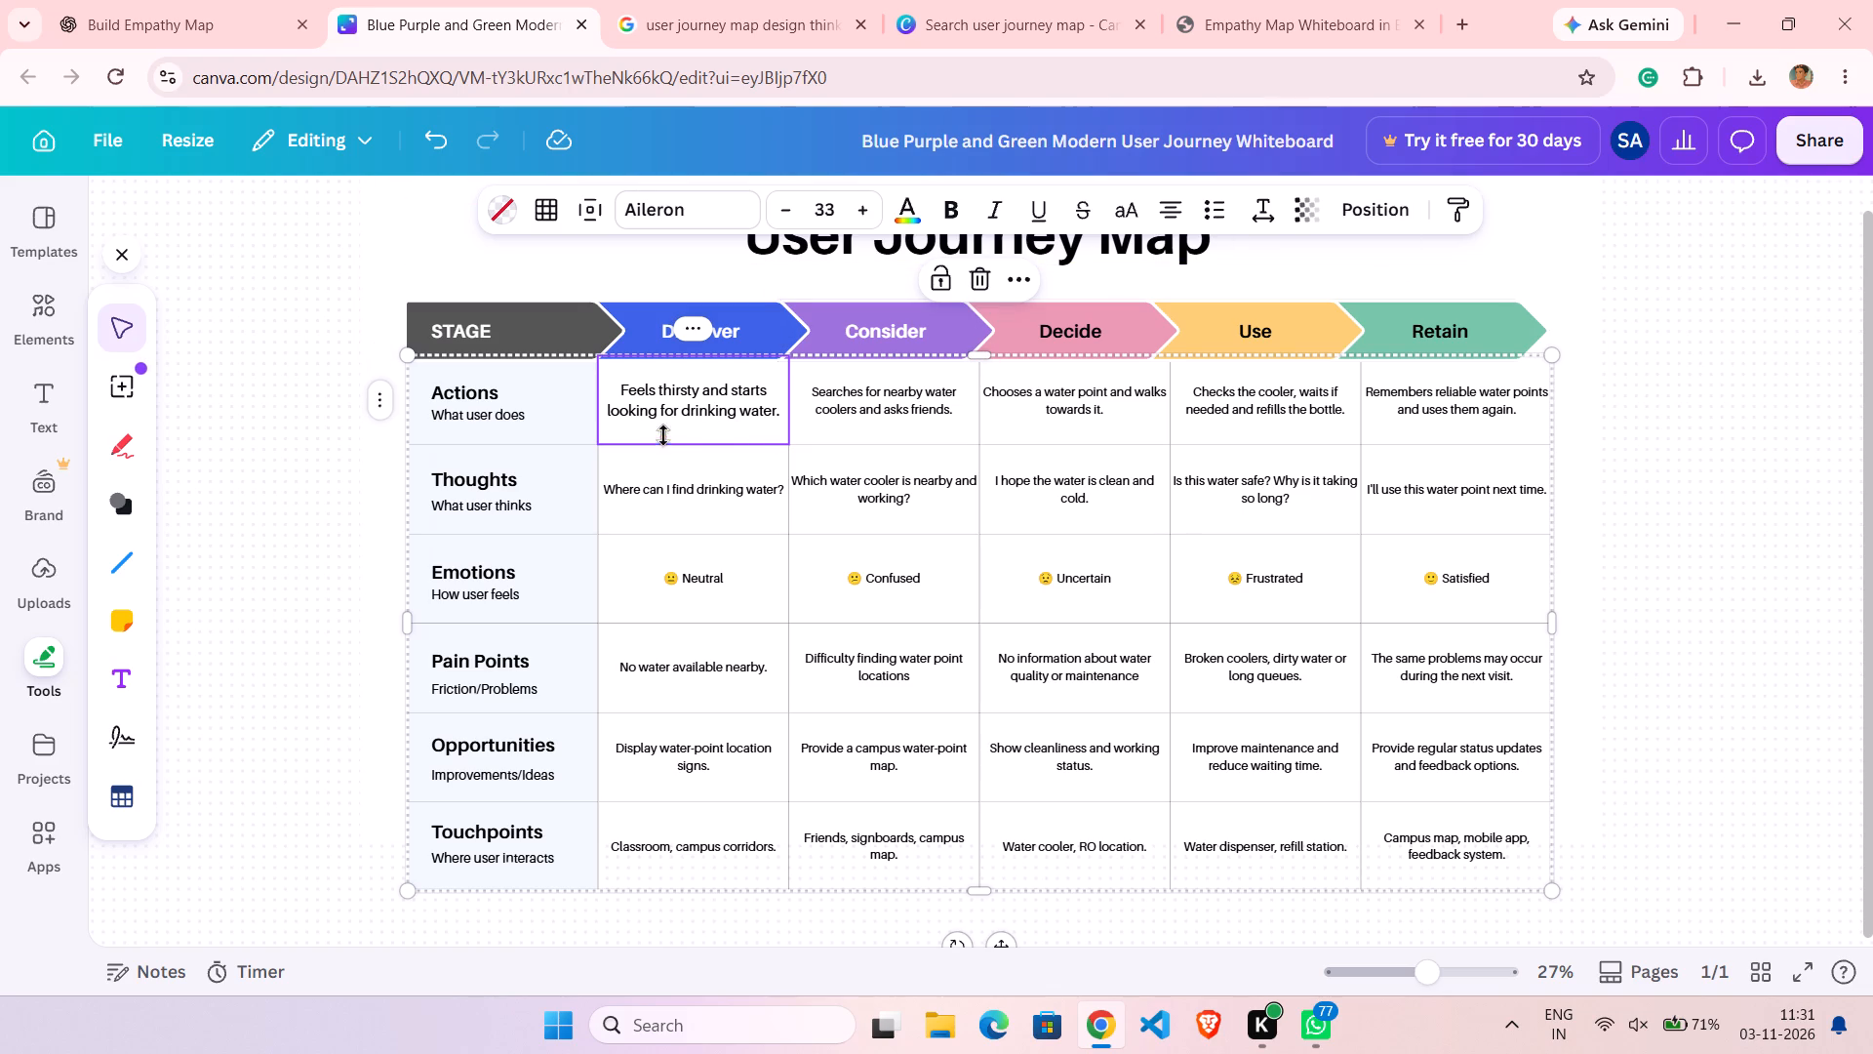
Copy the style of the Actions row's Discover text and apply it to that row's Consider, Decide, Use and Retain cells.
{"action": "left_click", "coordinate": [729, 426]}
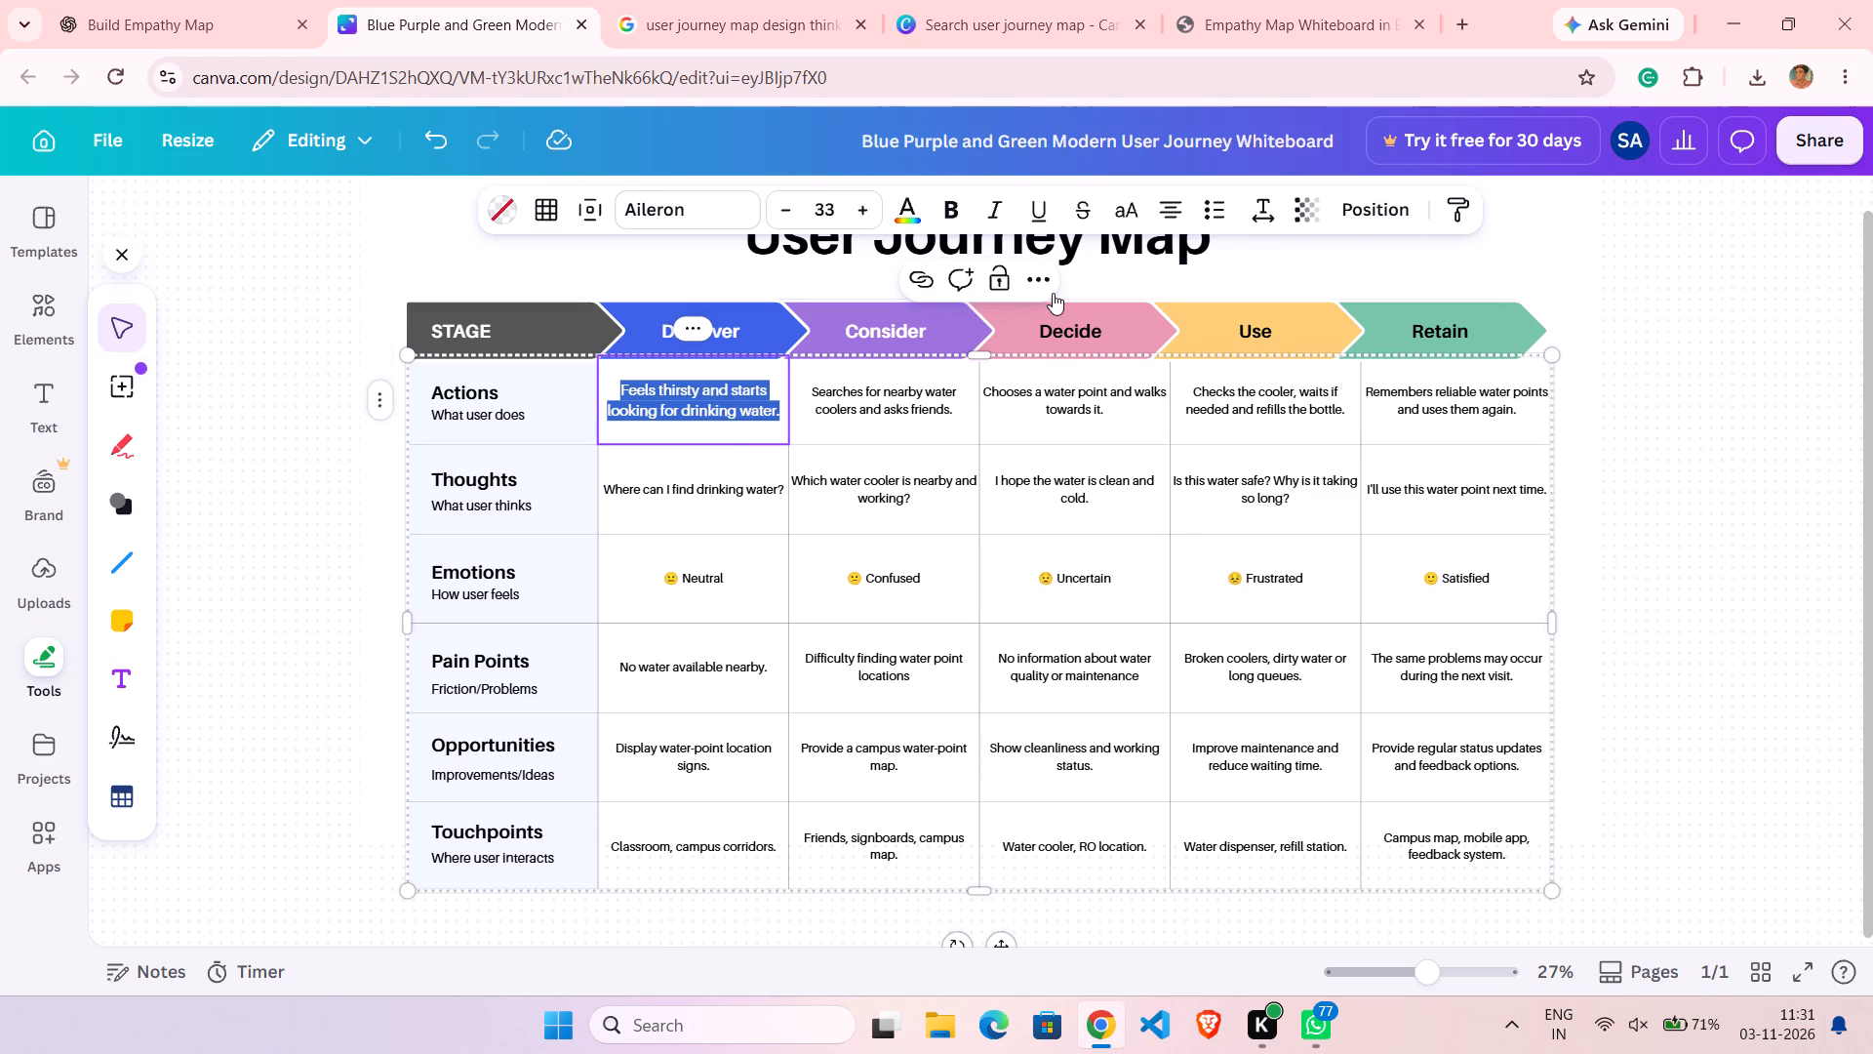
{"action": "left_click", "coordinate": [1046, 281]}
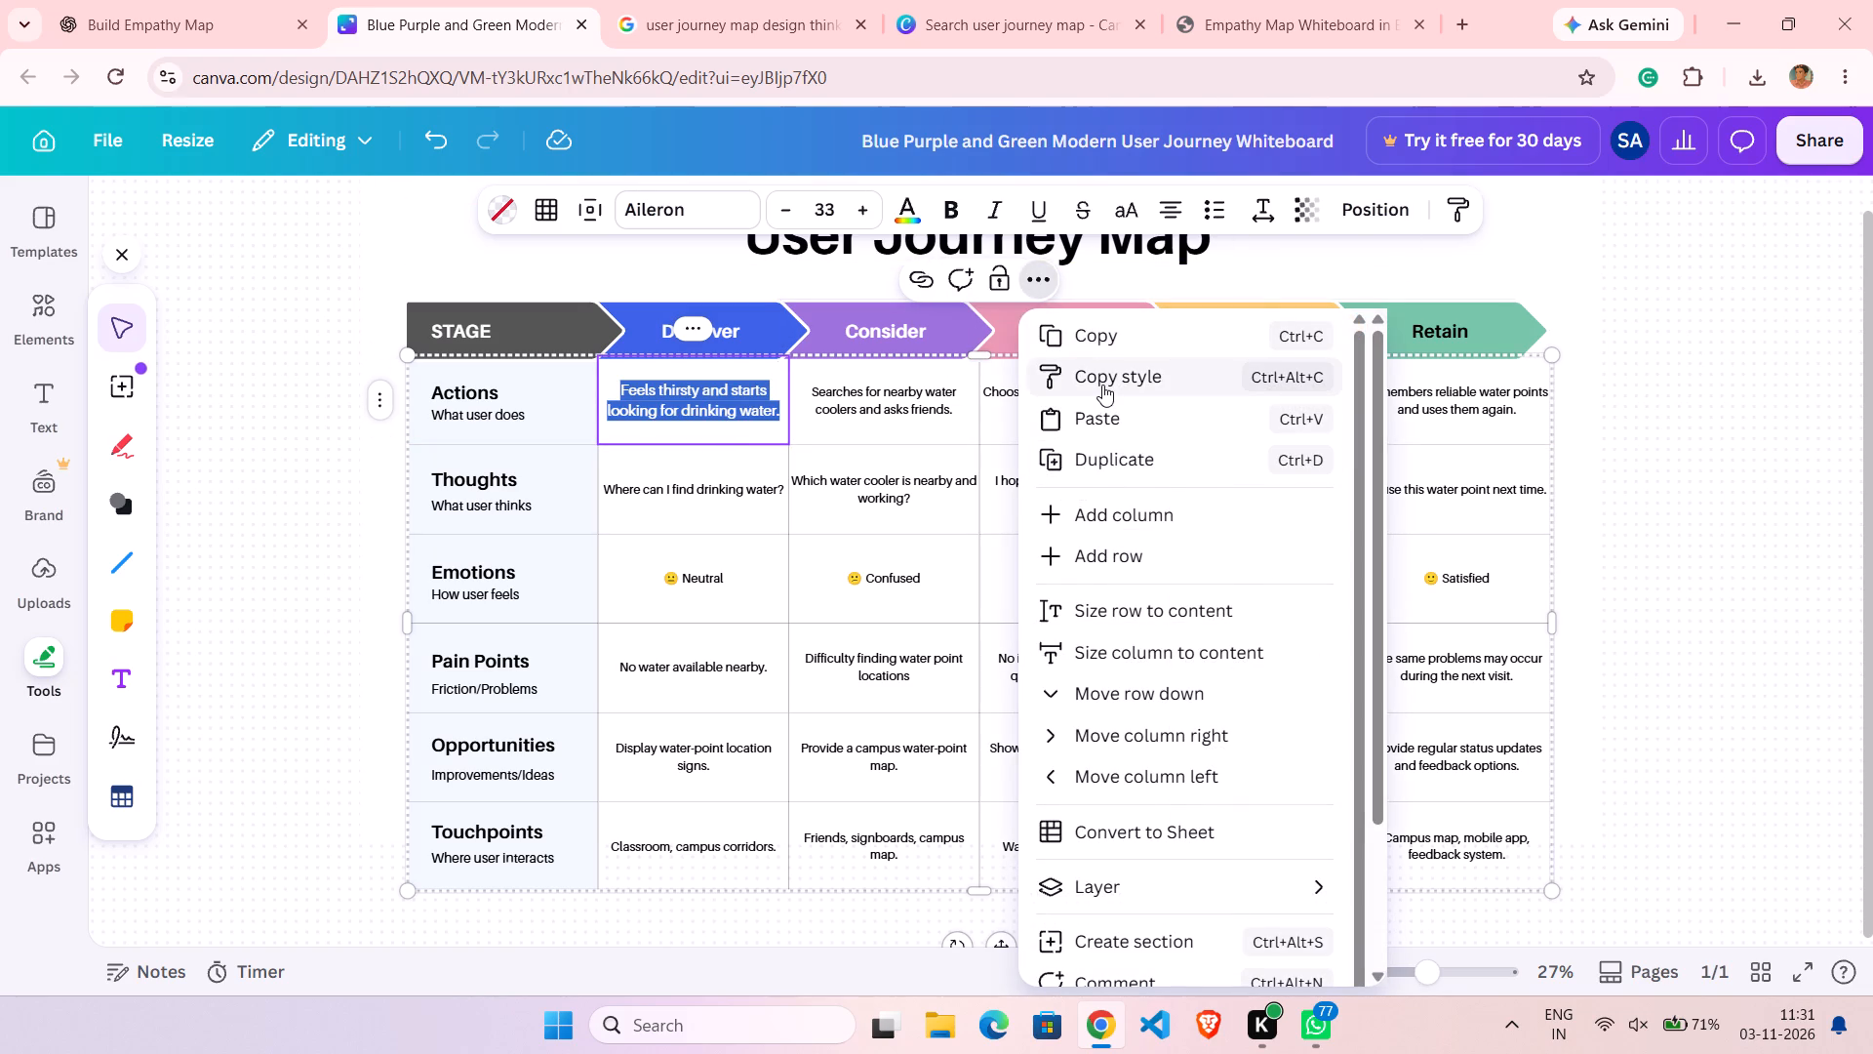
{"action": "left_click", "coordinate": [1102, 385]}
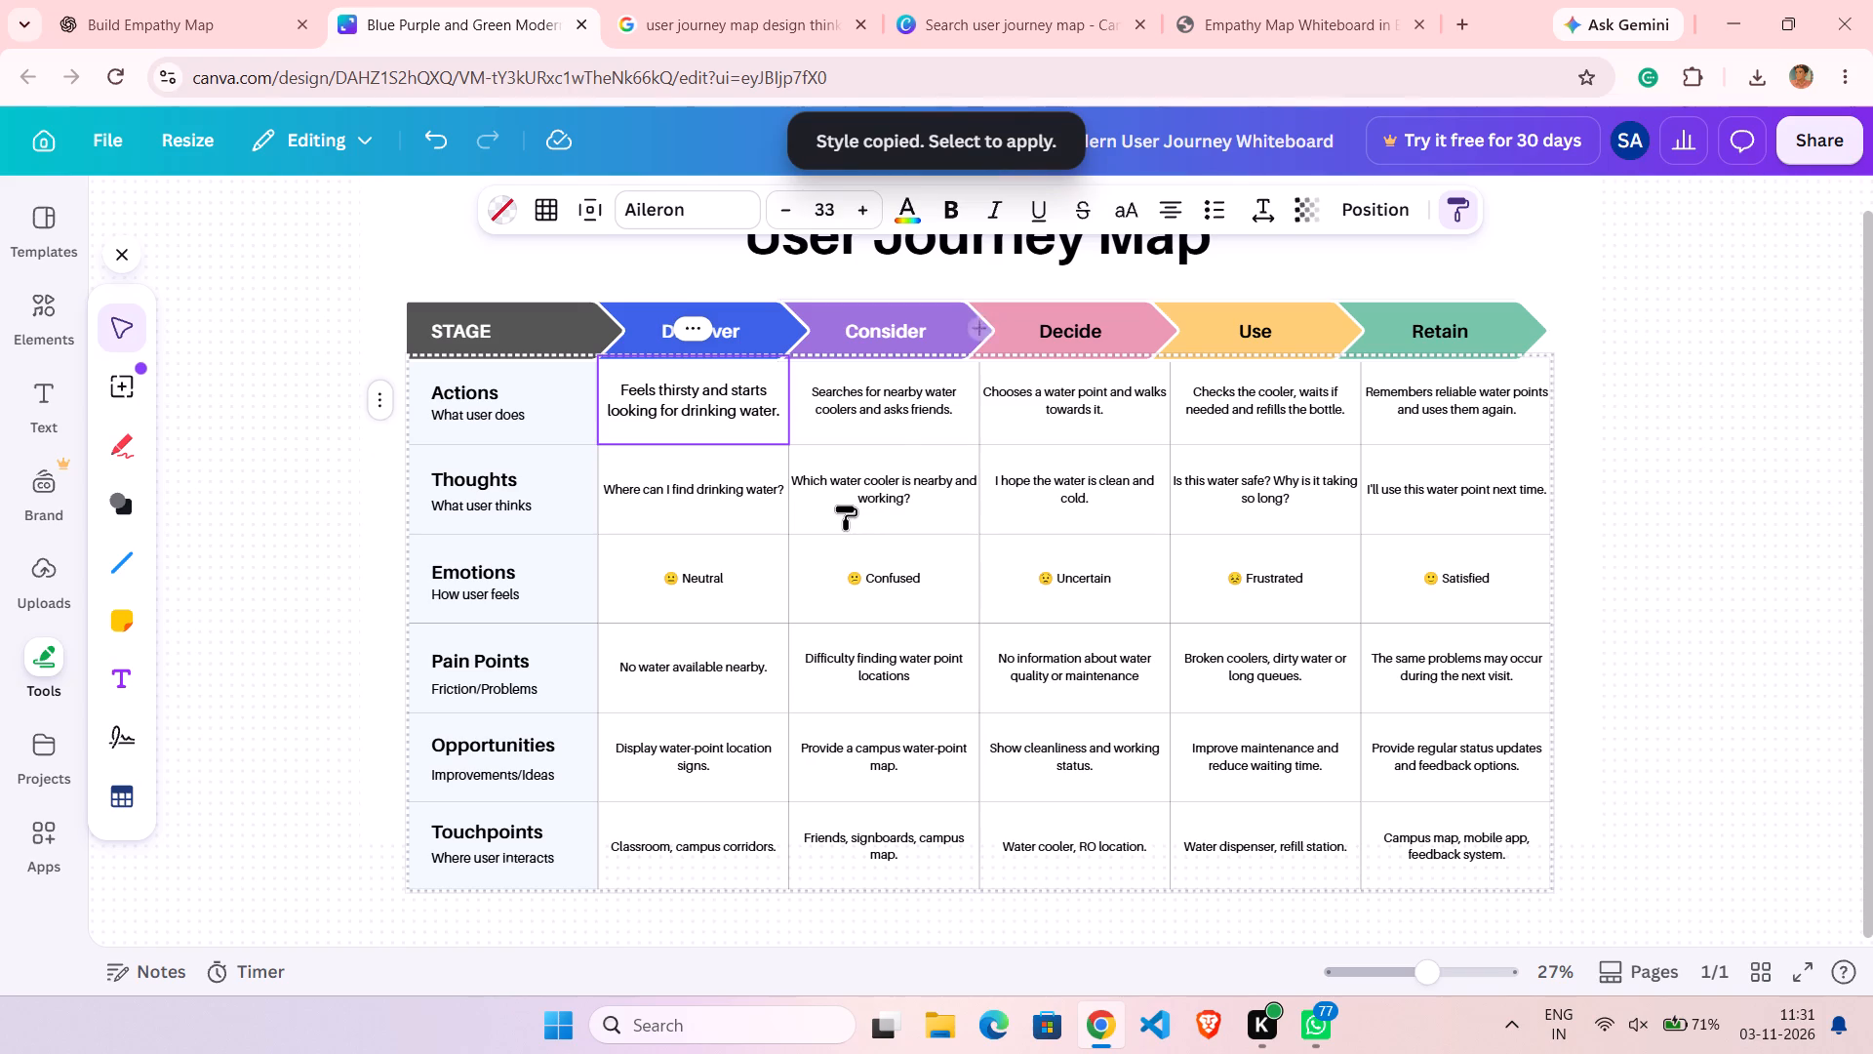
{"action": "left_click", "coordinate": [917, 417], "text": "shift"}
{"action": "left_click", "coordinate": [1028, 401], "text": "shift"}
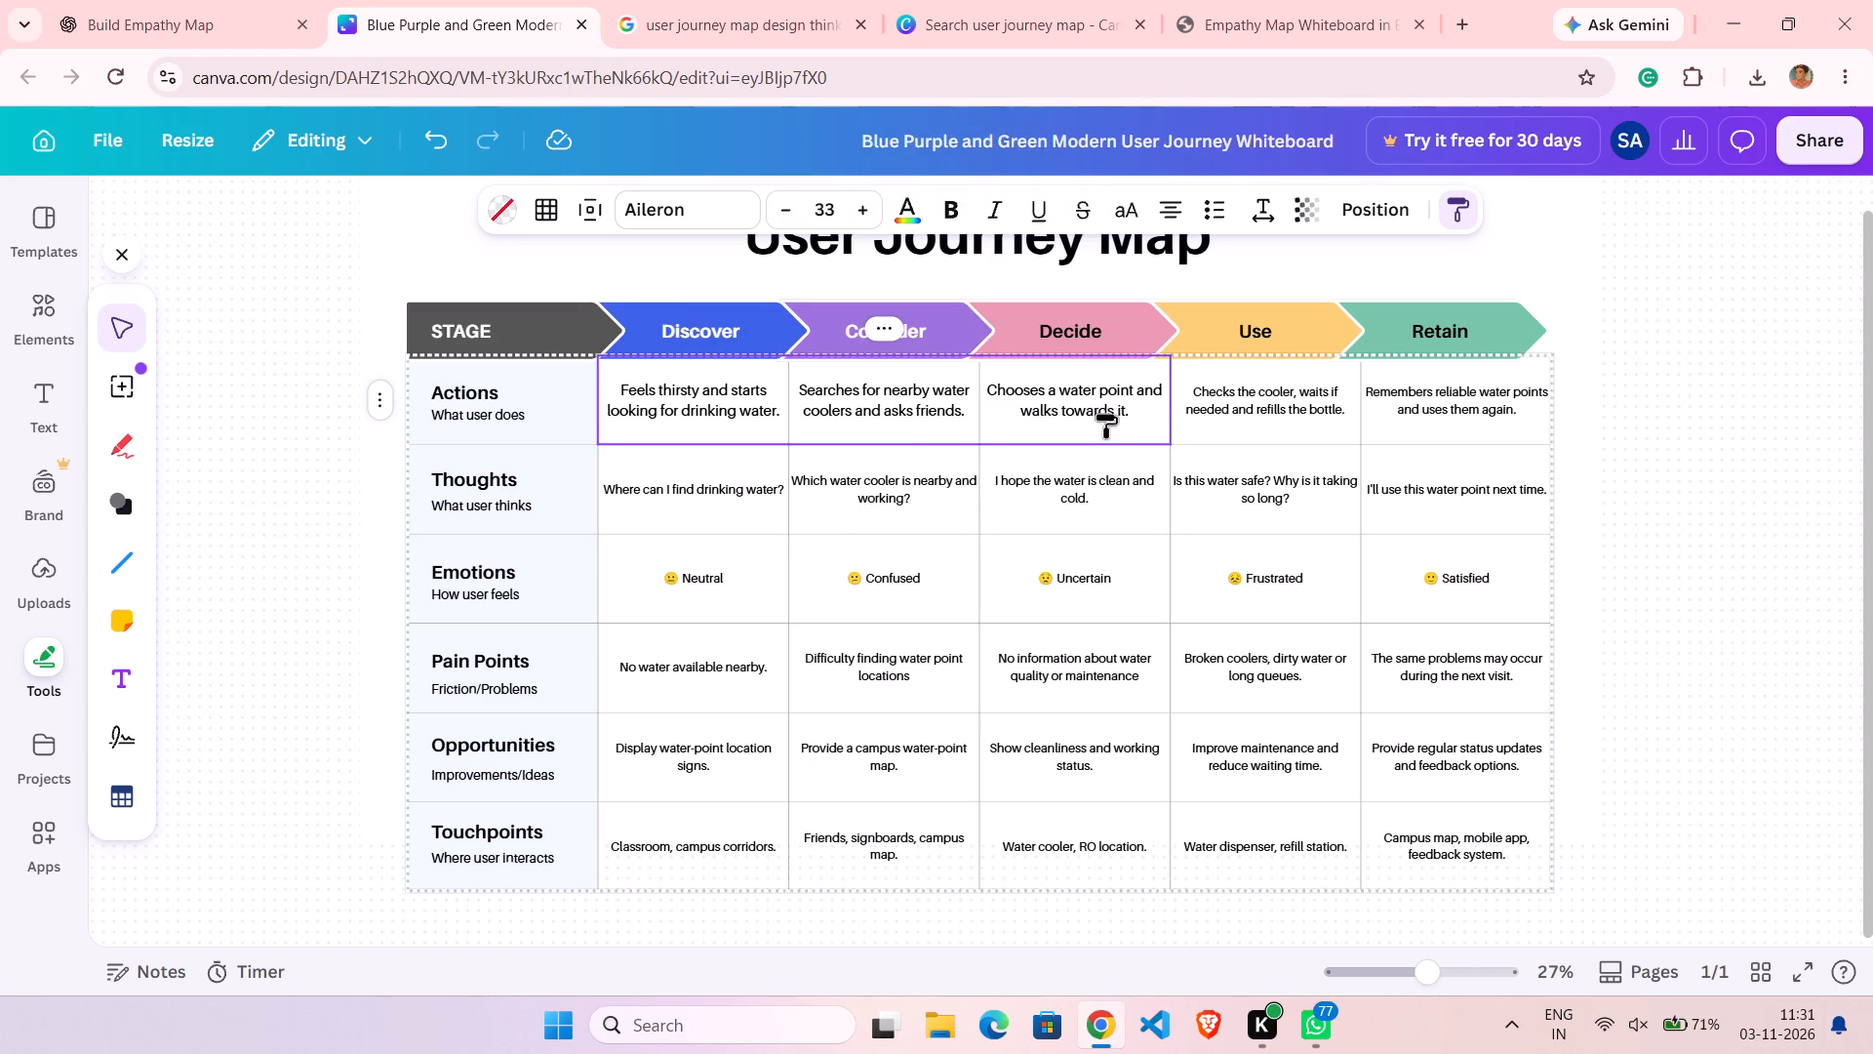
{"action": "left_click", "coordinate": [1208, 410], "text": "shift"}
{"action": "left_click", "coordinate": [1424, 412], "text": "shift"}
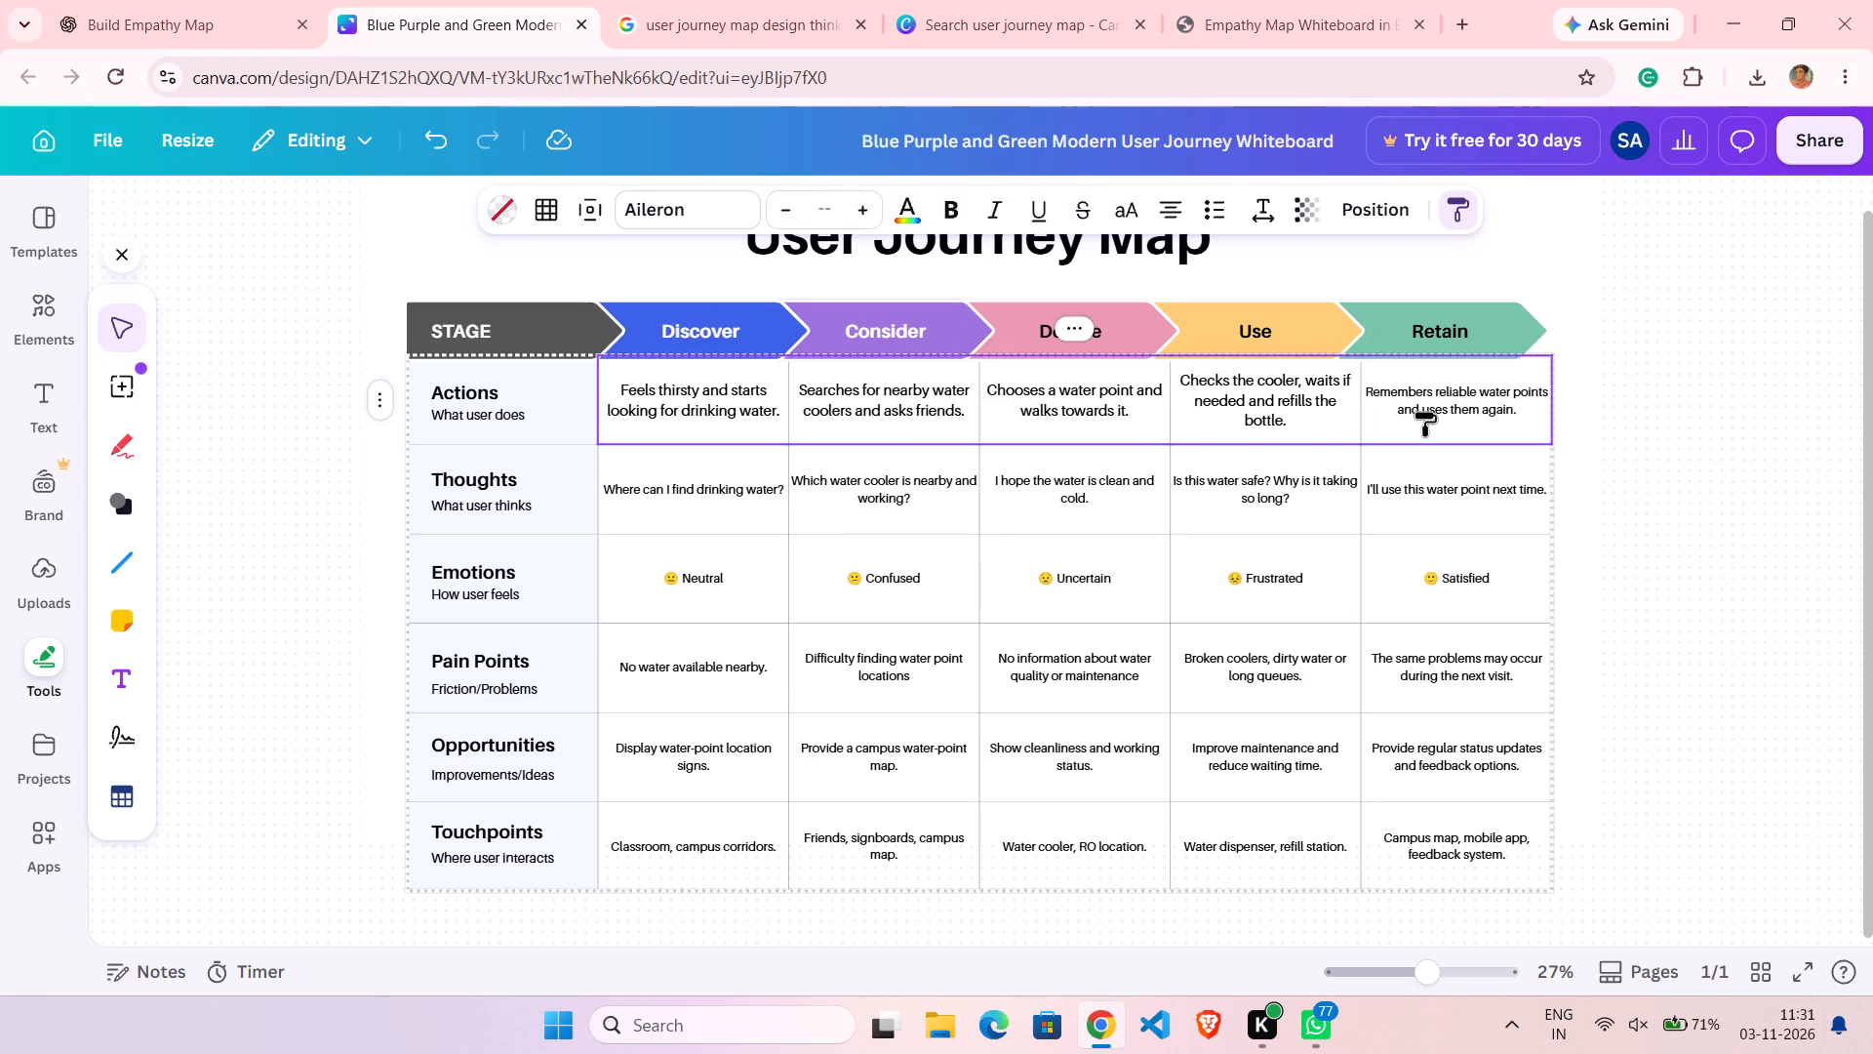
Apply the copied text style to all five cells of the Thoughts row, from Discover to Retain.
{"action": "left_click", "coordinate": [762, 511], "text": "shift"}
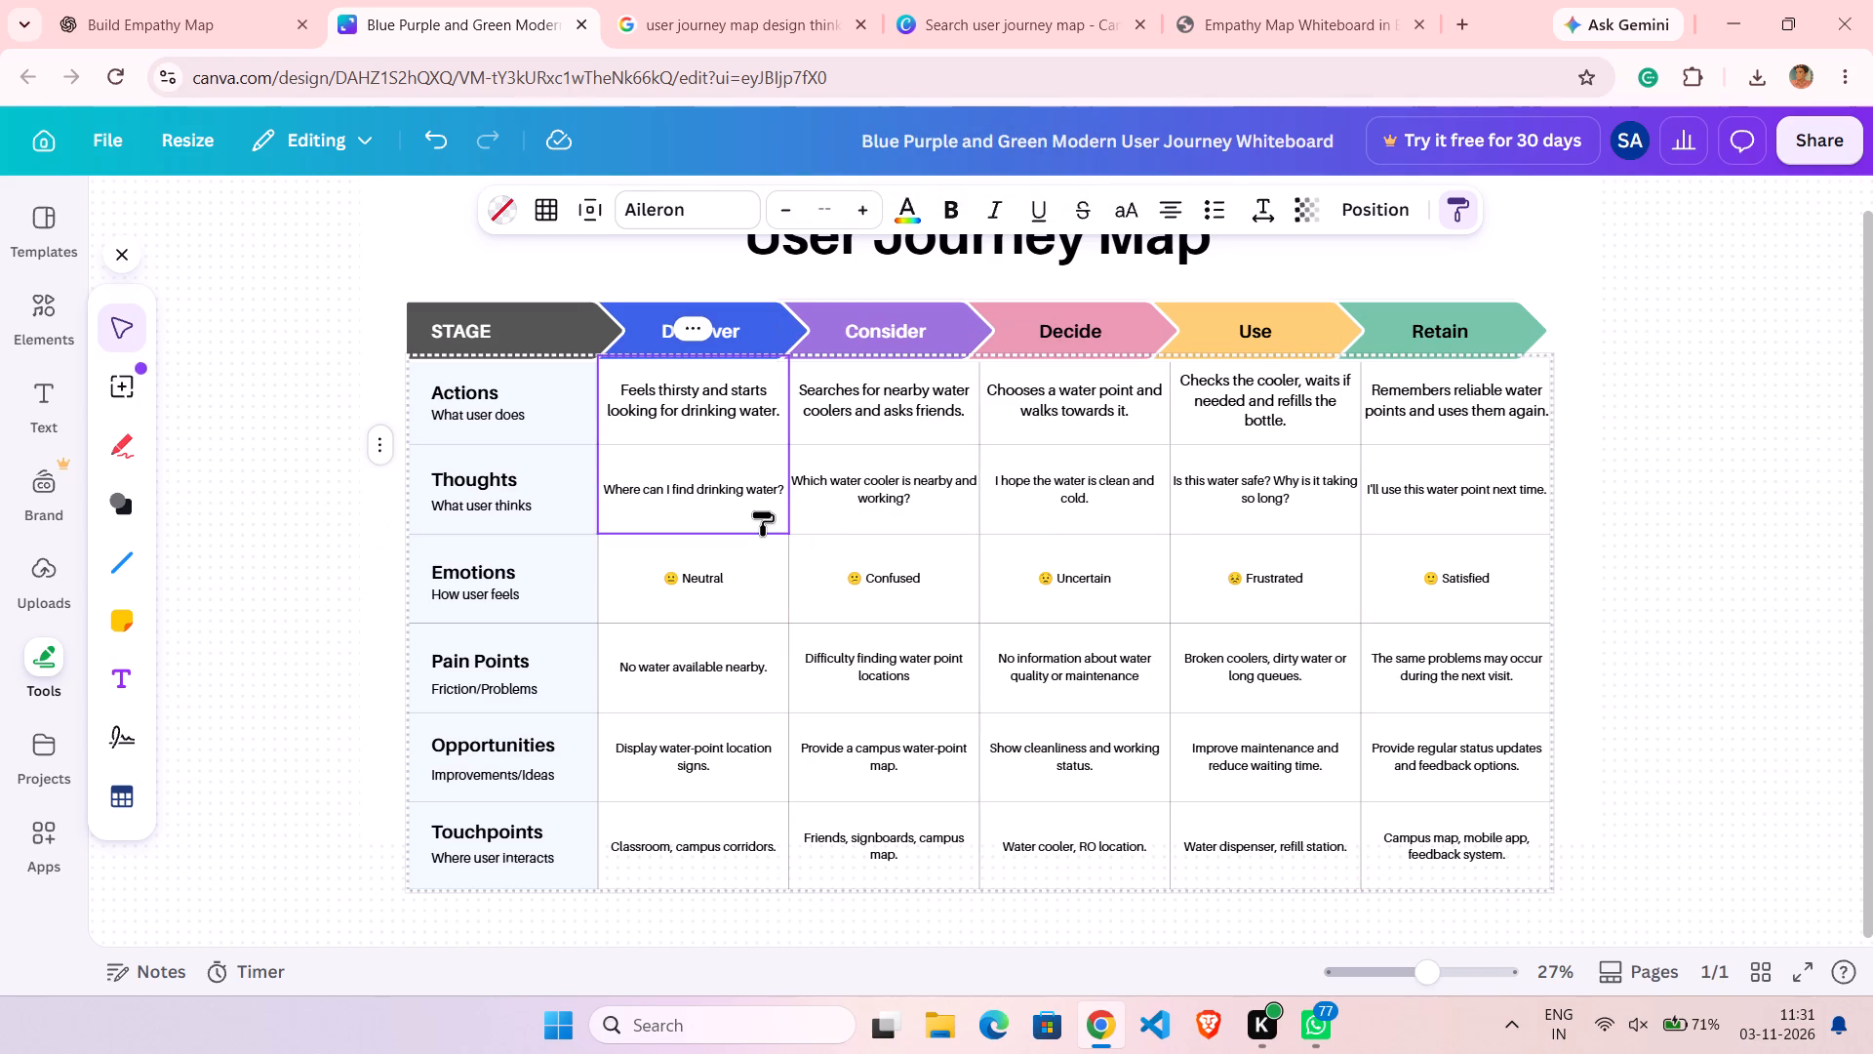
{"action": "left_click", "coordinate": [849, 493], "text": "shift"}
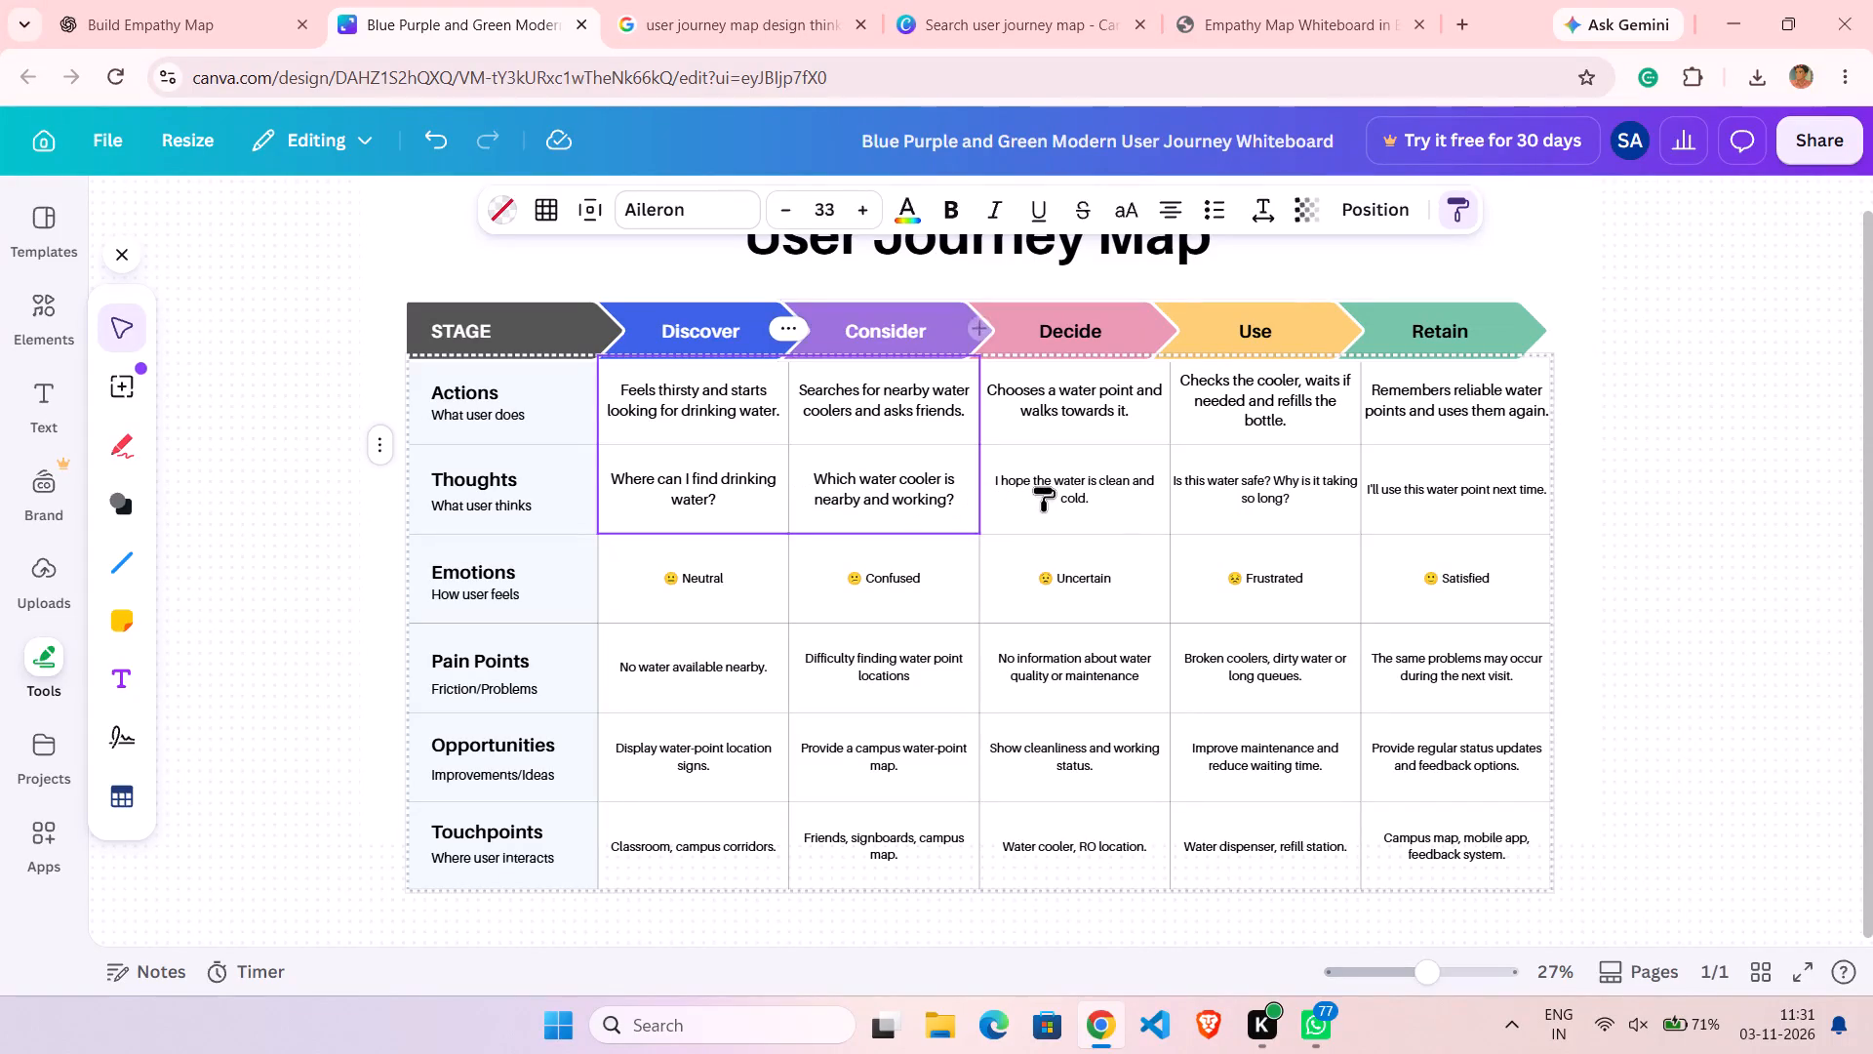
{"action": "left_click", "coordinate": [1046, 487], "text": "shift"}
{"action": "left_click", "coordinate": [1255, 492], "text": "shift"}
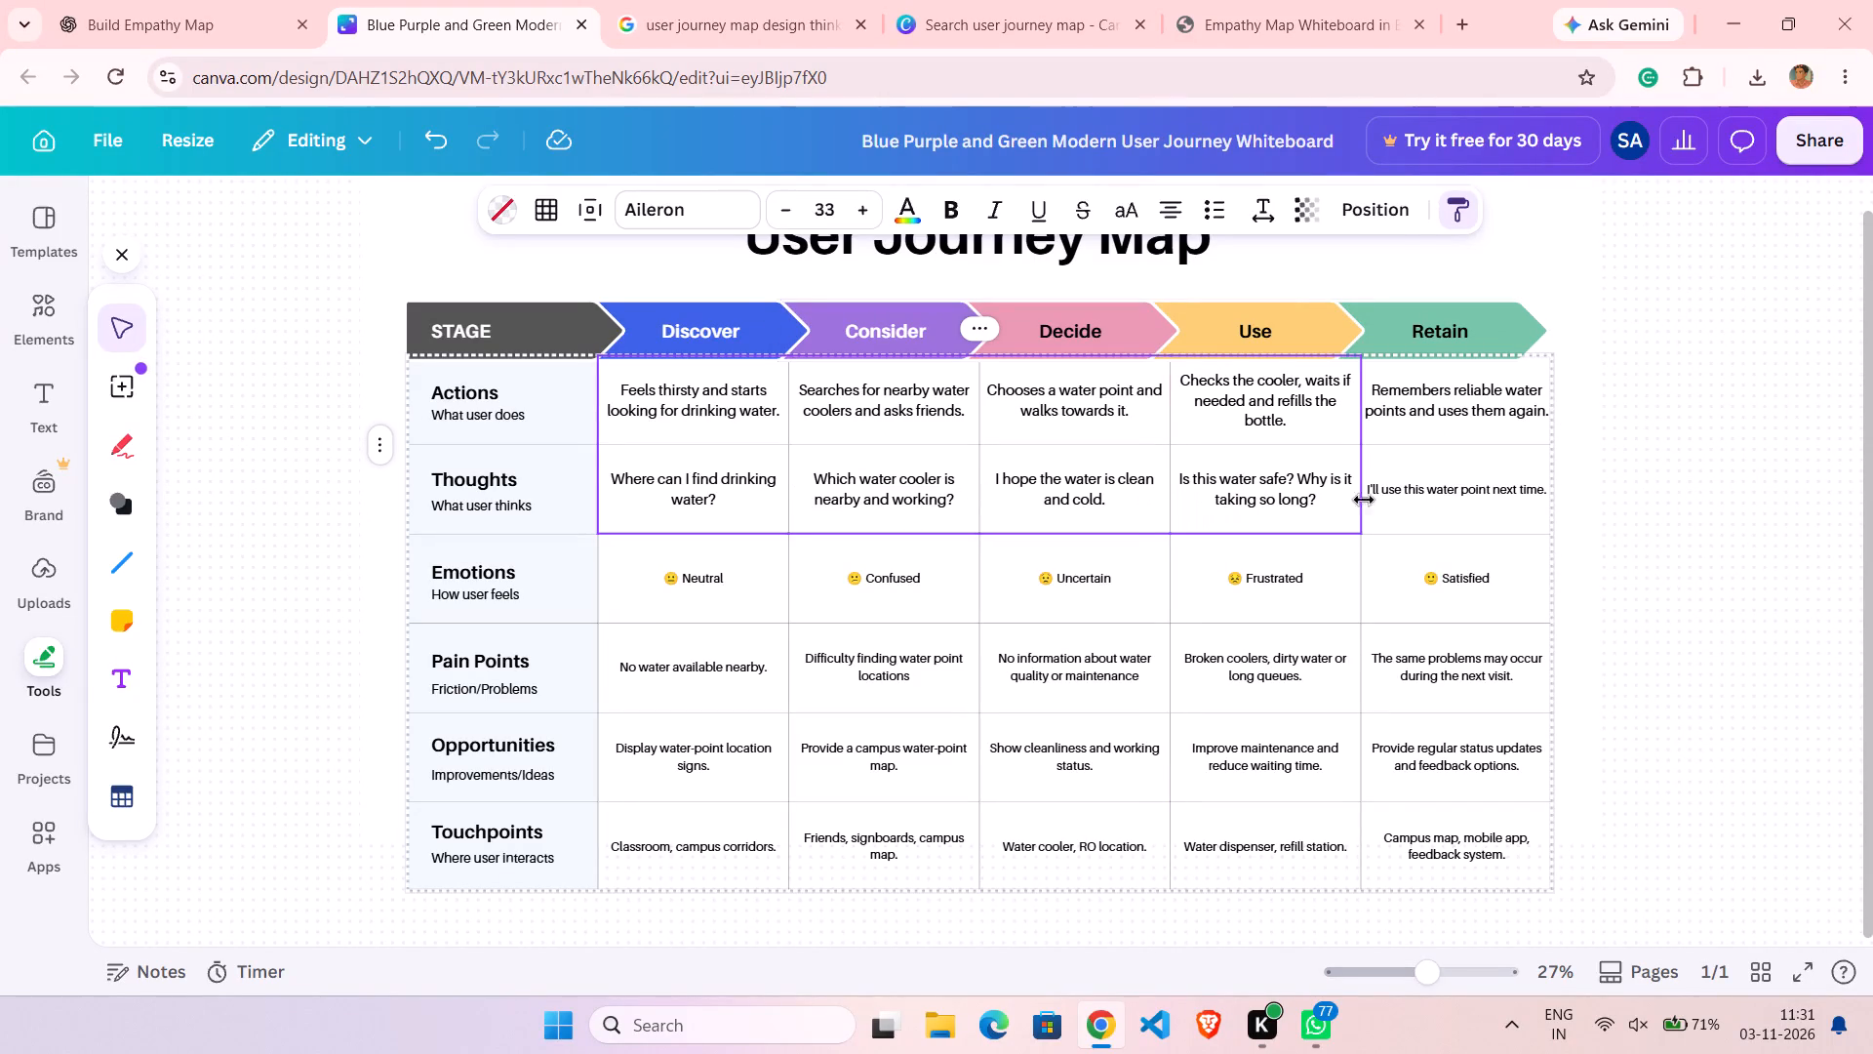
{"action": "left_click", "coordinate": [1427, 501], "text": "shift"}
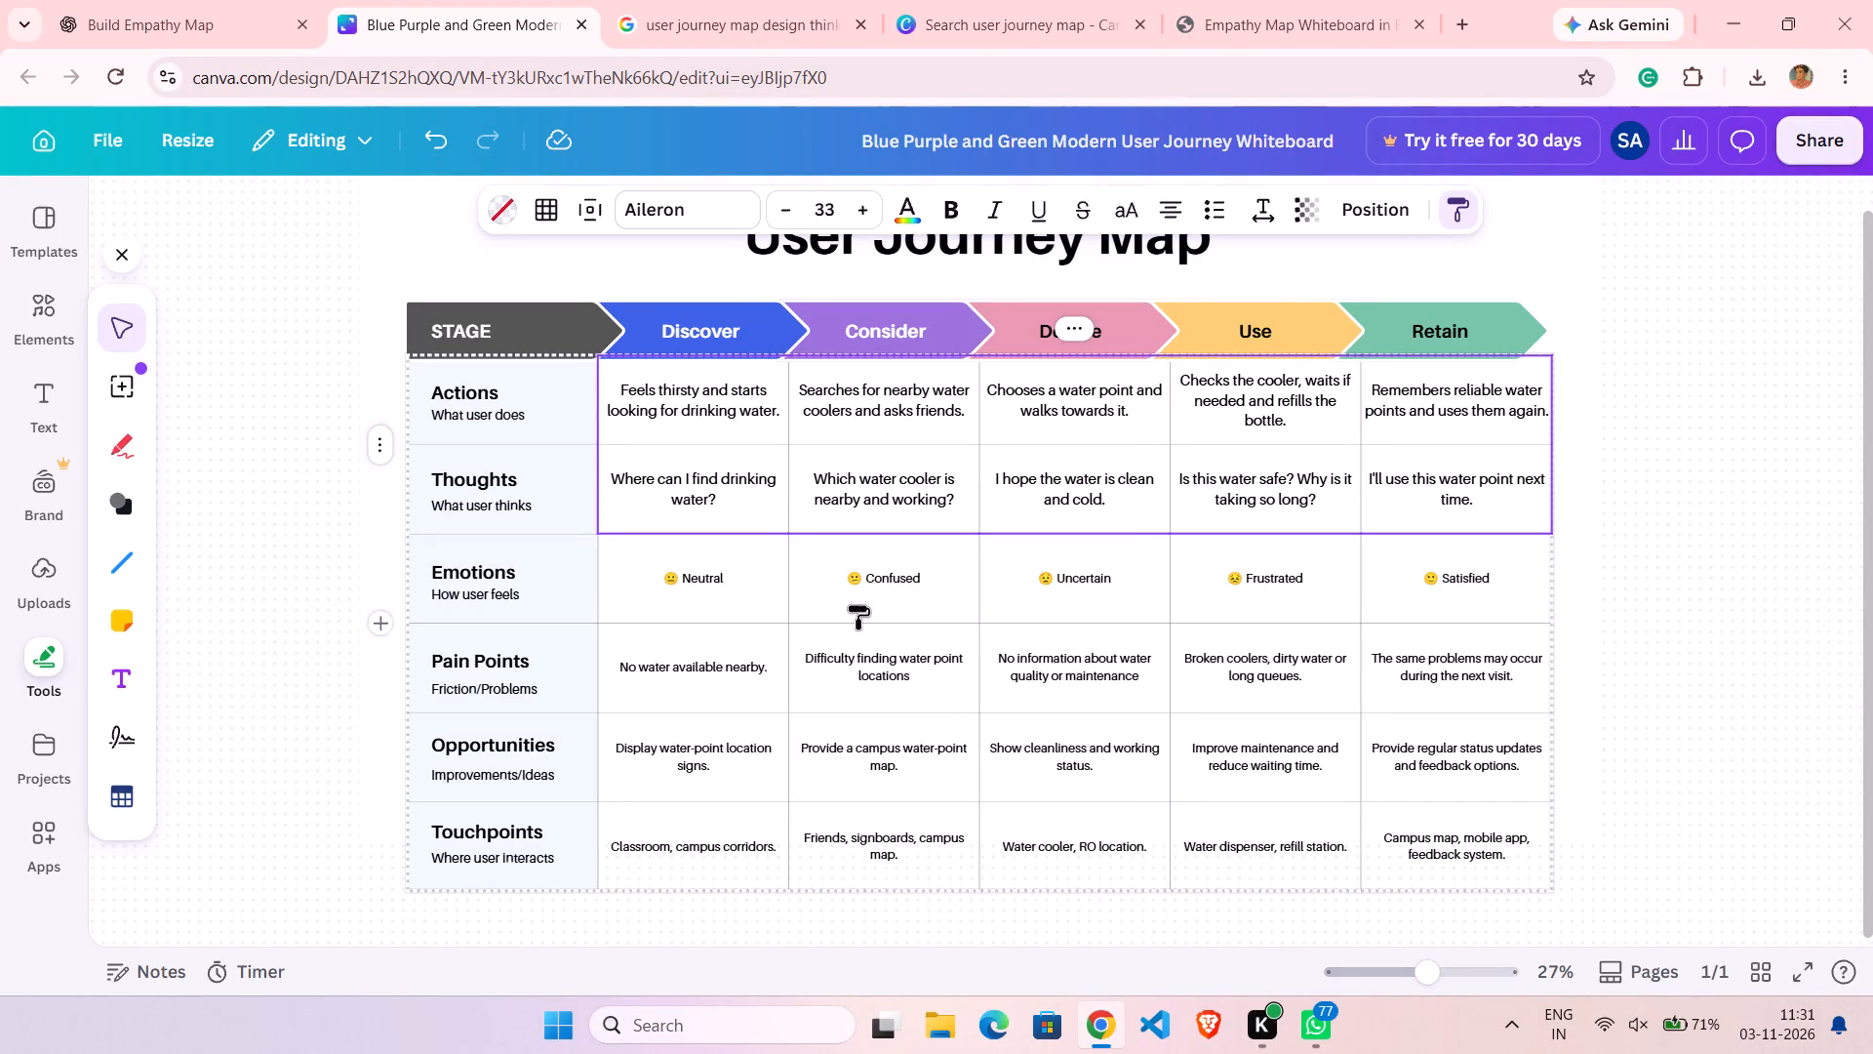
Apply the copied text style to all five cells of the Emotions row, from Discover to Retain.
{"action": "left_click", "coordinate": [753, 582], "text": "shift"}
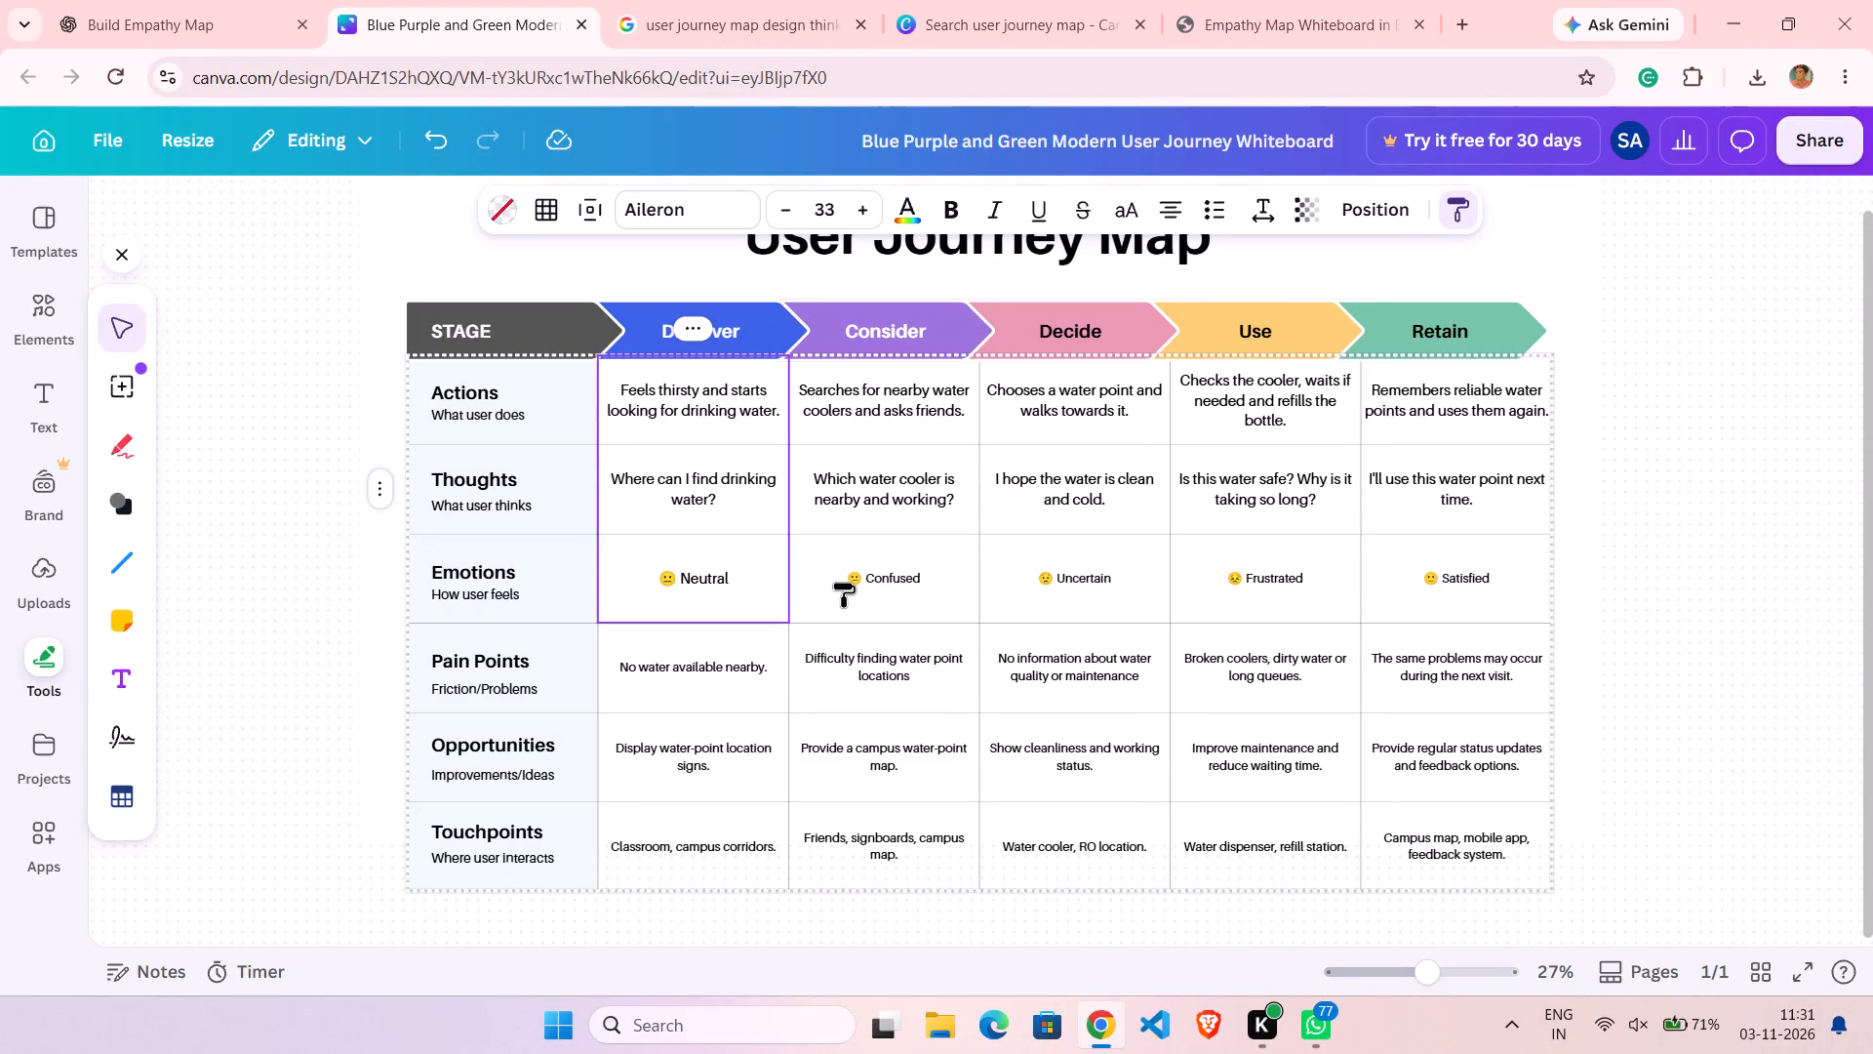
{"action": "left_click", "coordinate": [843, 583], "text": "shift"}
{"action": "left_click", "coordinate": [1065, 599], "text": "shift"}
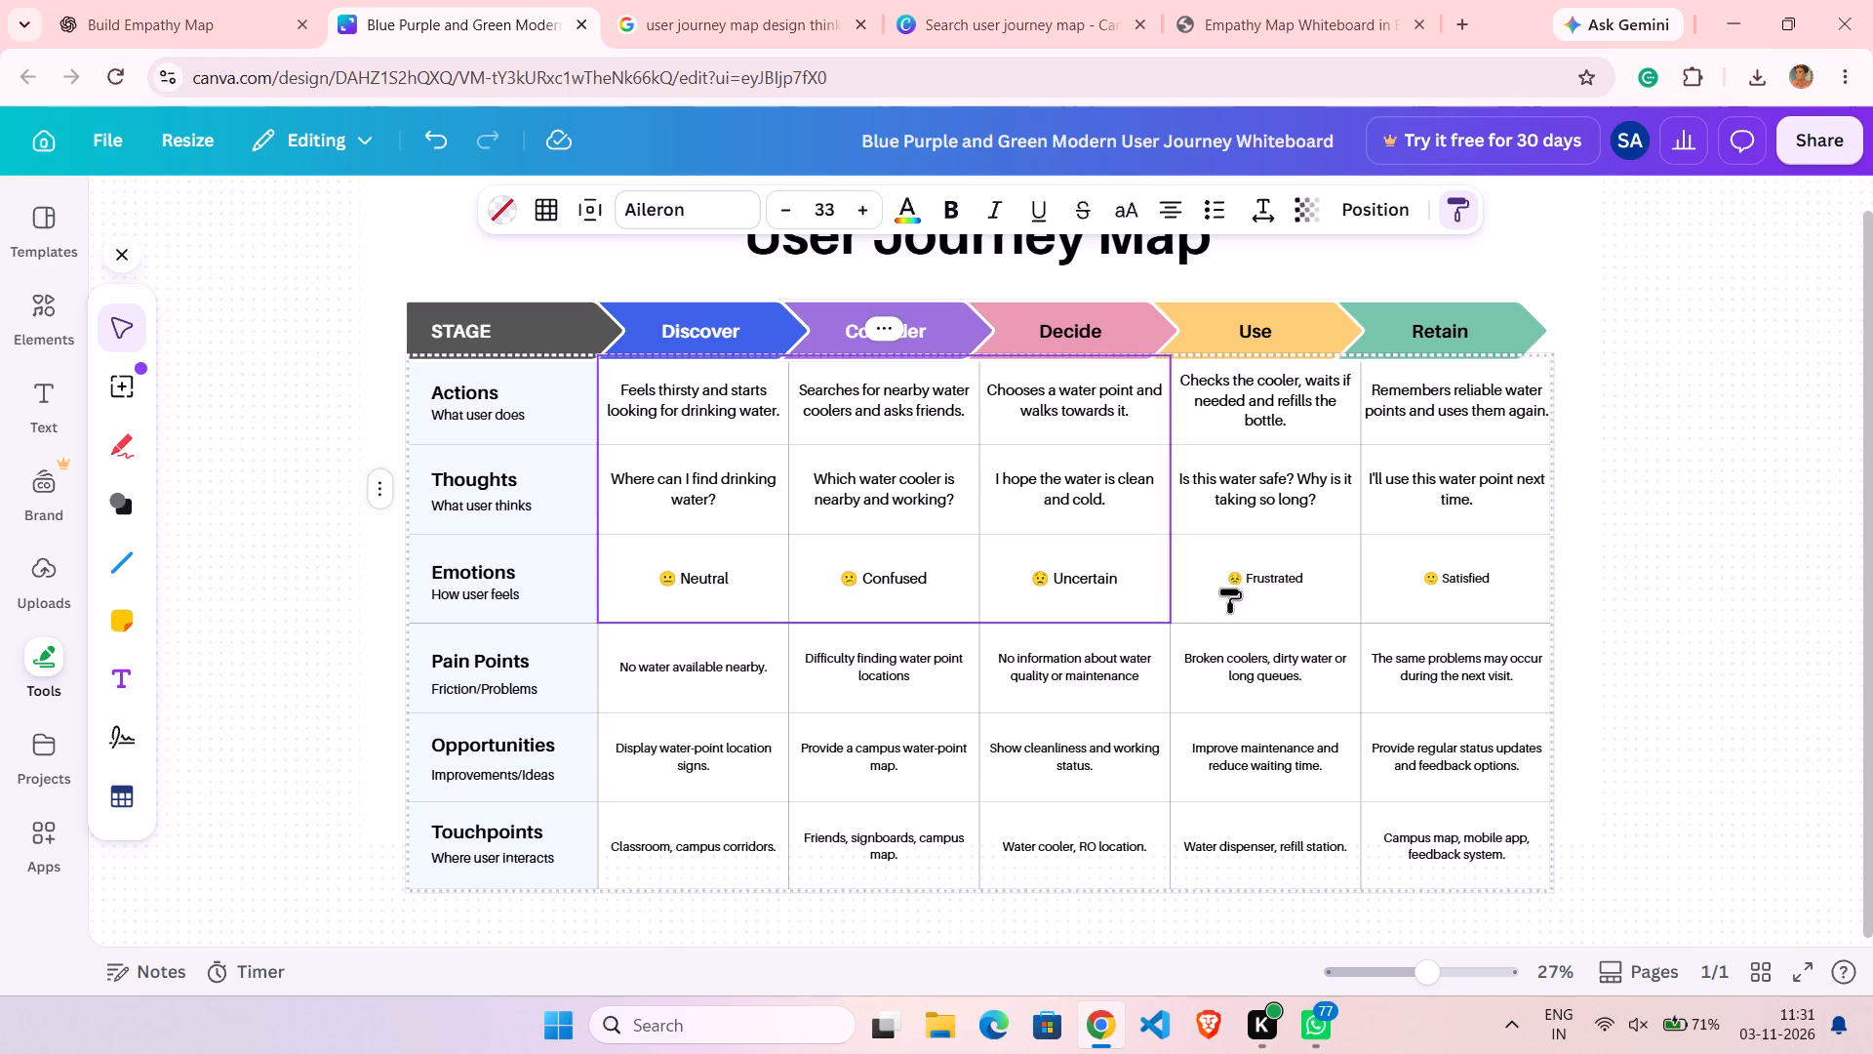
{"action": "left_click", "coordinate": [1233, 587], "text": "shift"}
{"action": "left_click", "coordinate": [1414, 581], "text": "shift"}
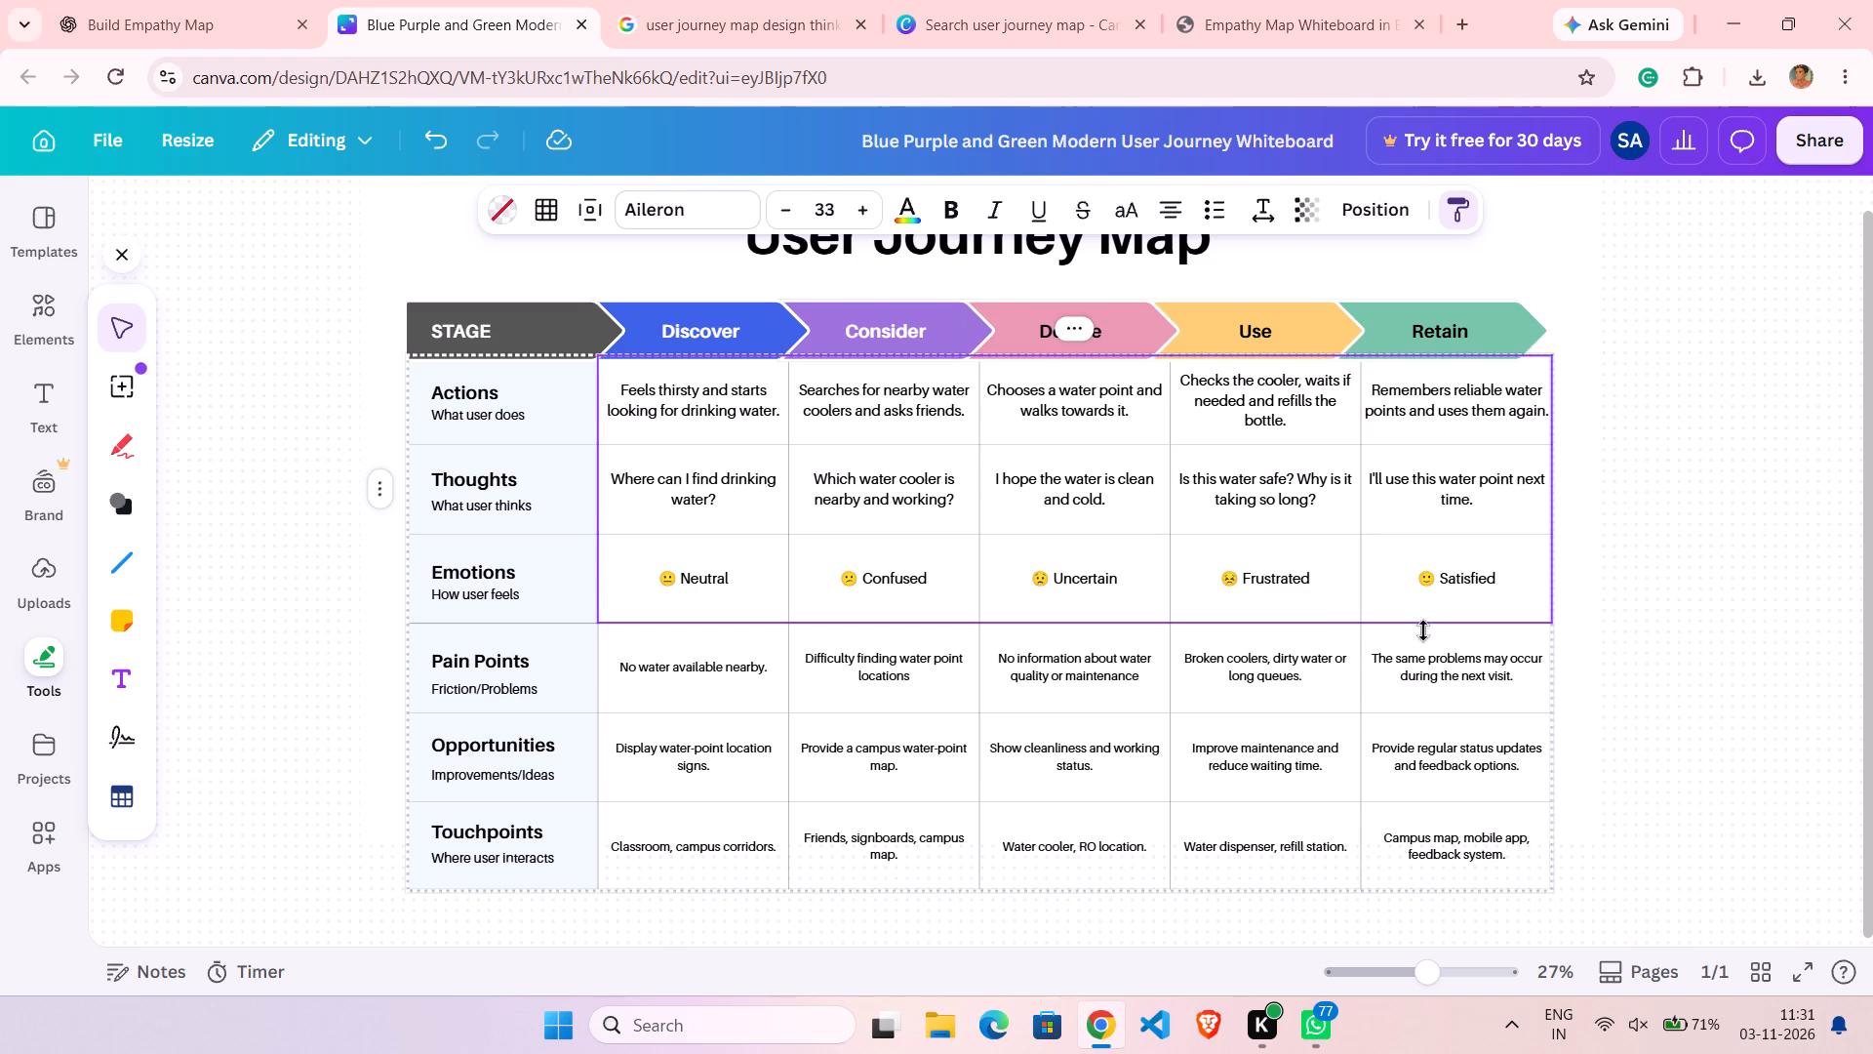
Apply the copied text style to all five cells of the Pain Points row, from Discover to Retain.
{"action": "left_click", "coordinate": [1425, 644], "text": "shift"}
{"action": "left_click", "coordinate": [1267, 656], "text": "shift"}
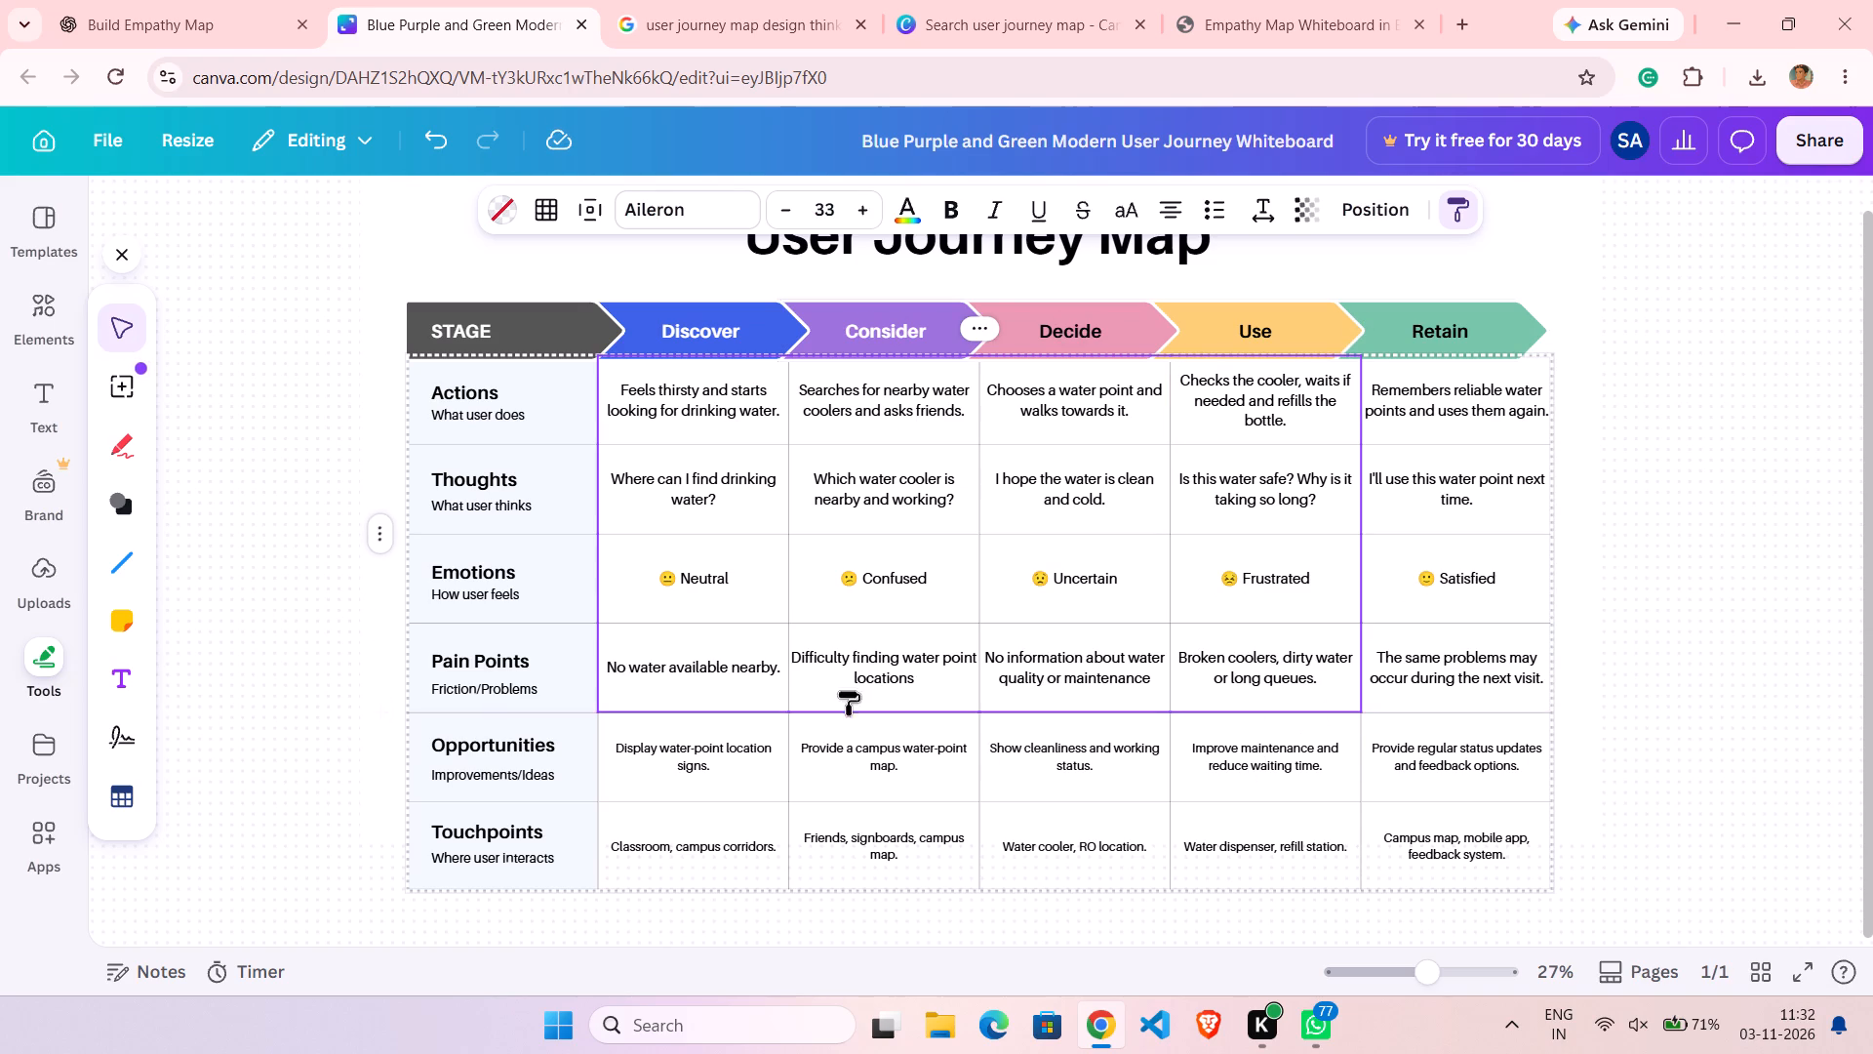
{"action": "left_click", "coordinate": [688, 653], "text": "shift"}
{"action": "left_click", "coordinate": [826, 669], "text": "shift"}
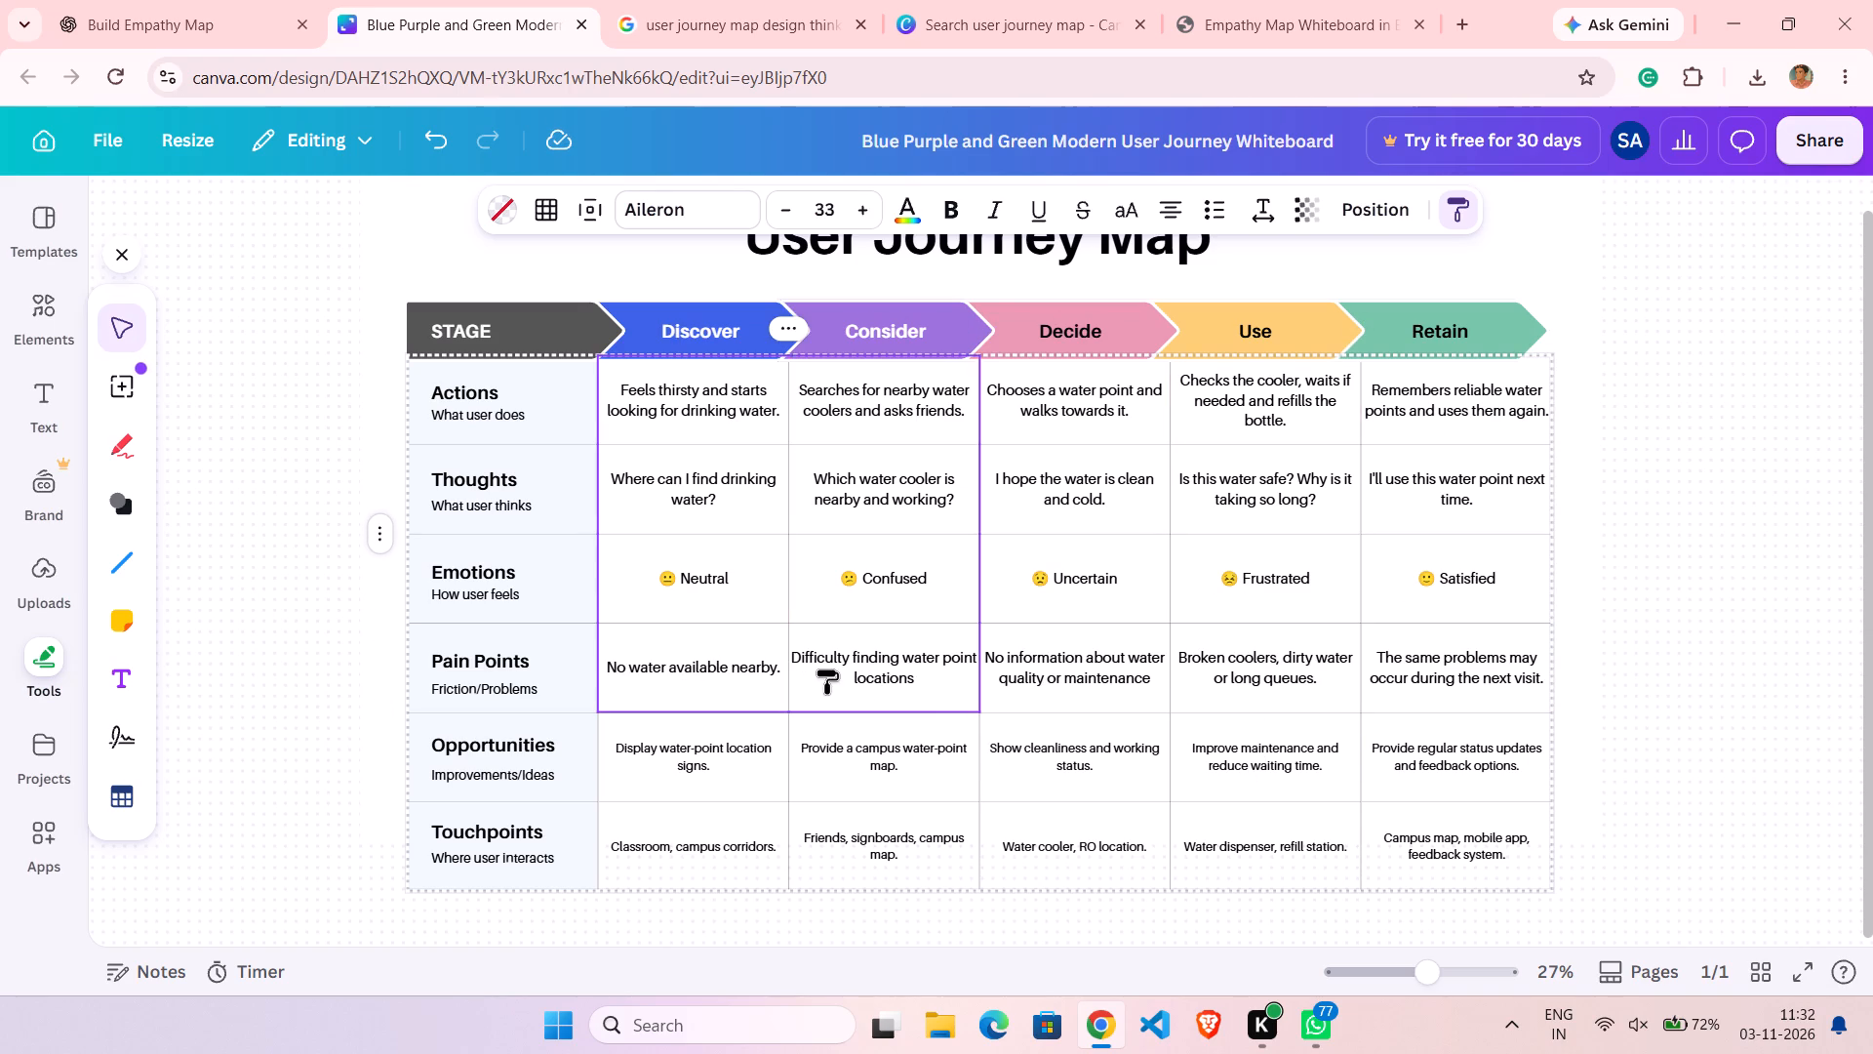
{"action": "left_click", "coordinate": [1022, 678], "text": "shift"}
{"action": "left_click", "coordinate": [1216, 680], "text": "shift"}
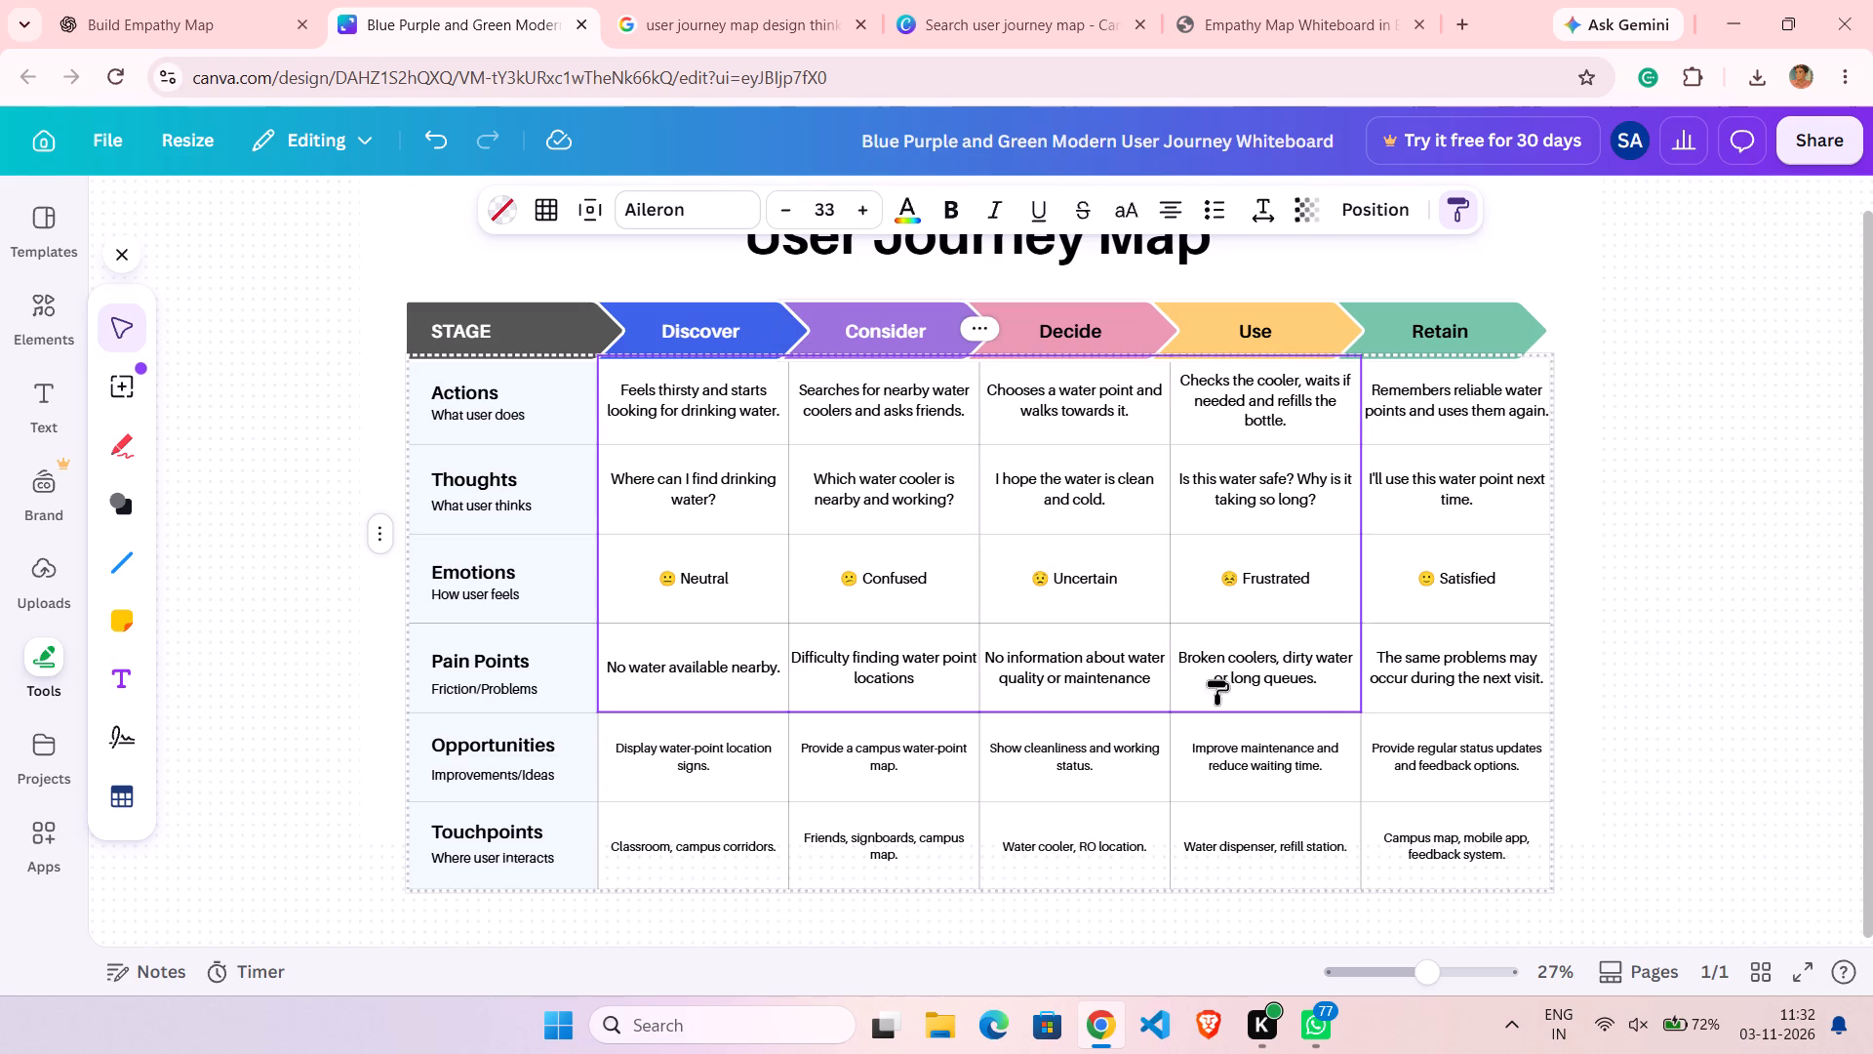
{"action": "left_click", "coordinate": [1389, 691], "text": "shift"}
Apply the copied text style to every Discover-to-Retain cell of the Opportunities and Touchpoints rows, and end style copying.
{"action": "left_click", "coordinate": [1394, 770], "text": "shift"}
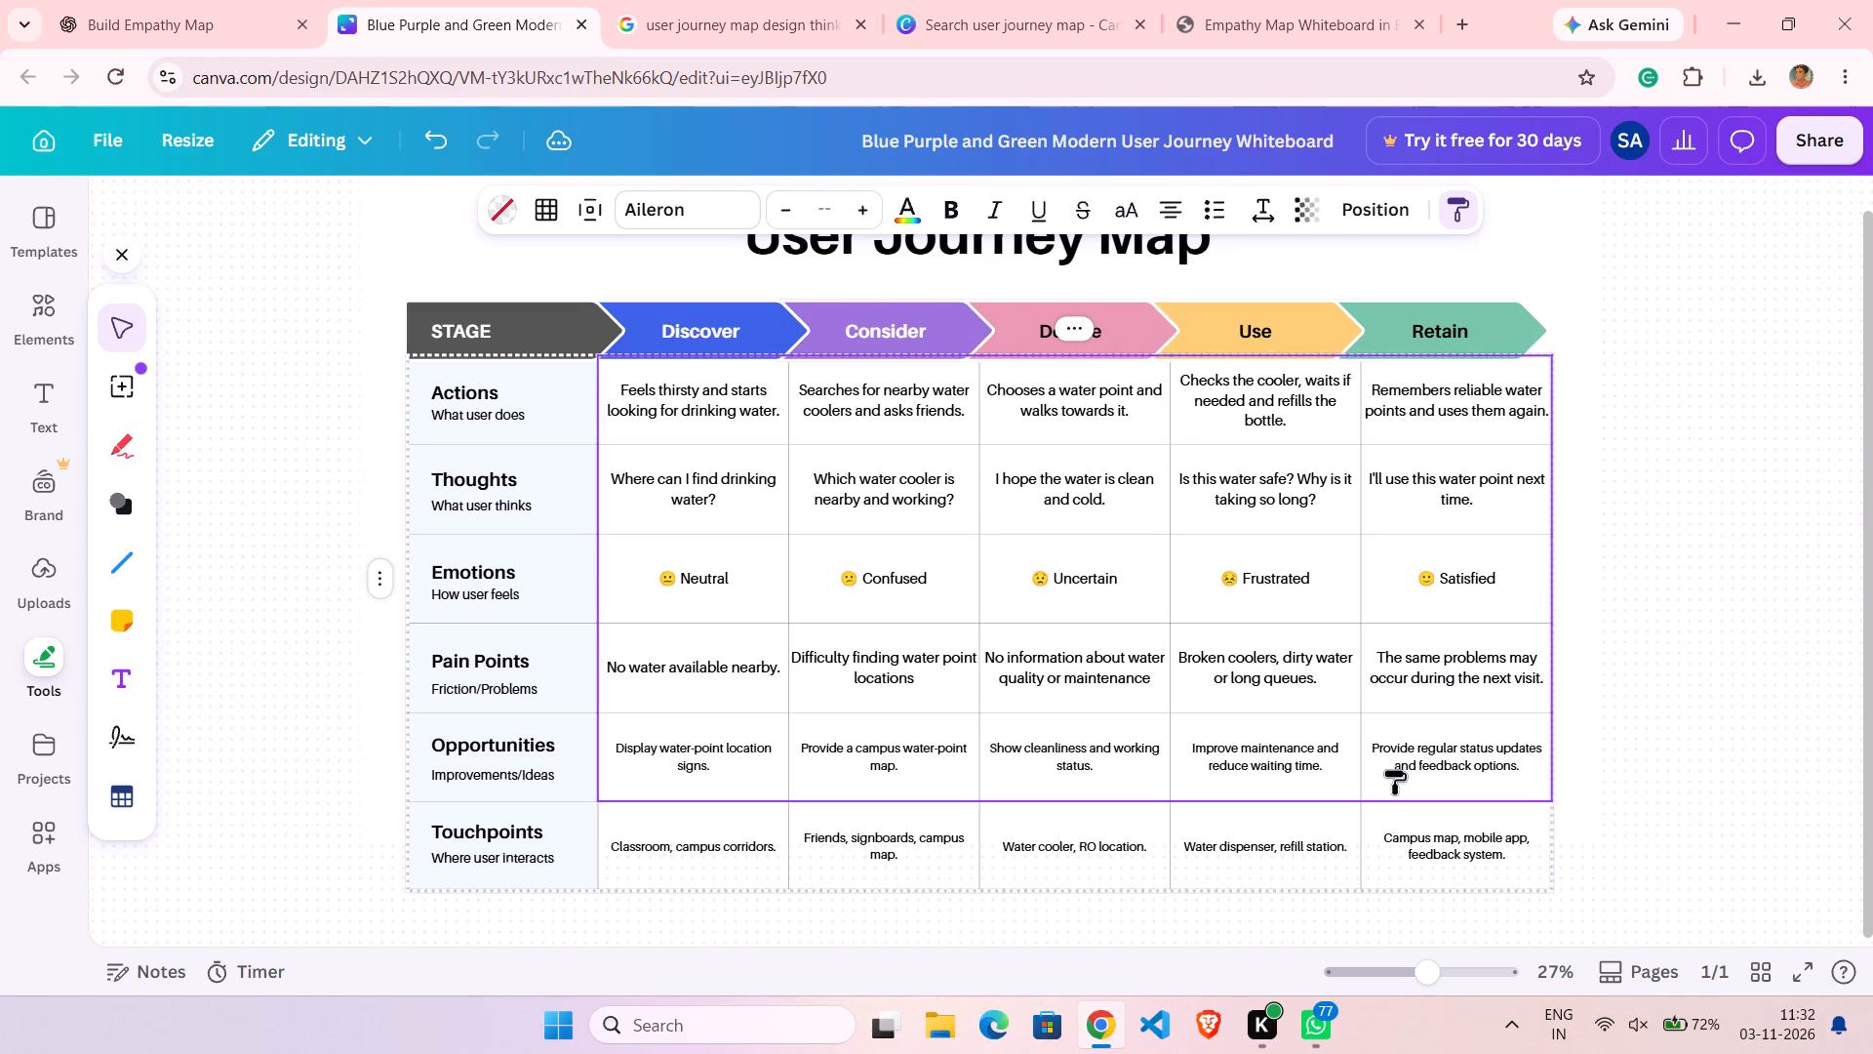
{"action": "left_click", "coordinate": [1292, 761], "text": "shift"}
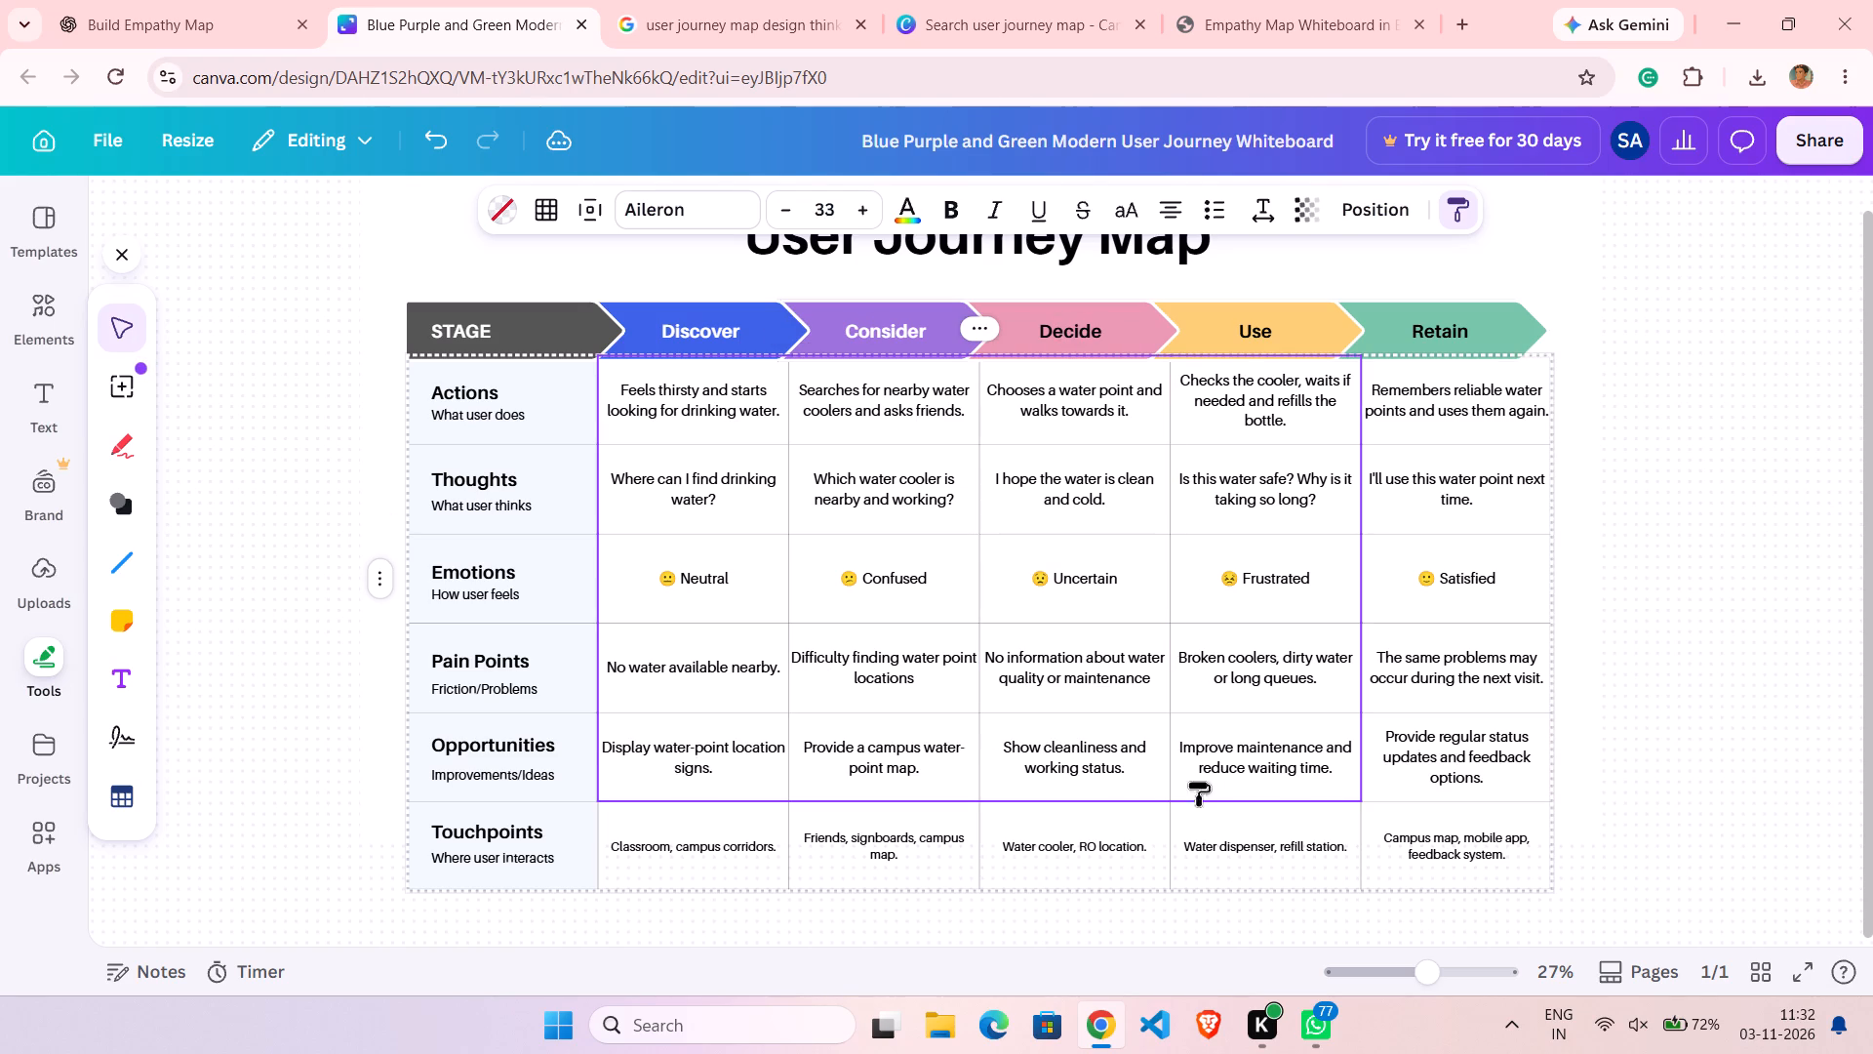
{"action": "left_click", "coordinate": [1388, 858], "text": "shift"}
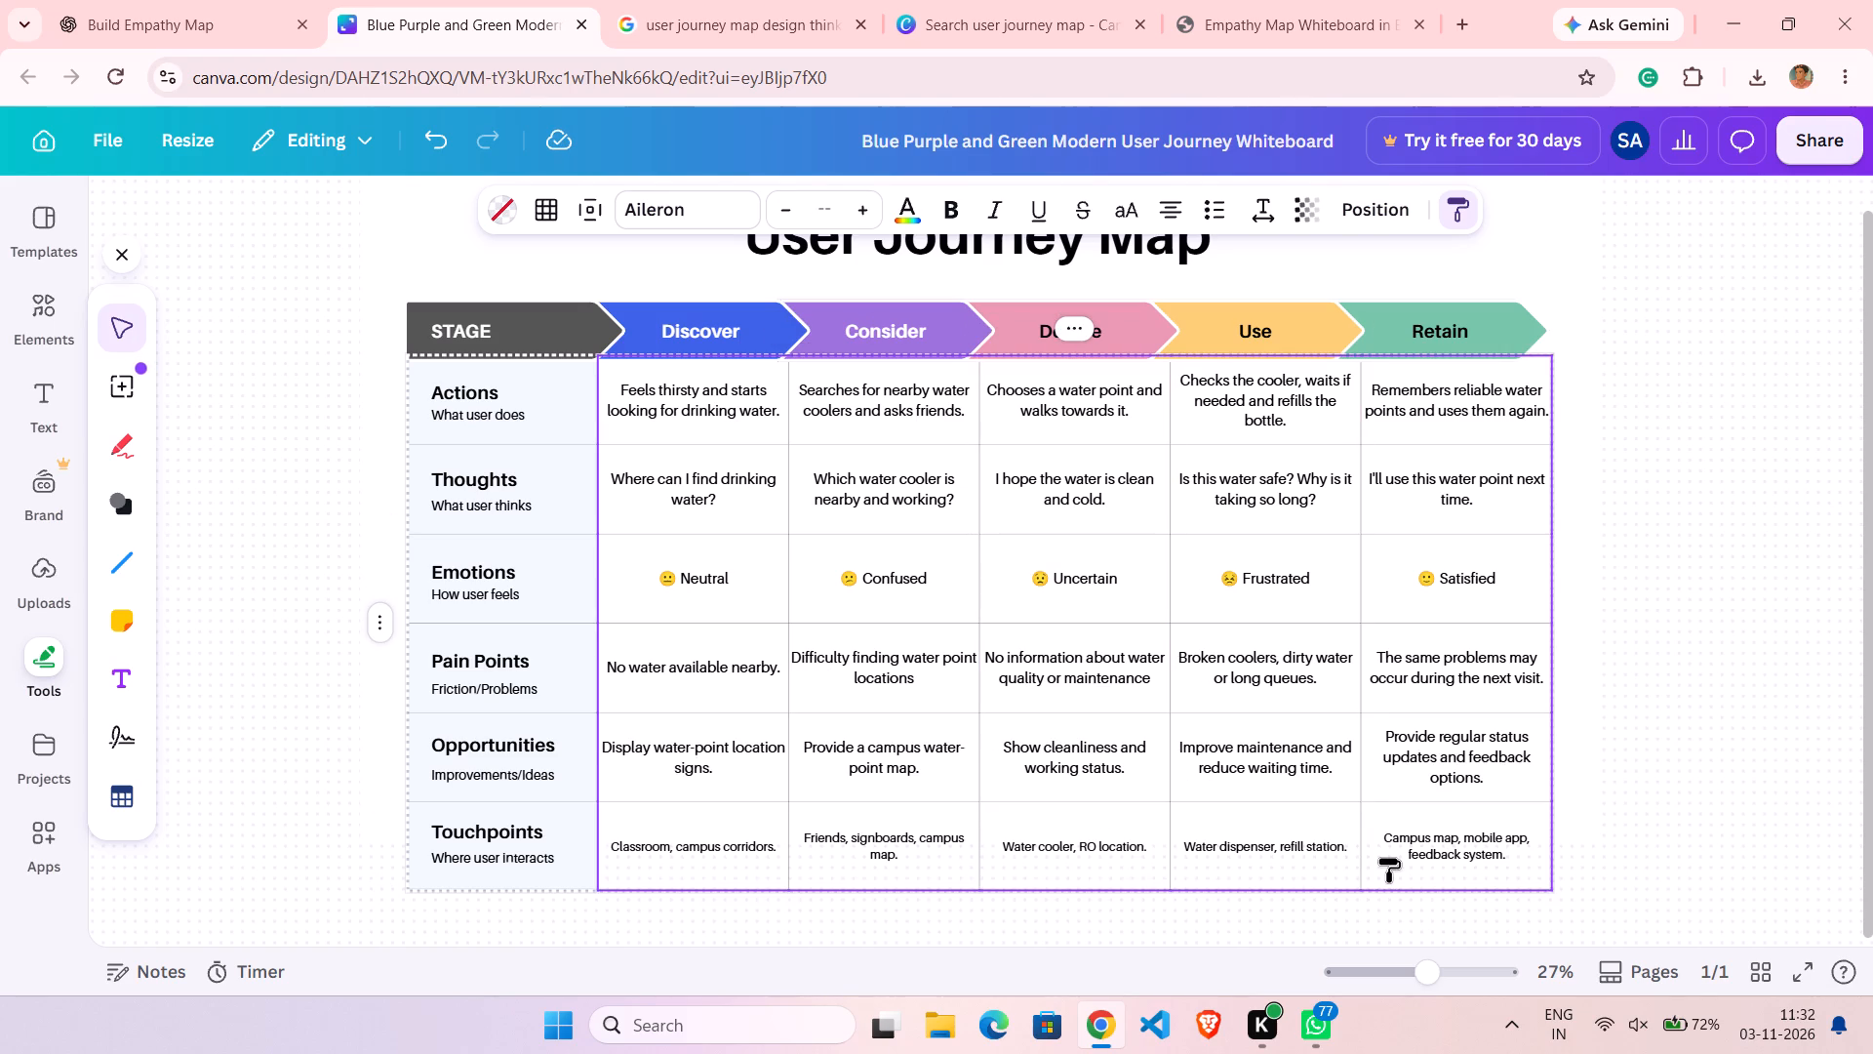
{"action": "left_click", "coordinate": [1694, 726]}
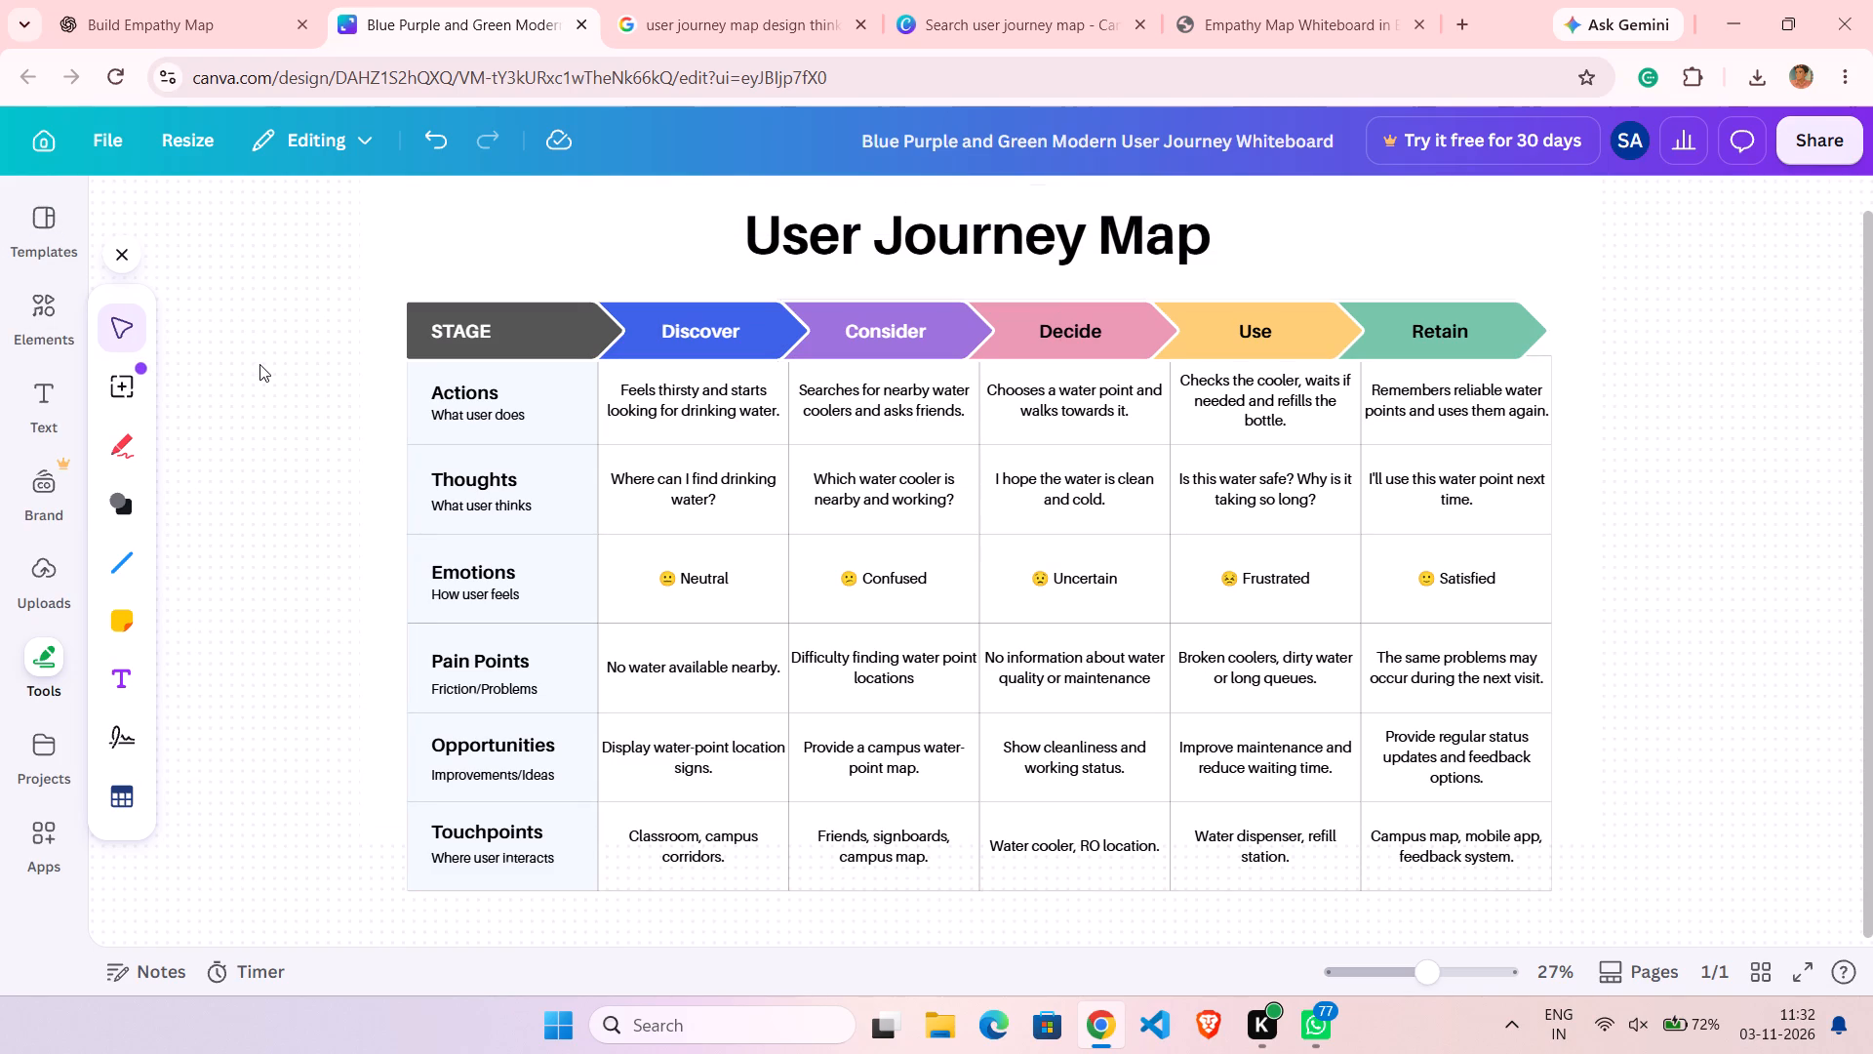
Capture a rectangular screen snip of the whole user journey map, from its title down to the Touchpoints row.
{"action": "key", "text": "shift+super+s"}
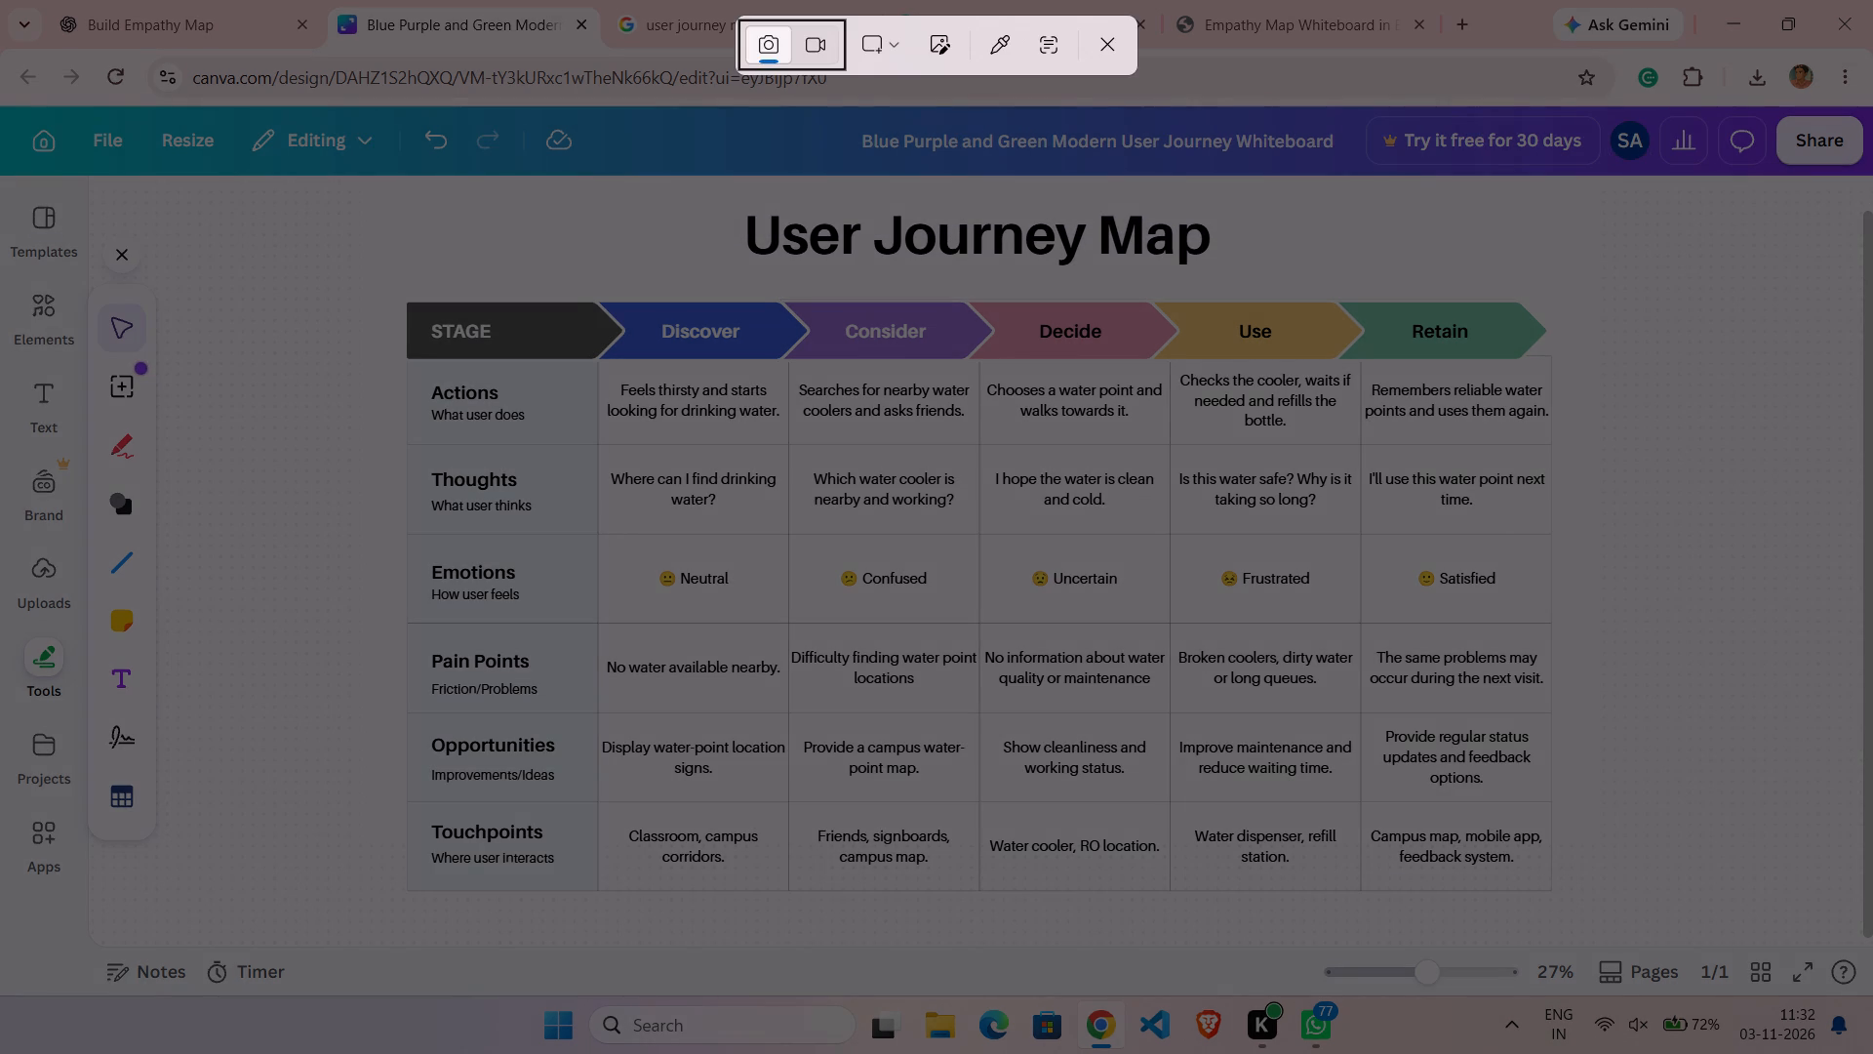
{"action": "left_click_drag", "start_coordinate": [334, 188], "coordinate": [1630, 933]}
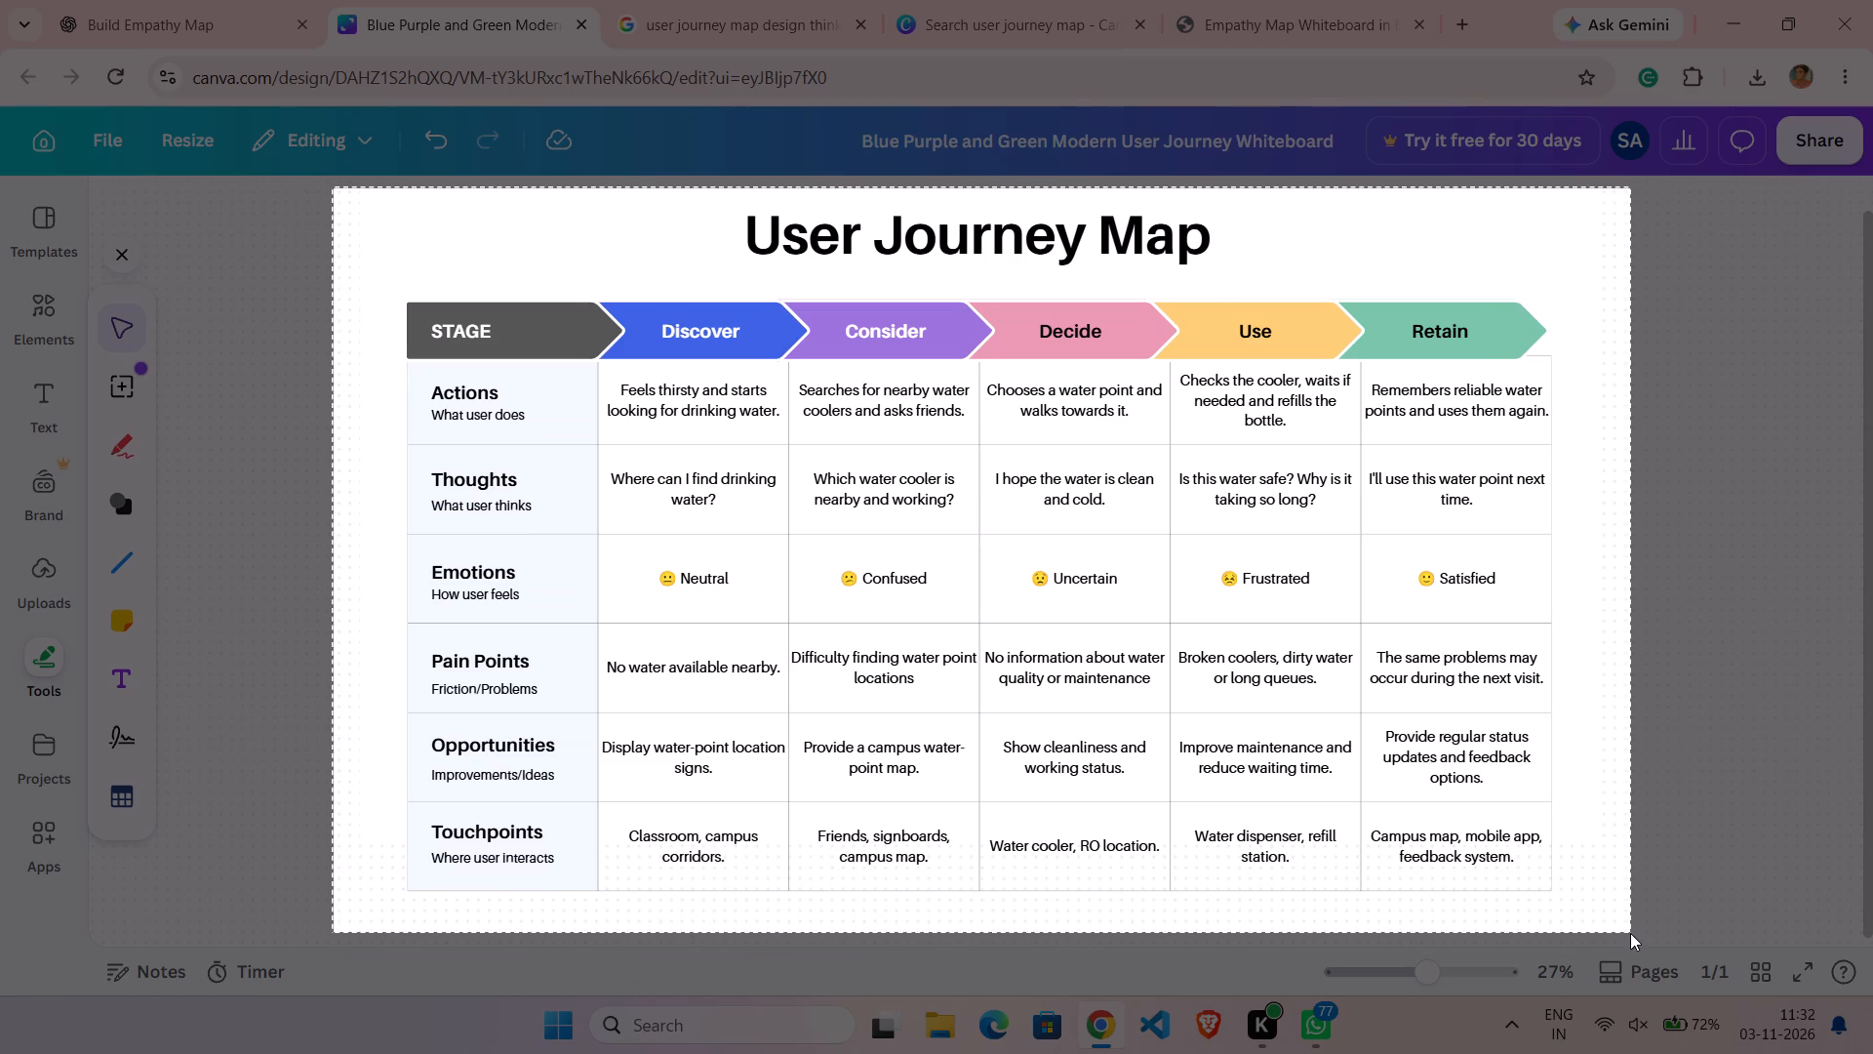
{"action": "left_click_drag", "start_coordinate": [1630, 933], "coordinate": [1626, 934]}
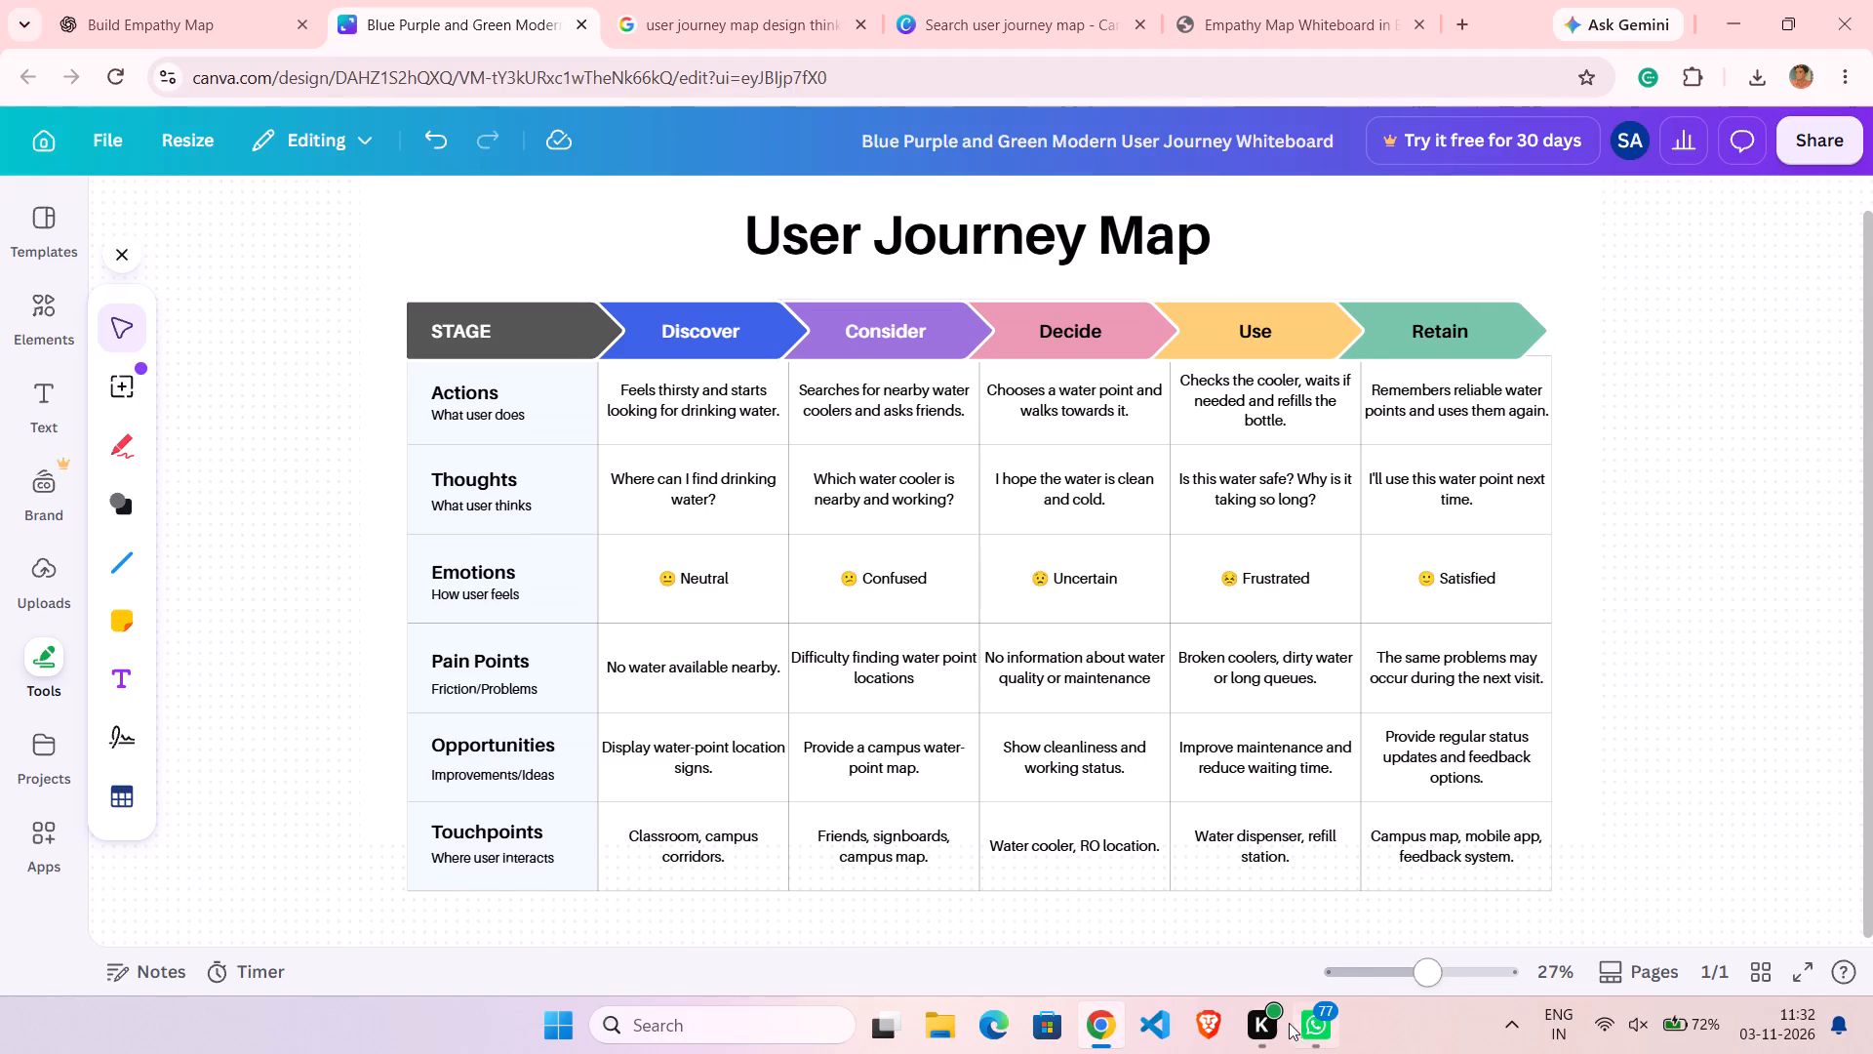
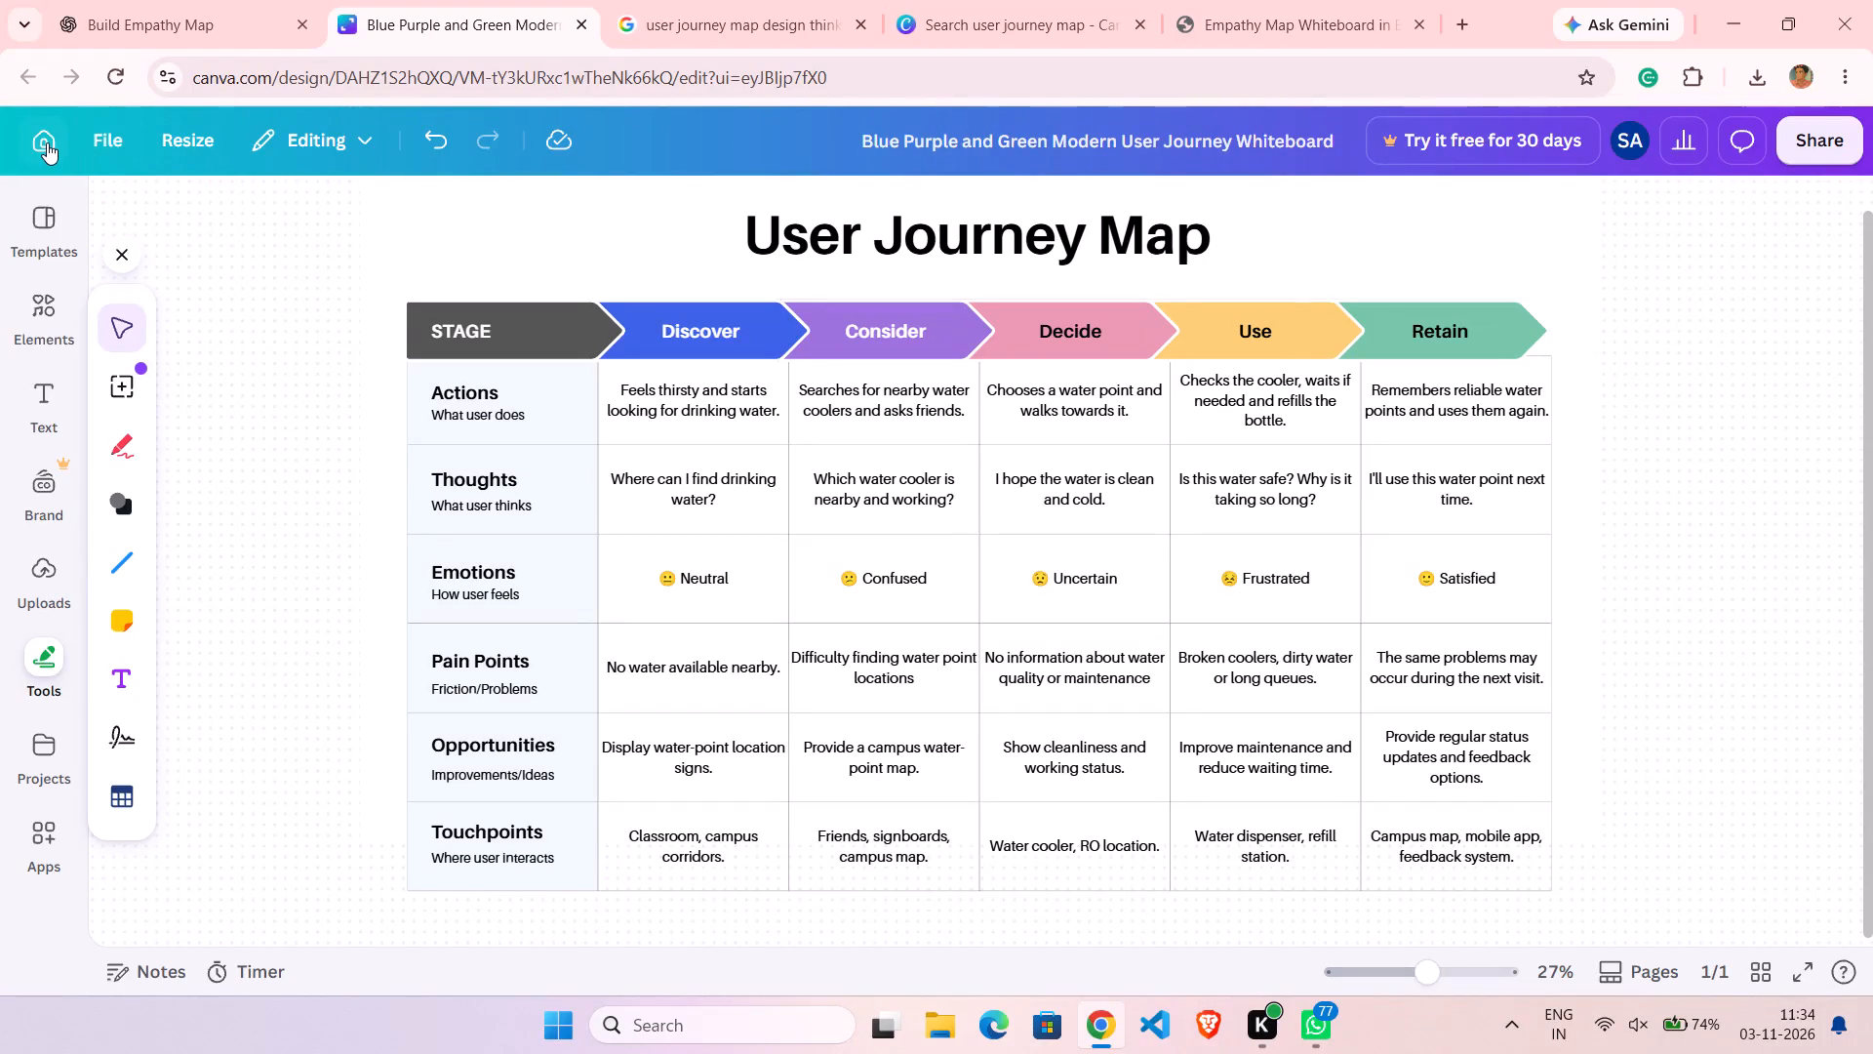
Leave the journey map whiteboard for the Canva home page and search designs for "user person".
{"action": "left_click", "coordinate": [47, 142]}
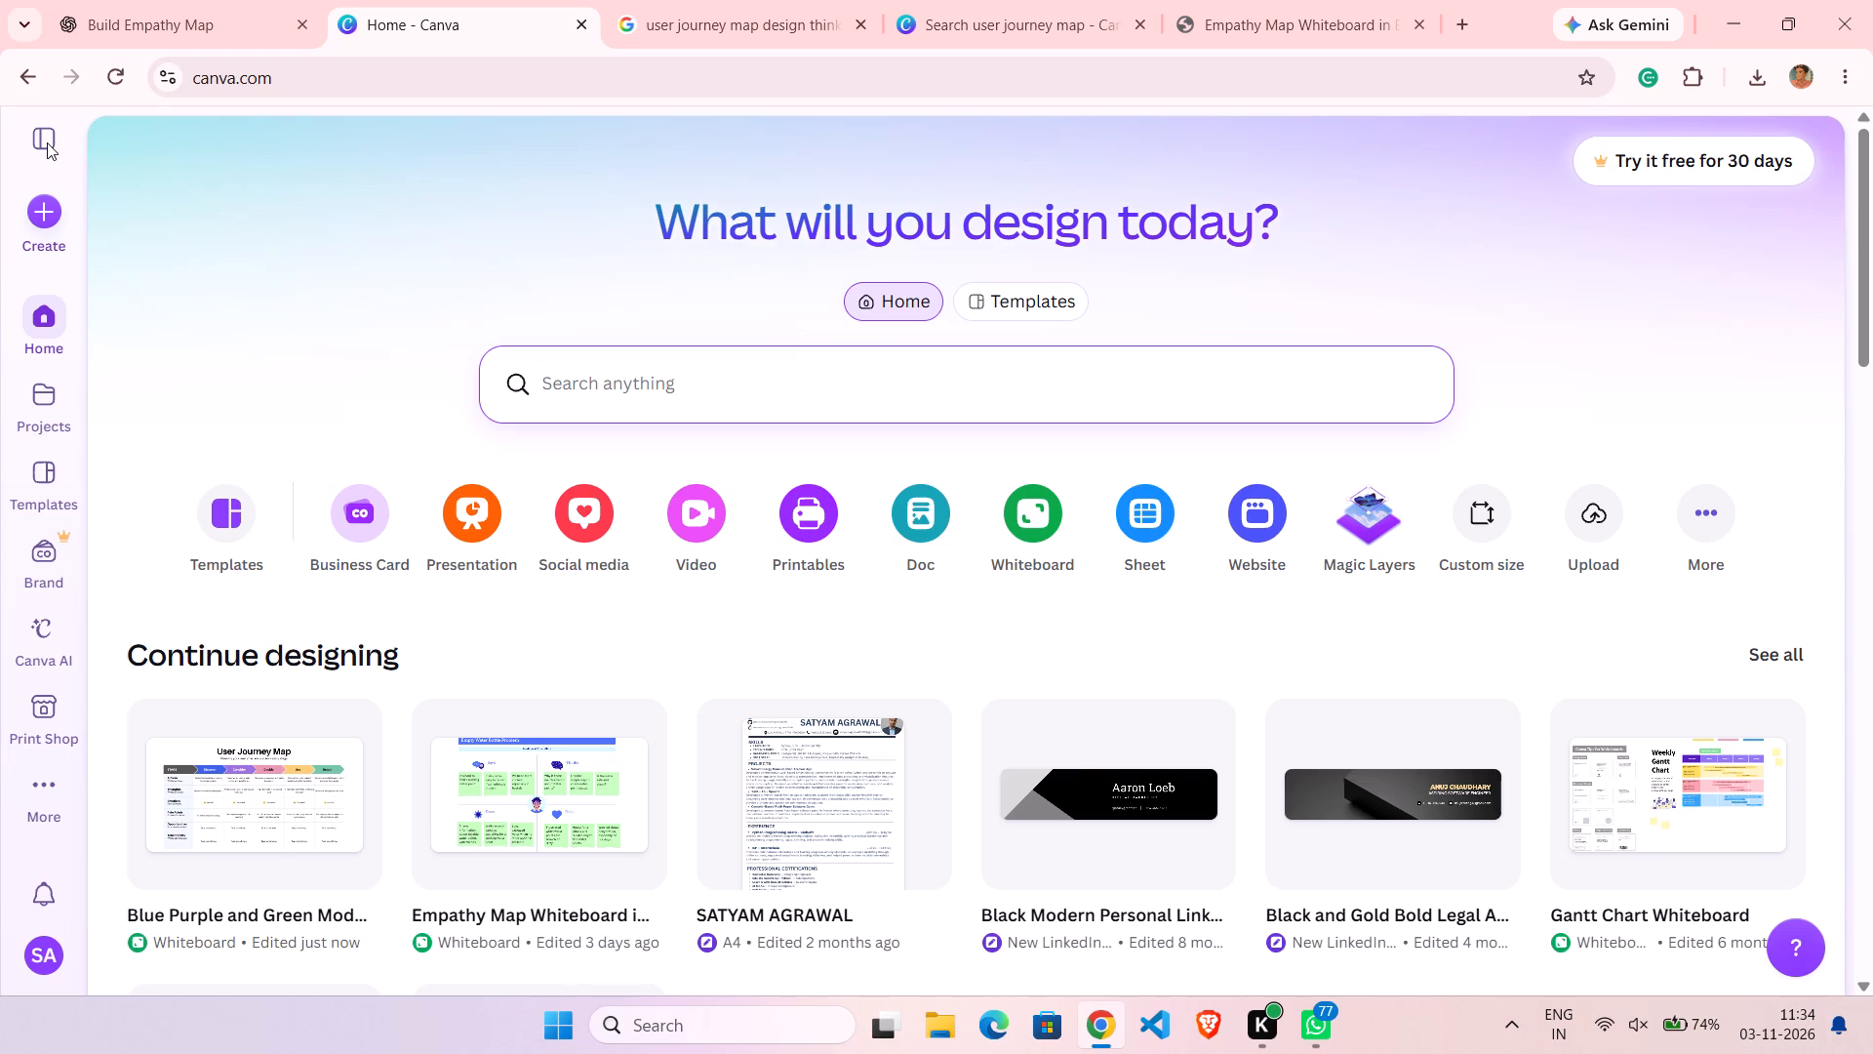
{"action": "left_click", "coordinate": [659, 398]}
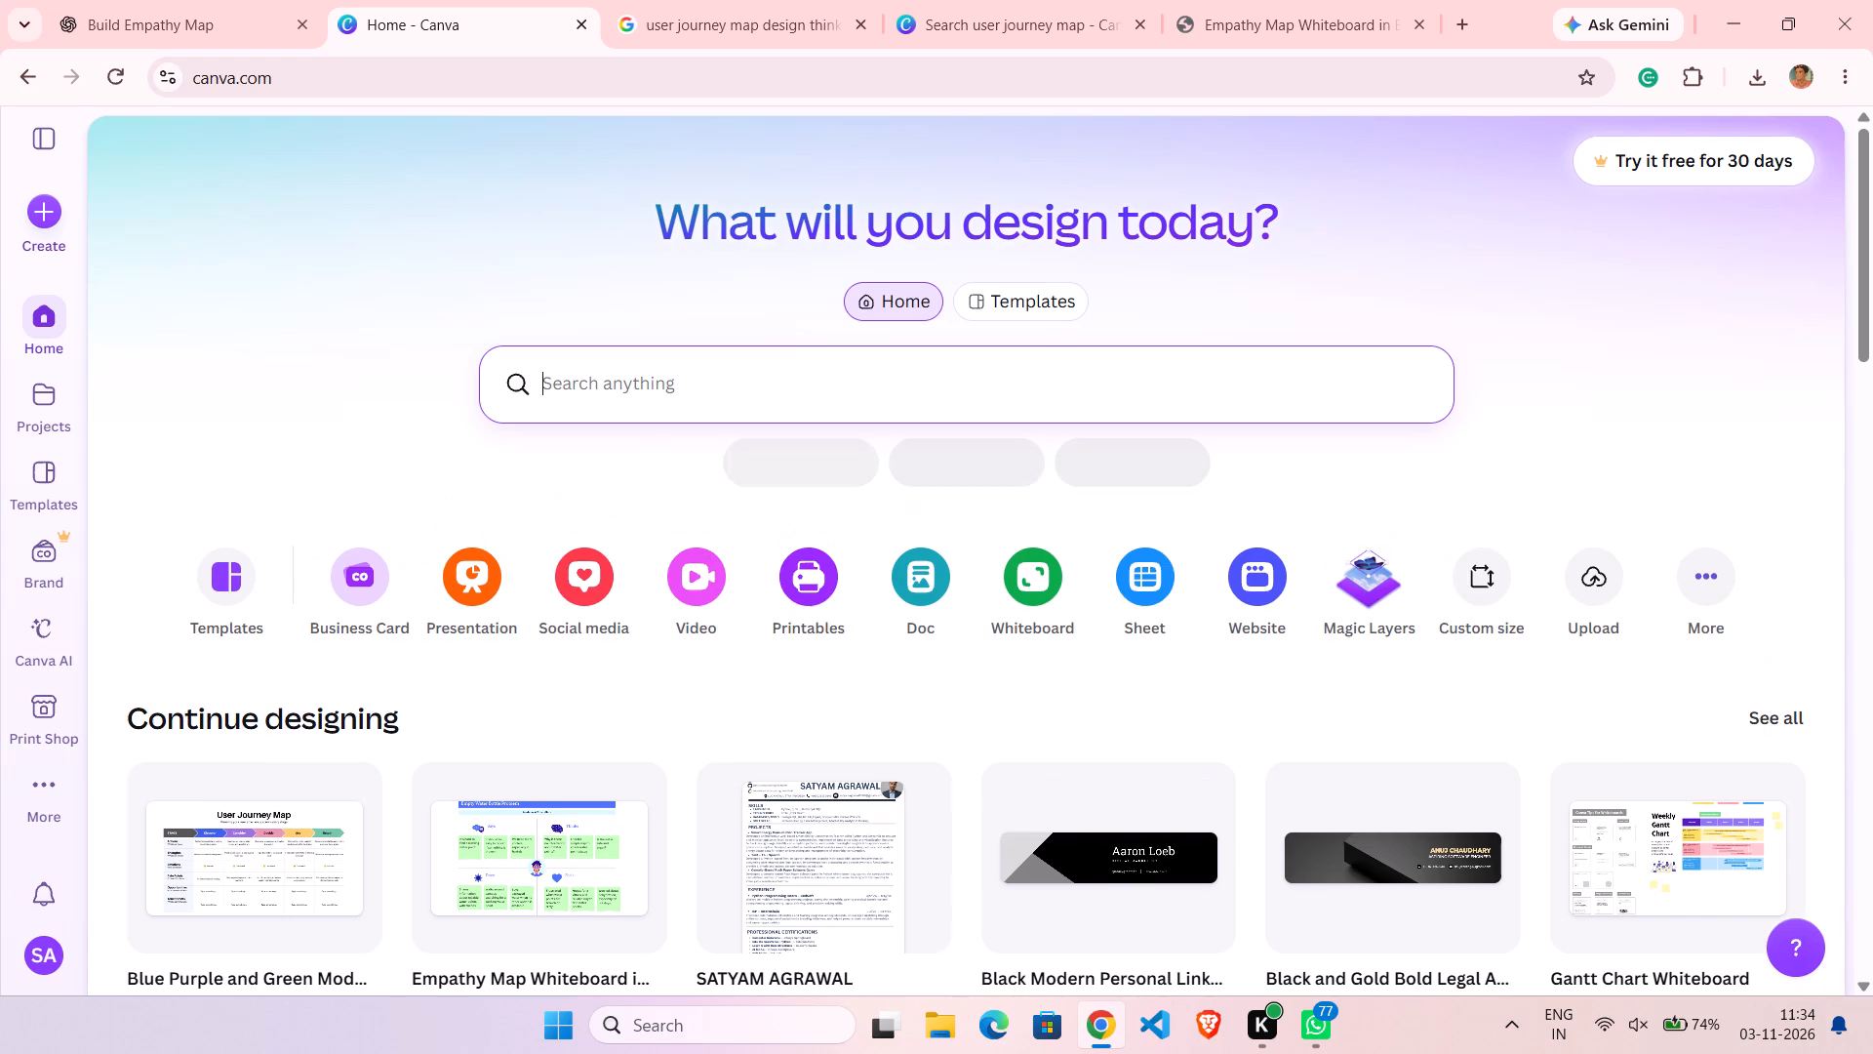
{"action": "type", "text": "user"}
{"action": "key", "text": "space"}
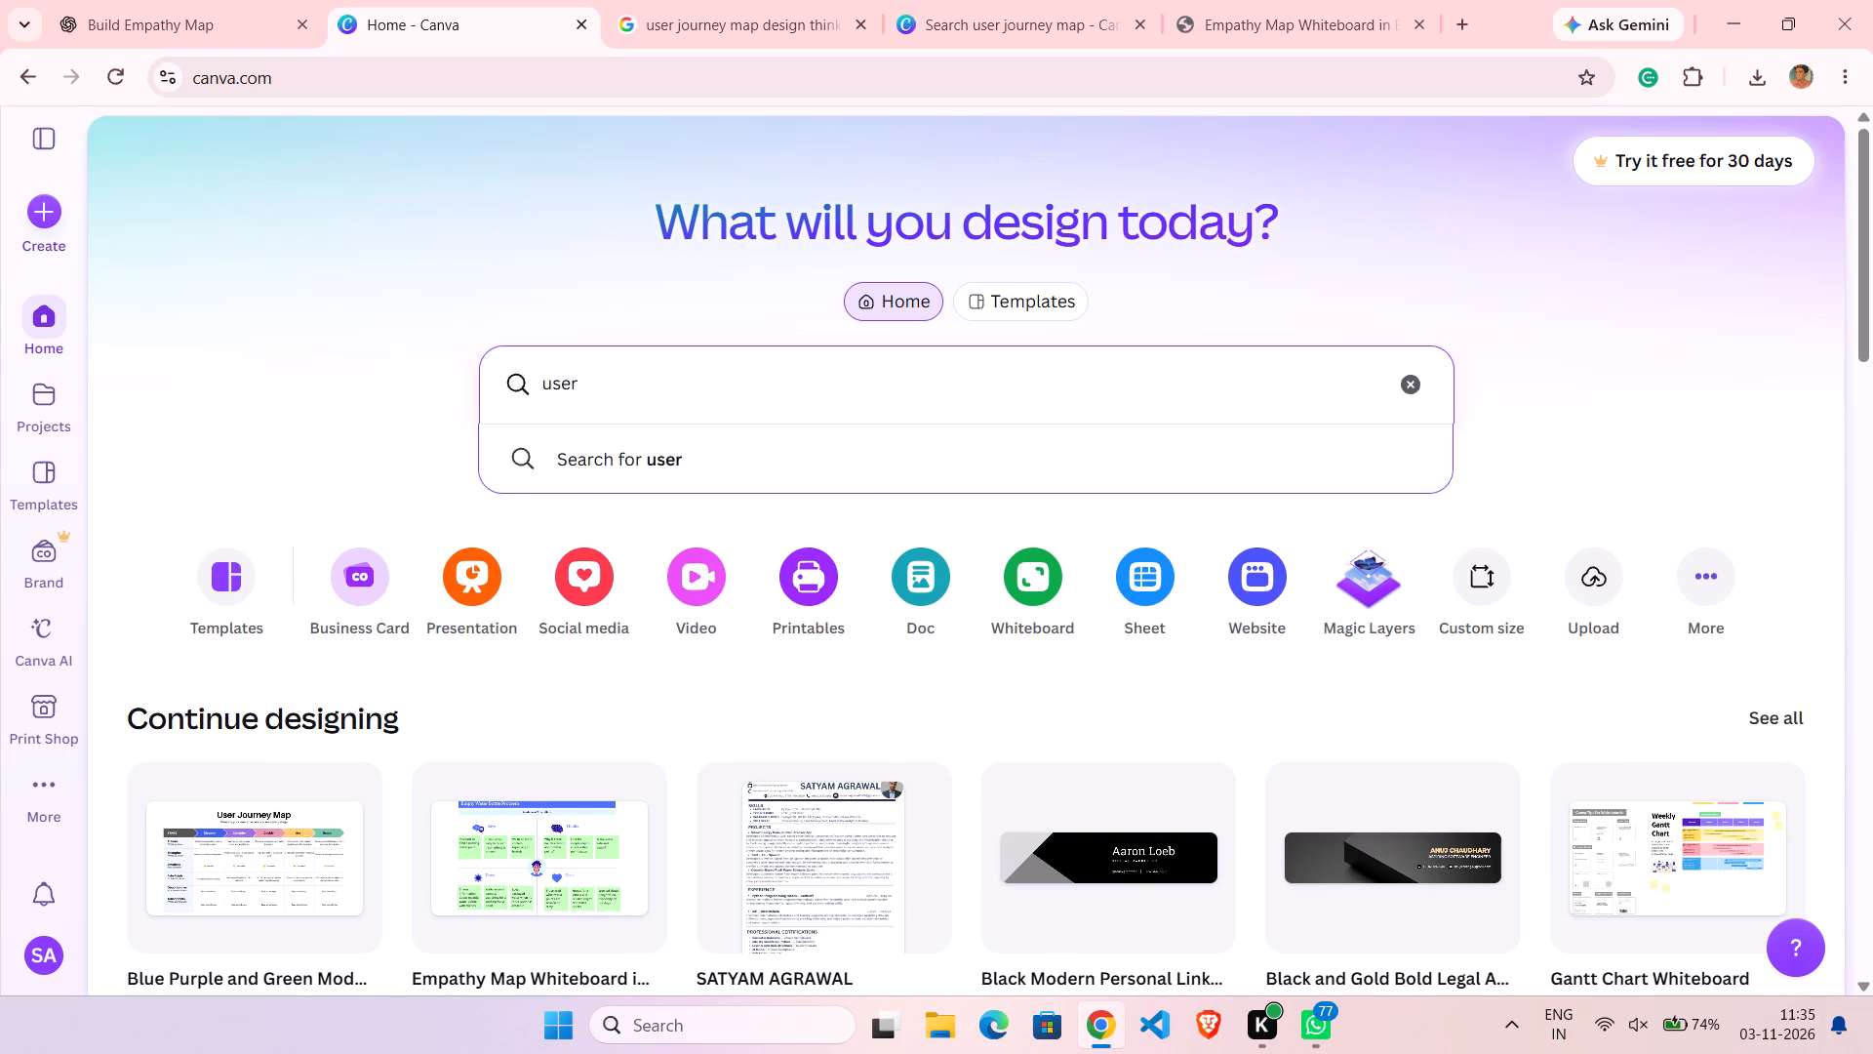
{"action": "type", "text": "person"}
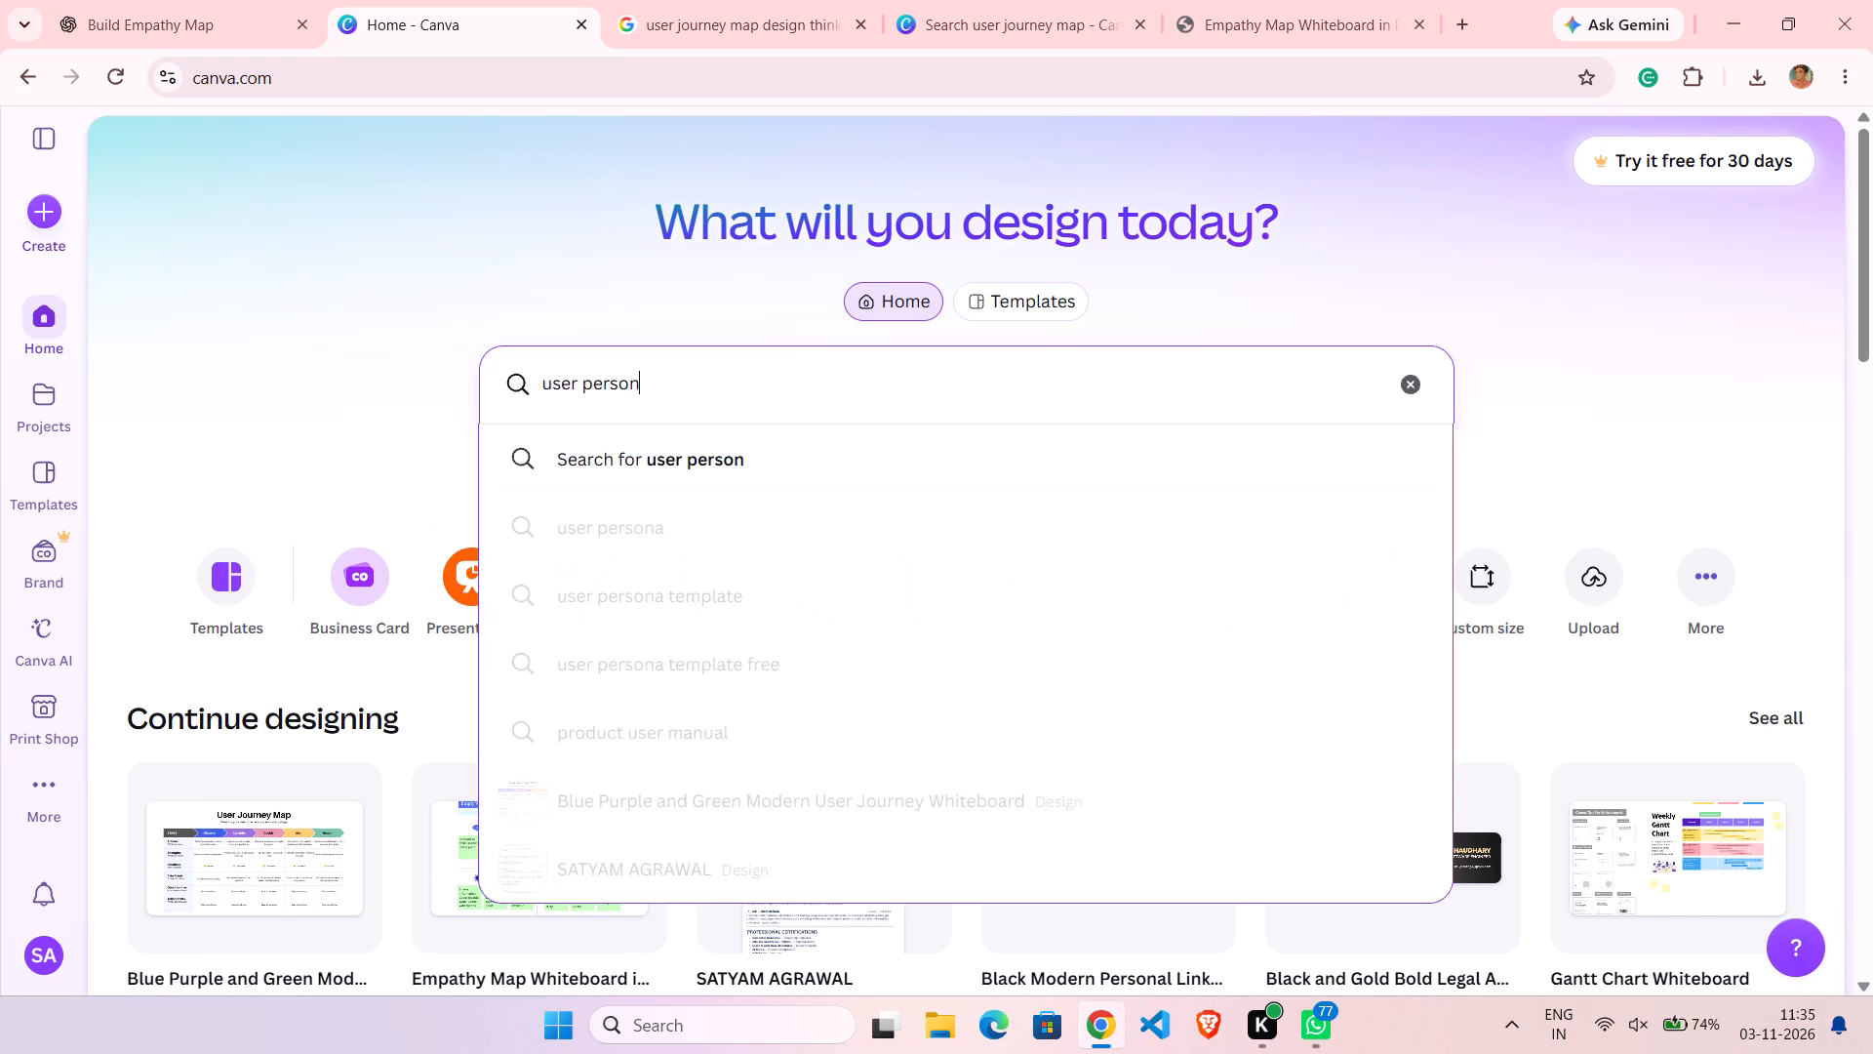
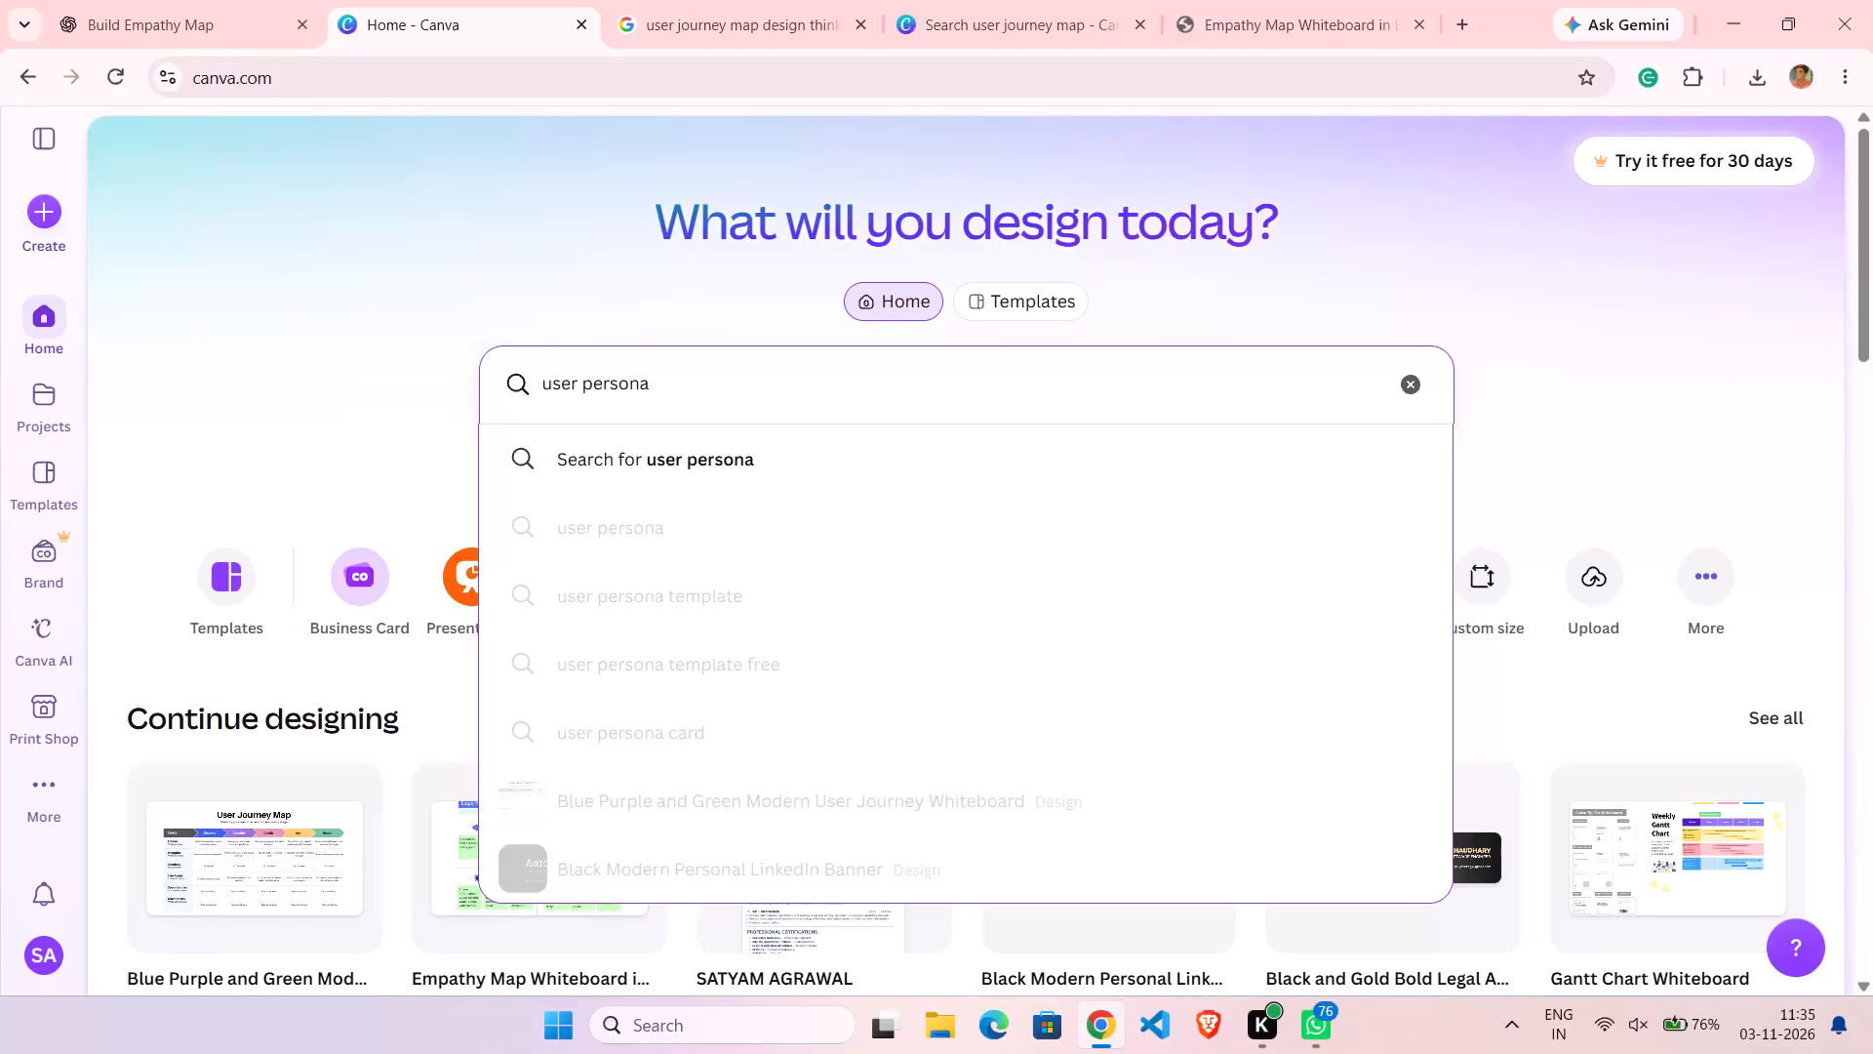
Search designs for "user persona" and browse the Canva Templates results, expanding the list twice to examine more persona layouts.
{"action": "key", "text": "Return"}
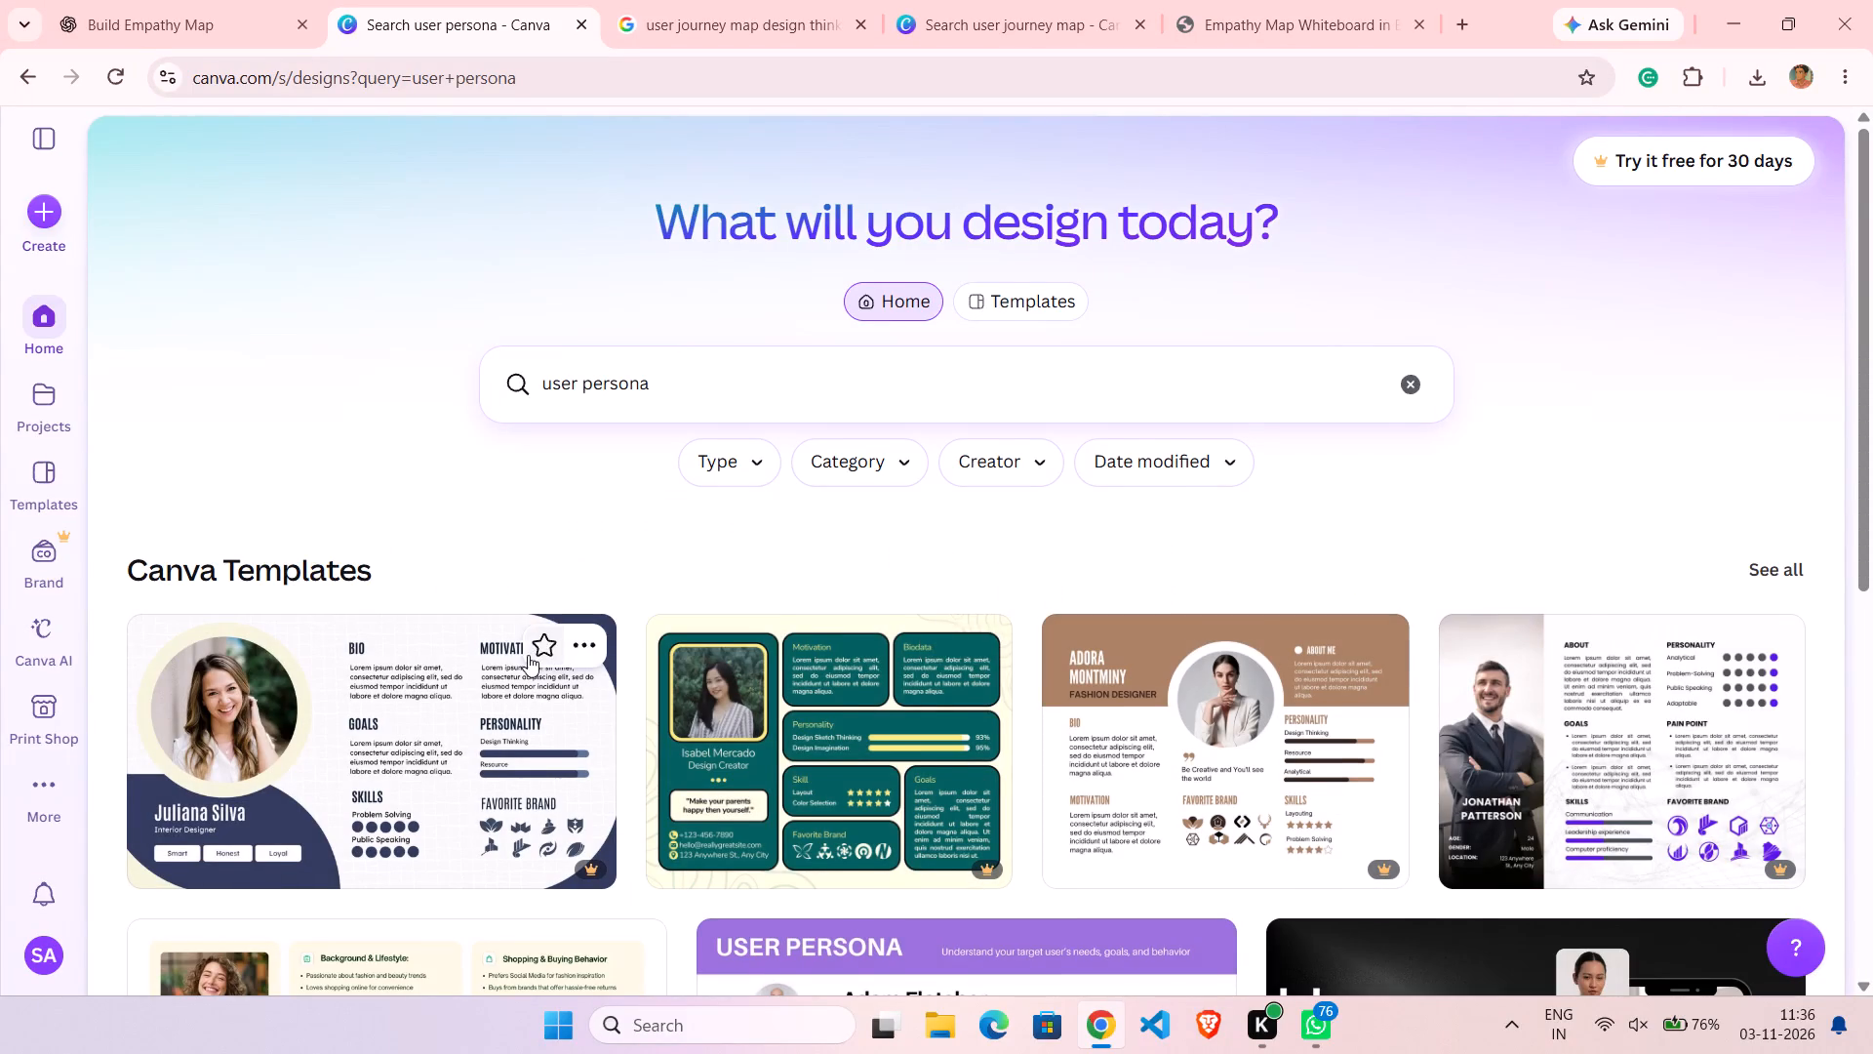
{"action": "scroll", "coordinate": [528, 655], "scroll_direction": "down", "scroll_amount": 4}
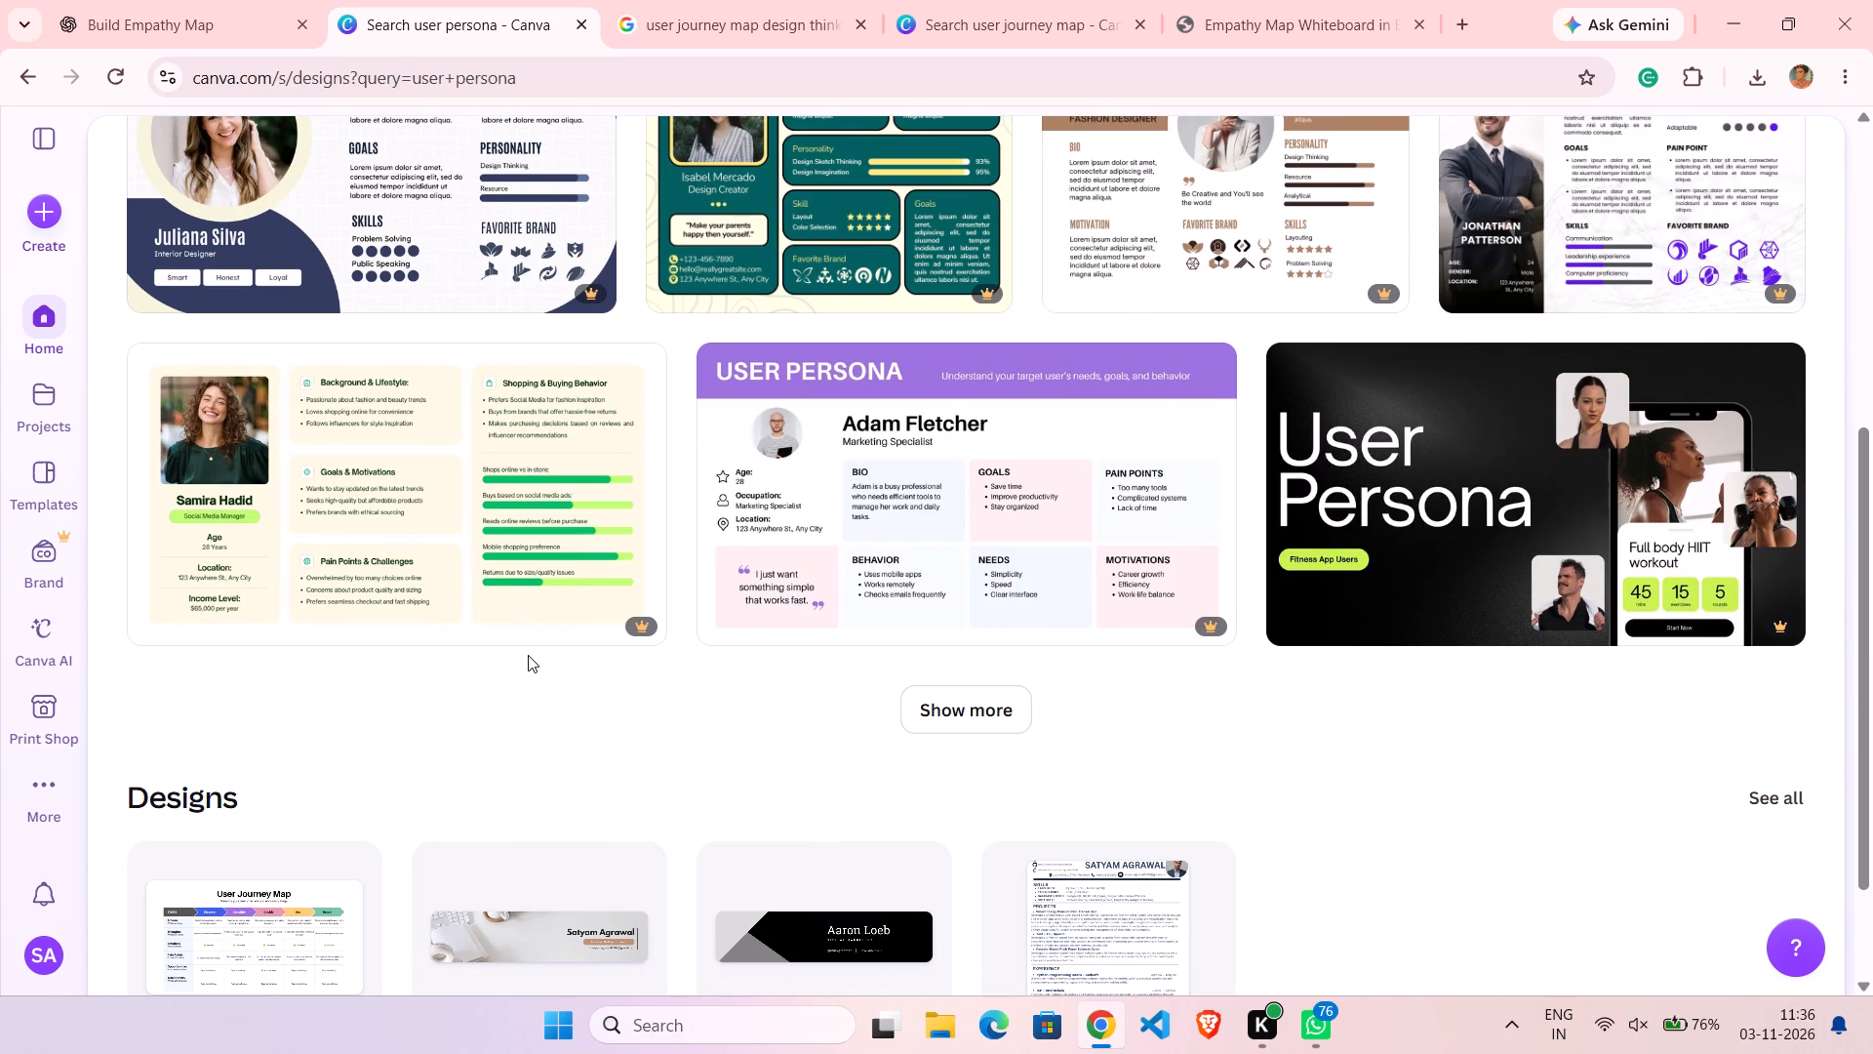
{"action": "left_click", "coordinate": [975, 711]}
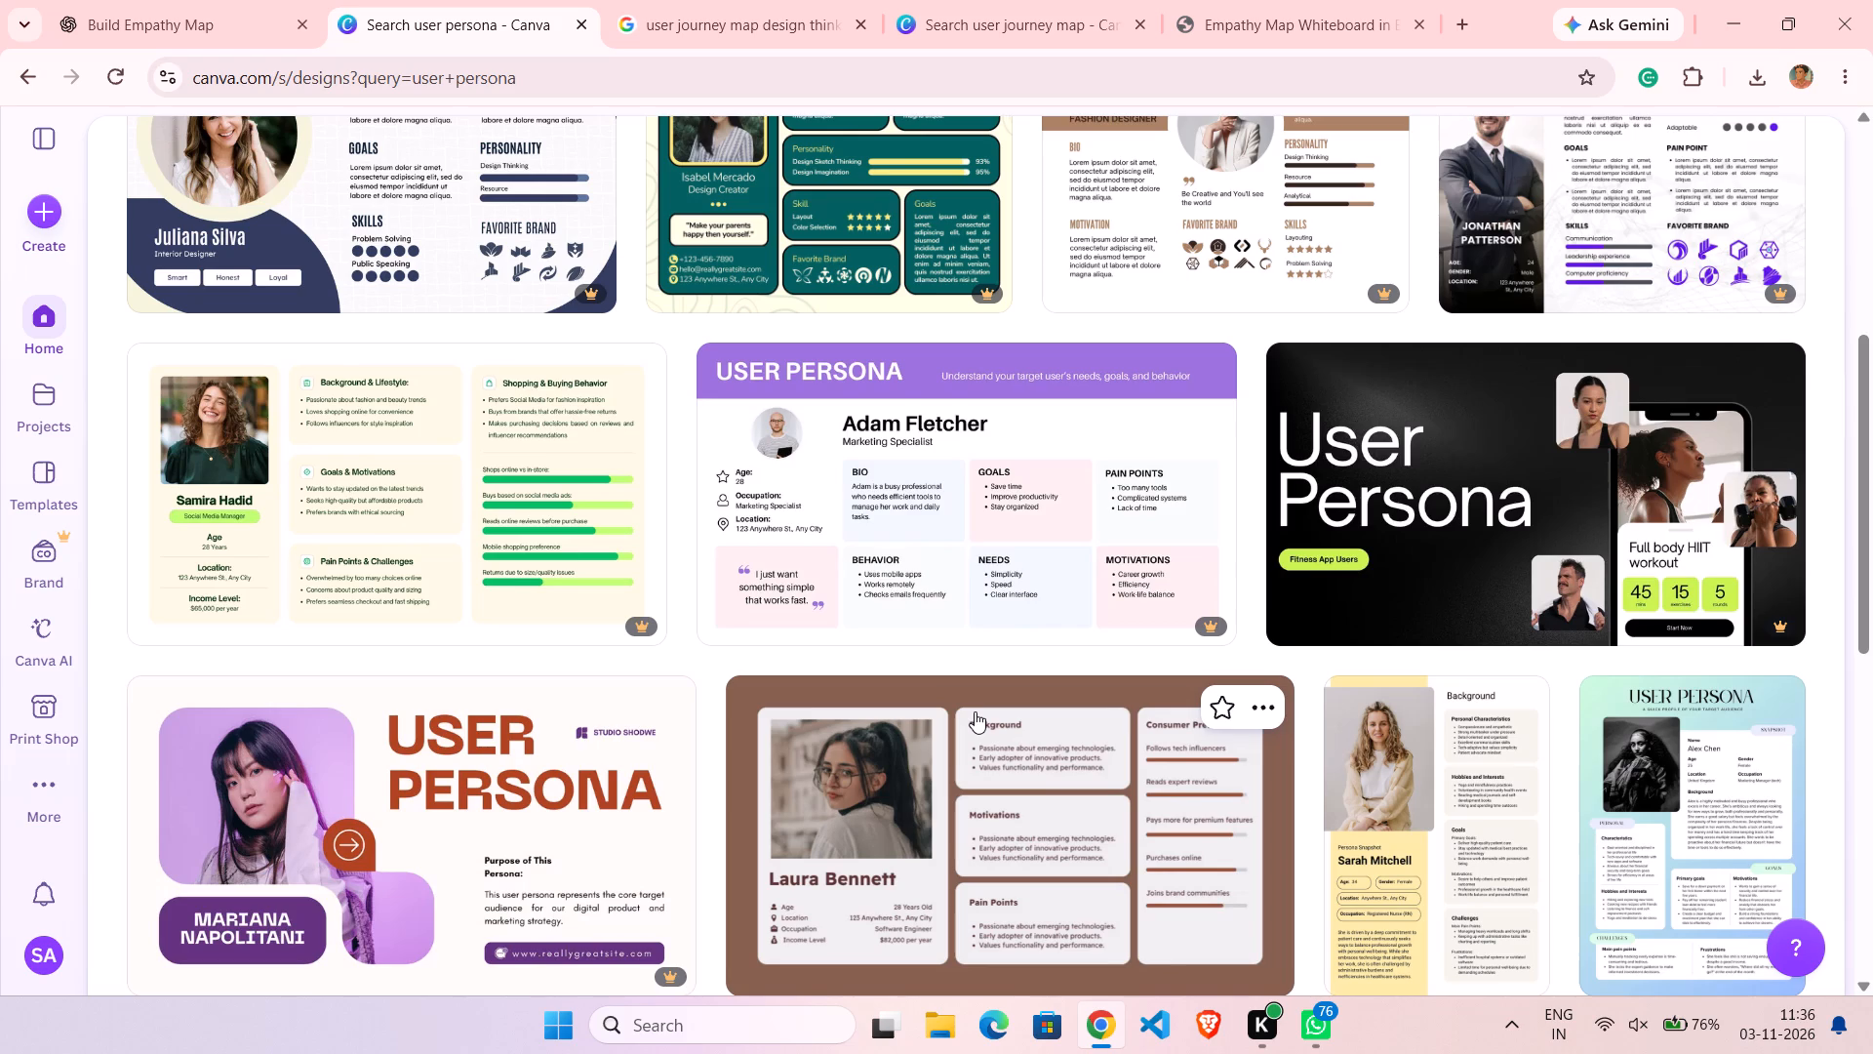
{"action": "scroll", "coordinate": [975, 711], "scroll_direction": "down", "scroll_amount": 7}
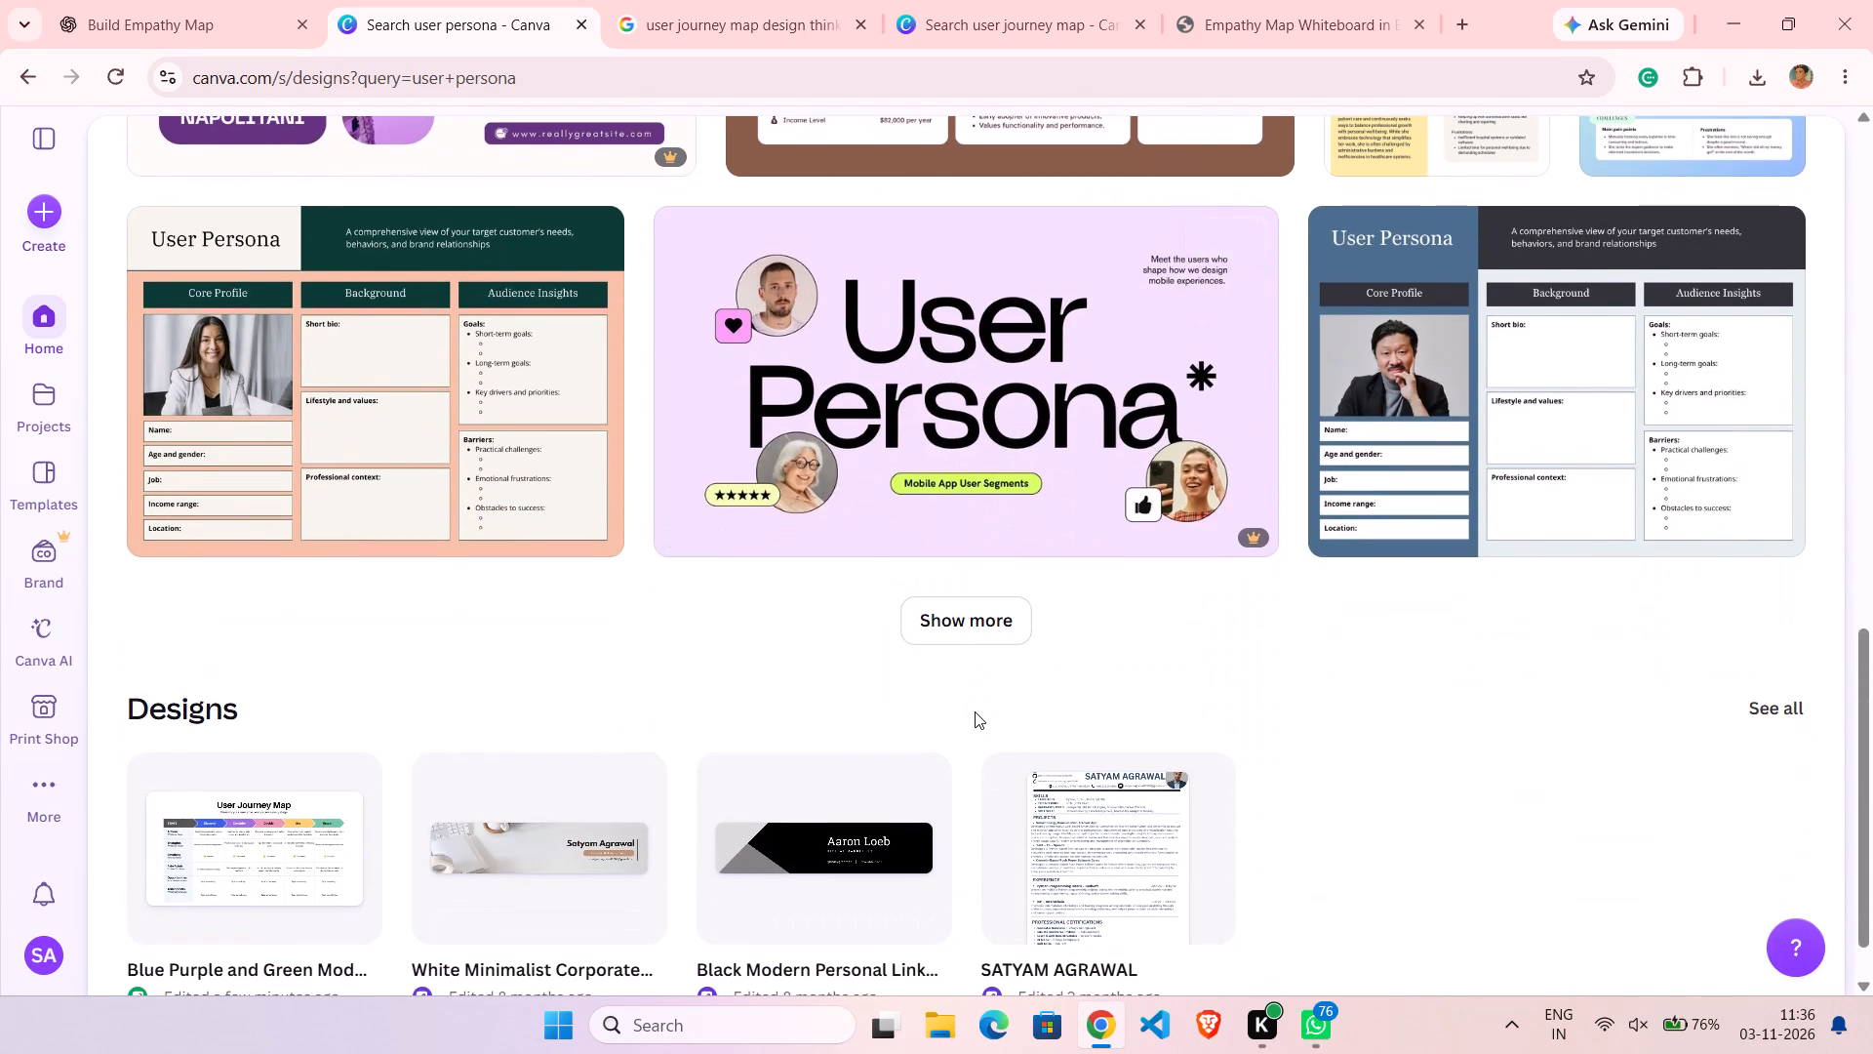
{"action": "scroll", "coordinate": [975, 711], "scroll_direction": "down", "scroll_amount": 1}
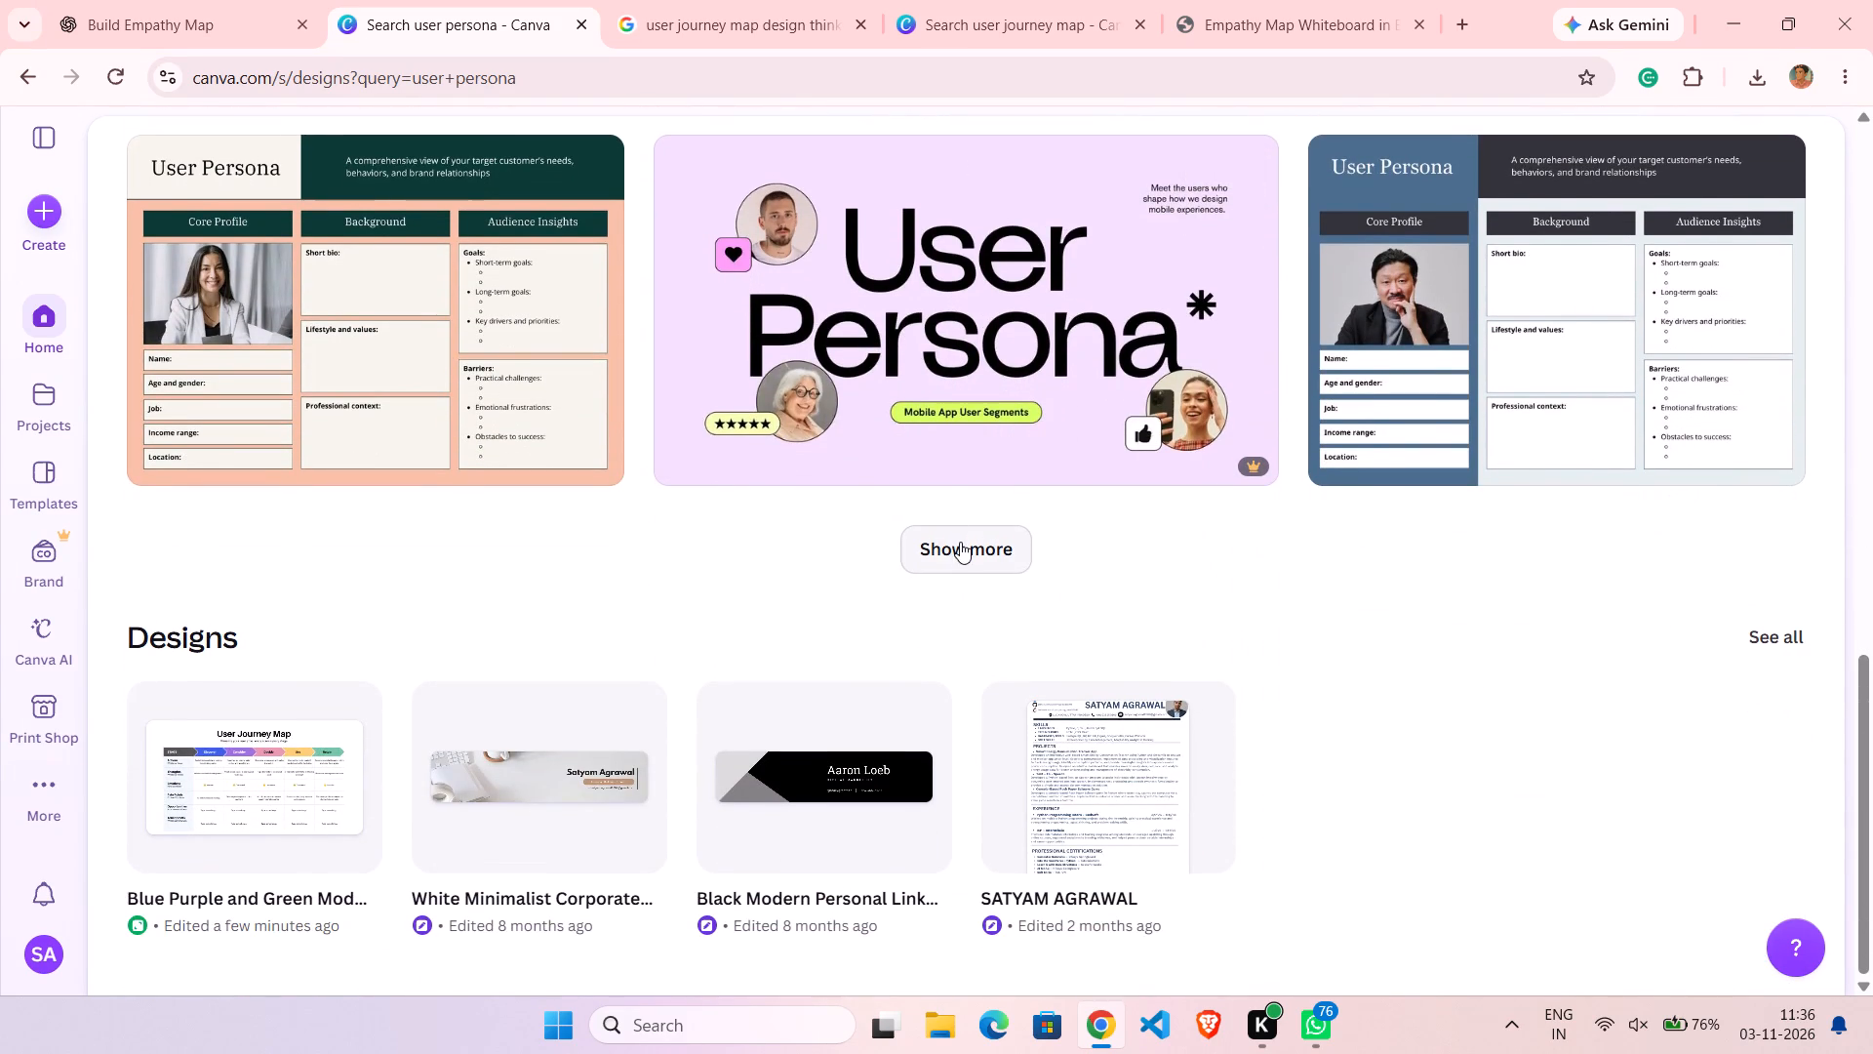
{"action": "left_click", "coordinate": [960, 542]}
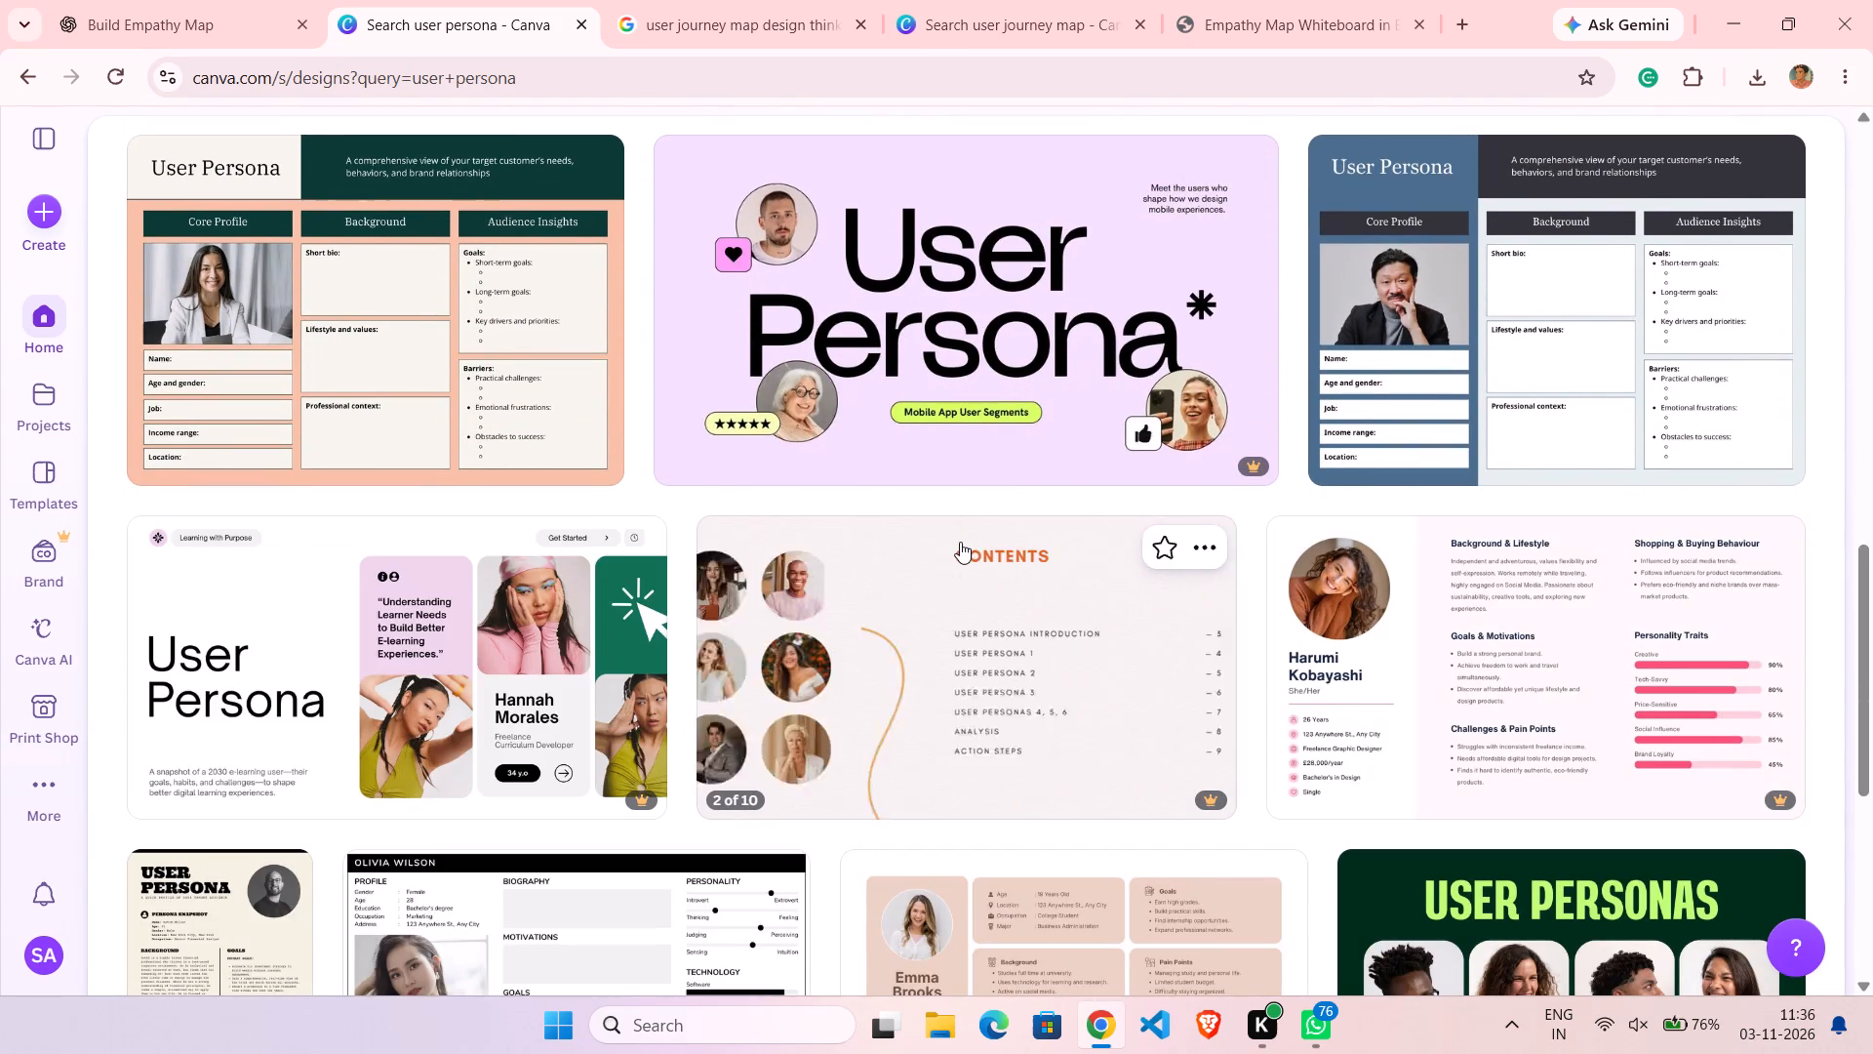
Examine further user persona template layouts in the Canva search results.
{"action": "scroll", "coordinate": [960, 542], "scroll_direction": "down", "scroll_amount": 4}
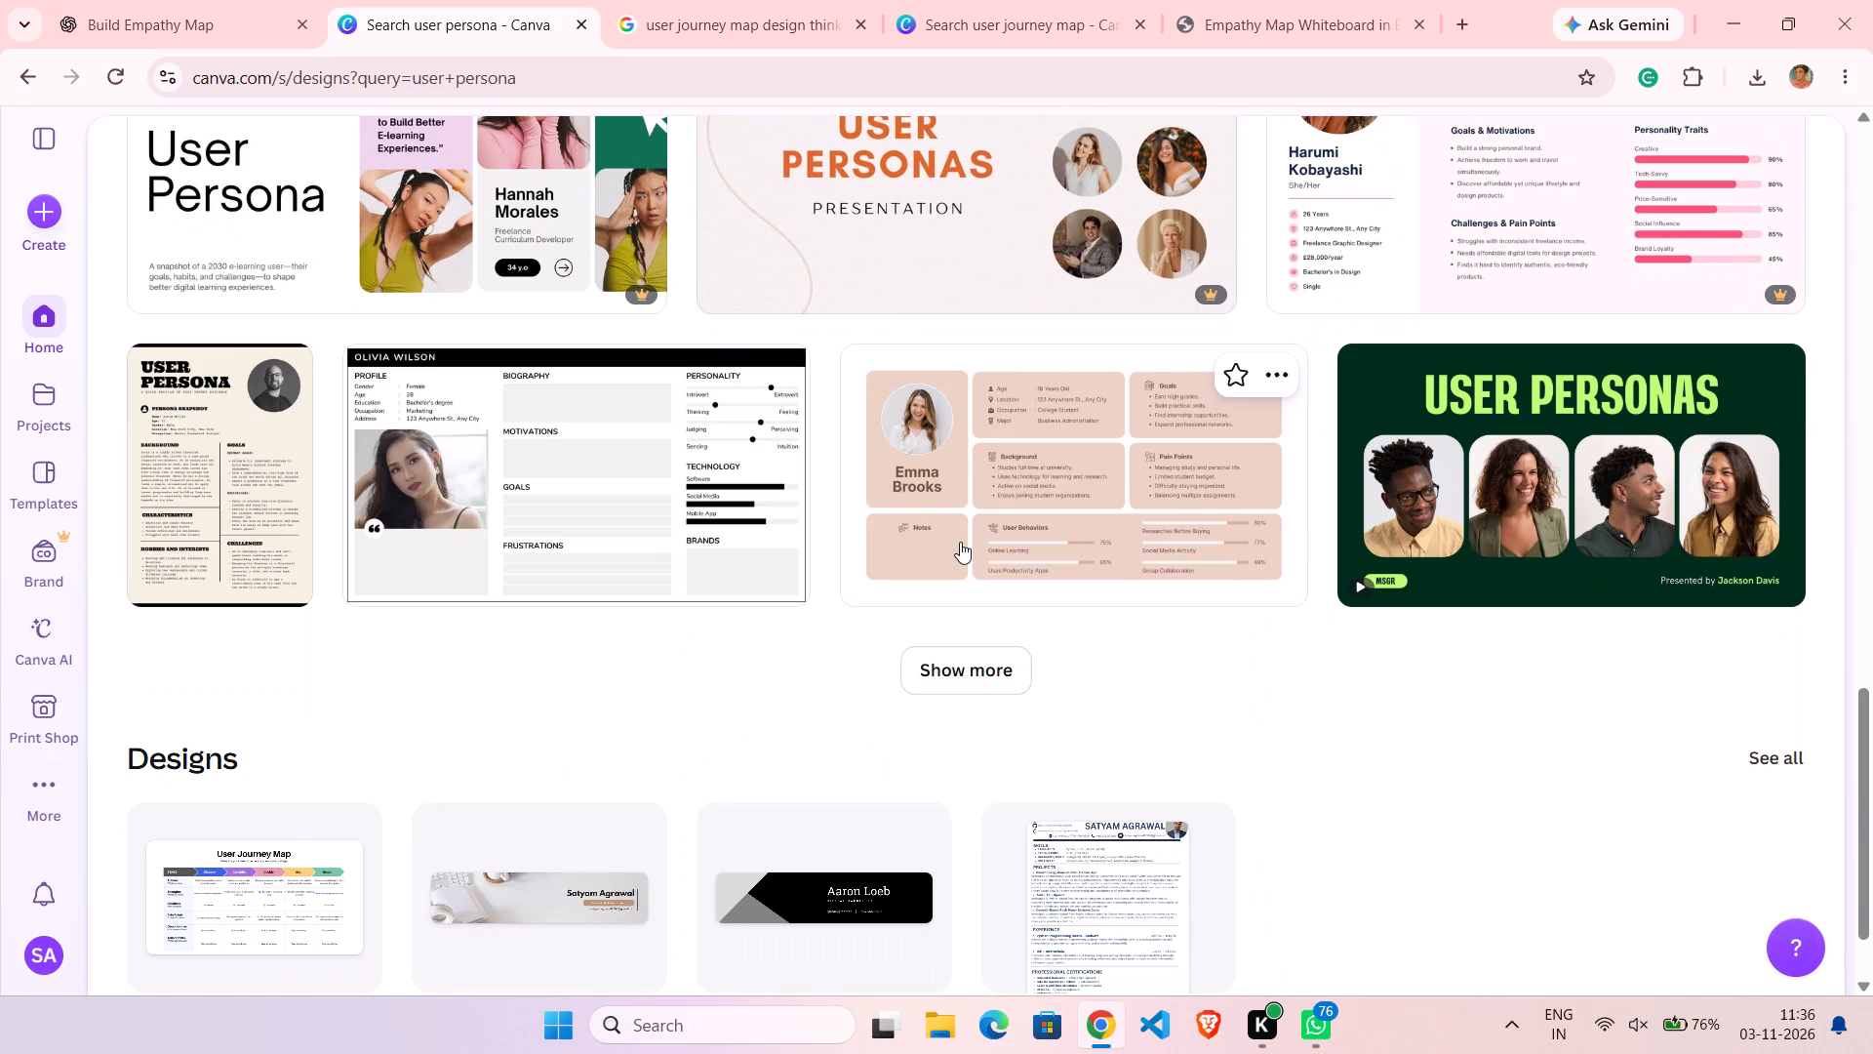